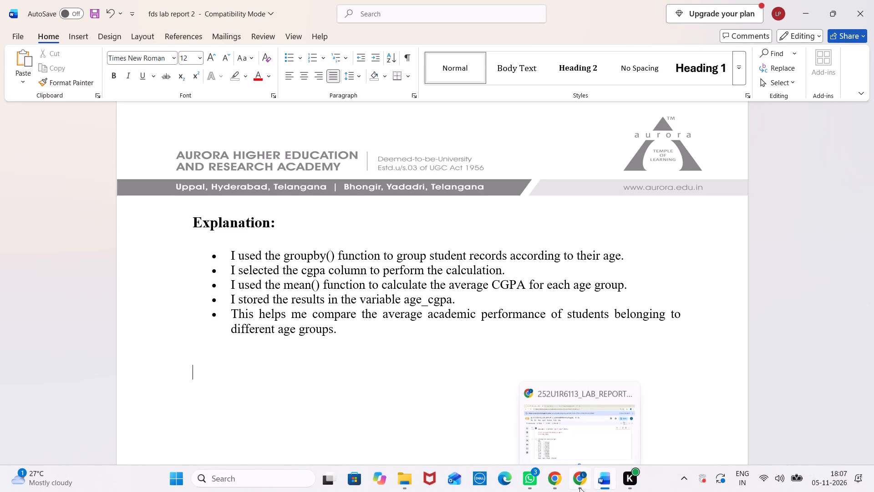
Switch to the ChatGPT conversation and copy the Experiment 11 Python code that counts student records per gender.
click(569, 440)
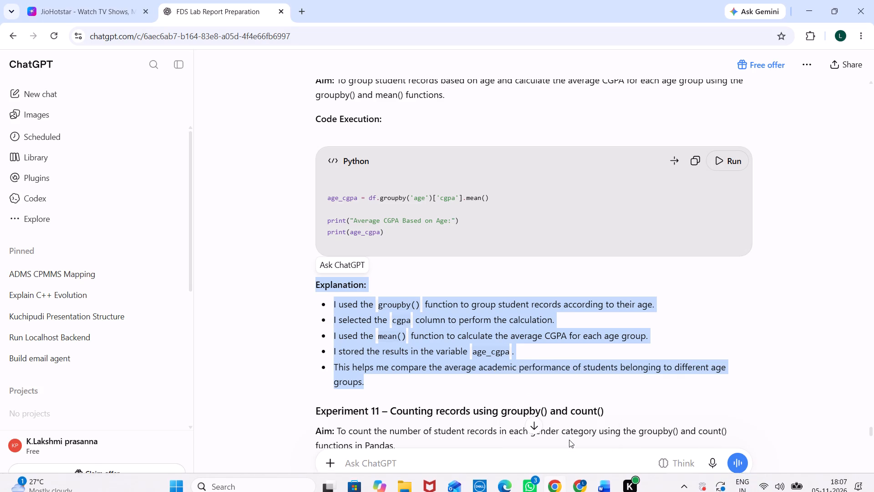
scroll(569, 440, down, 5)
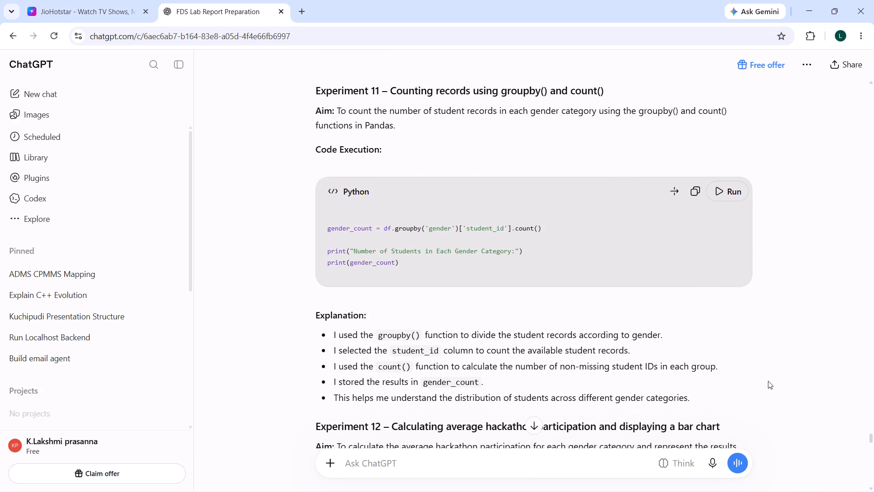
click(783, 371)
scroll(724, 369, down, 1)
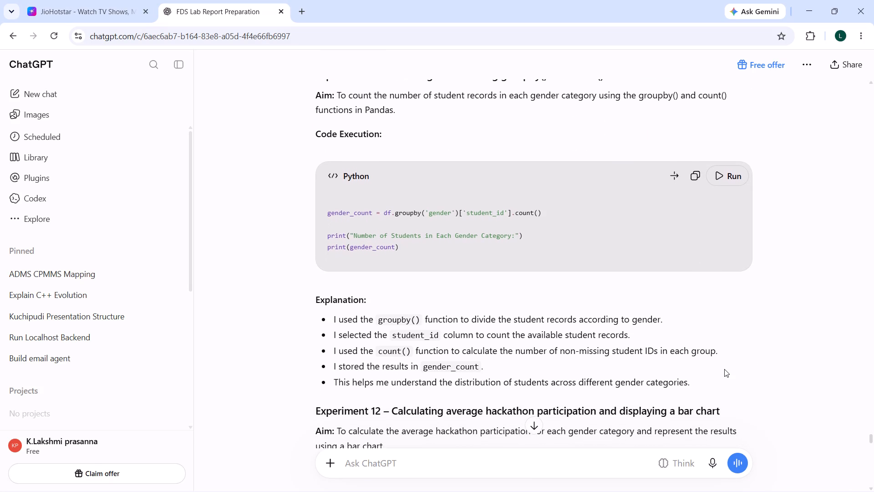
scroll(724, 369, down, 1)
click(691, 167)
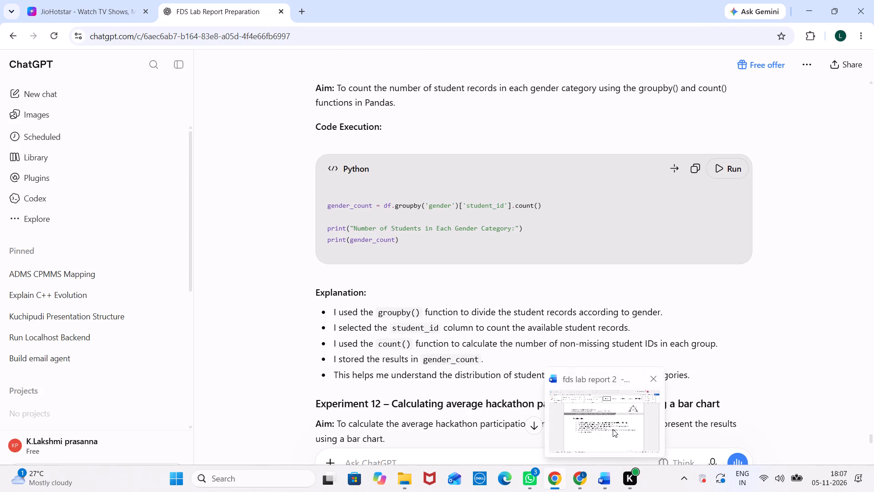
In the Colab lab report notebook, add a code cell at the end, paste the copied gender_count code and run it.
click(613, 429)
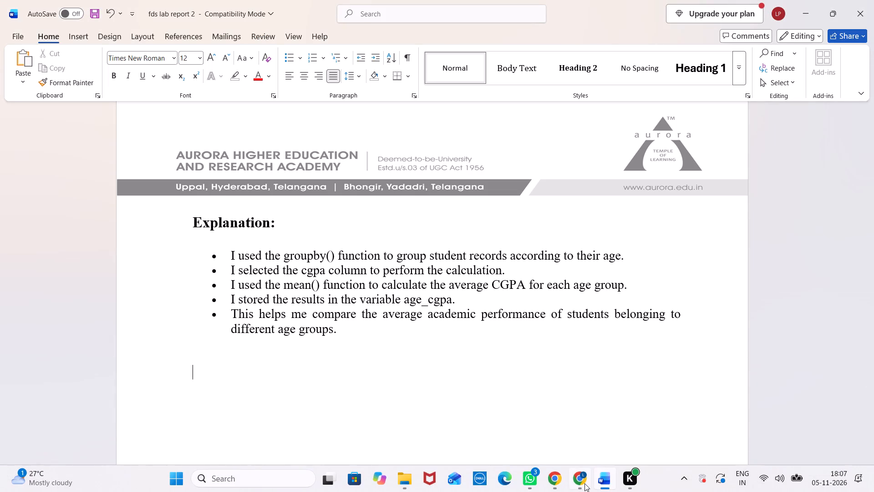
click(581, 482)
scroll(519, 366, down, 1)
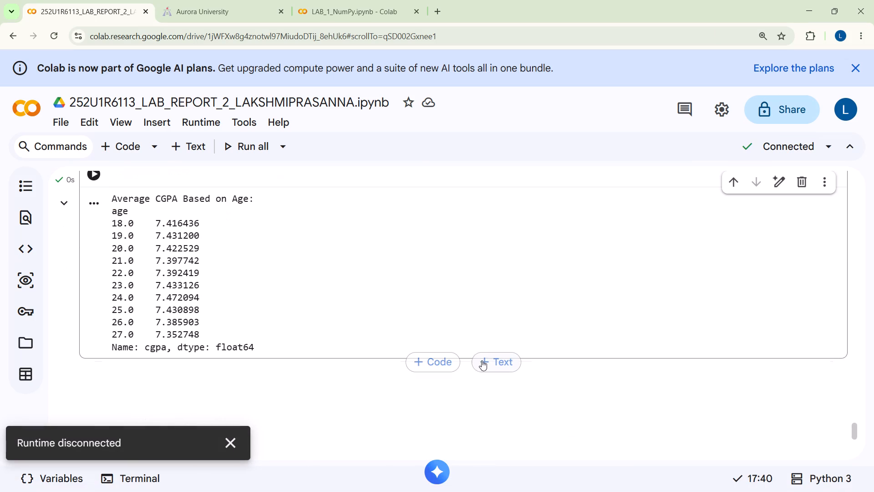
click(447, 364)
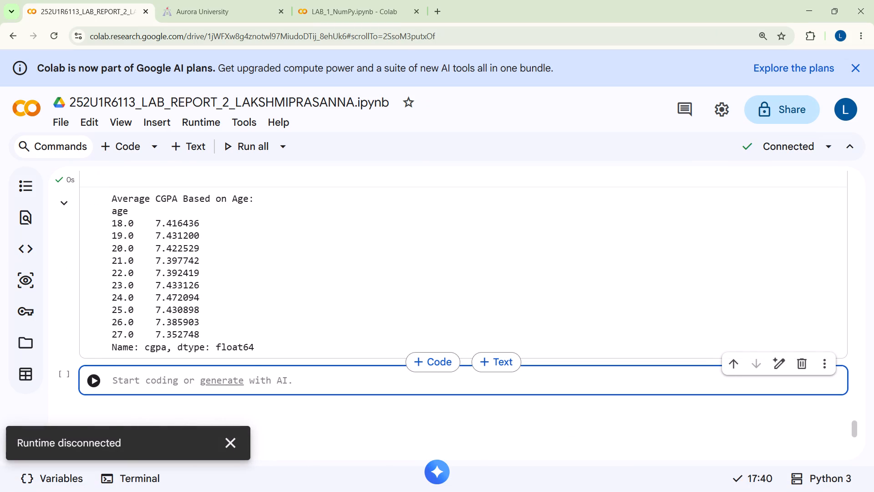
key(ctrl+v)
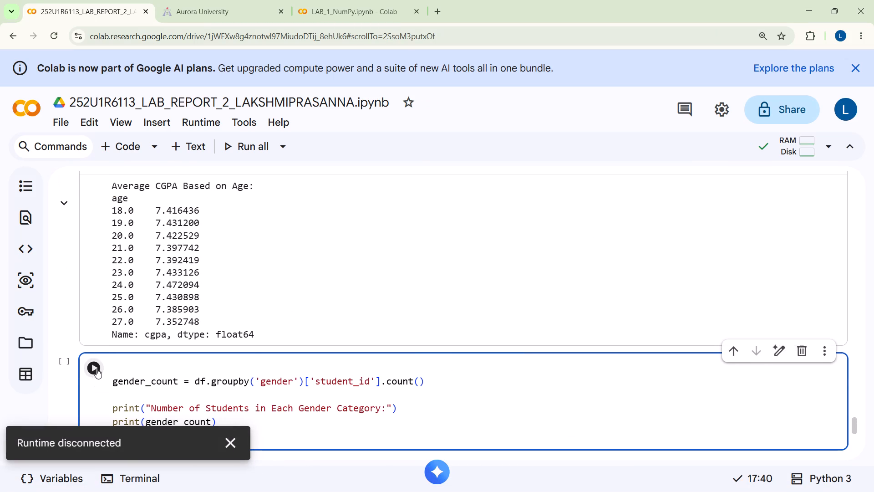
click(97, 369)
scroll(225, 374, down, 2)
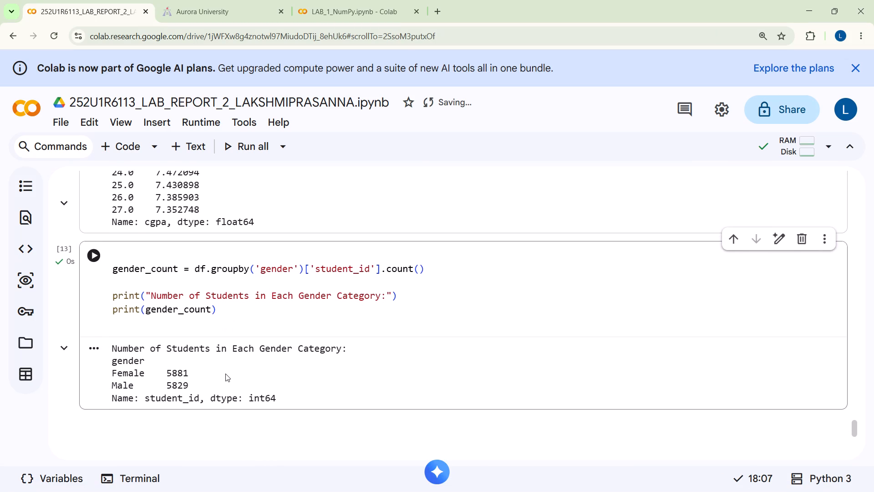
scroll(225, 374, down, 1)
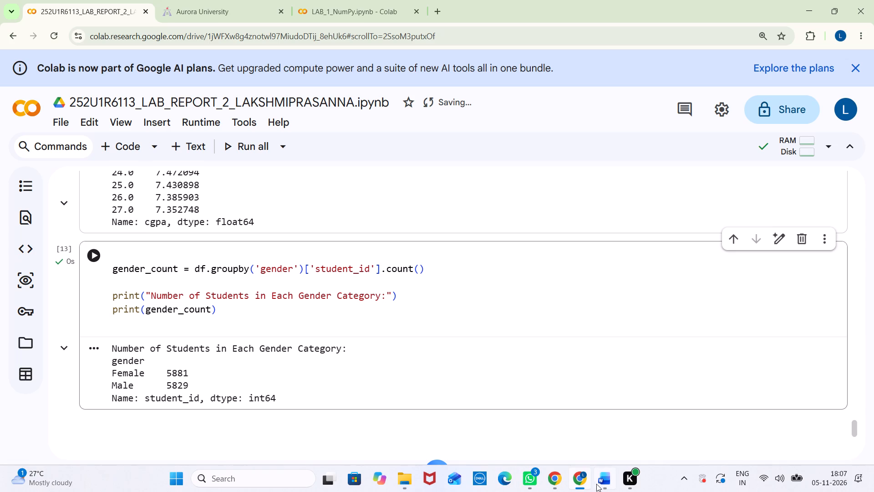
Copy Experiment 11's Aim and Code Execution lines from ChatGPT into the Word report after the last explanation, with a blank line between them.
click(591, 429)
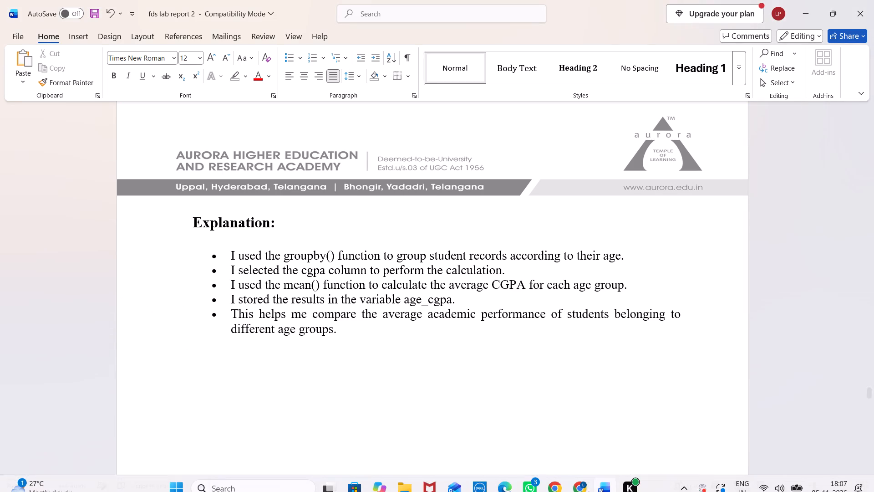
click(557, 482)
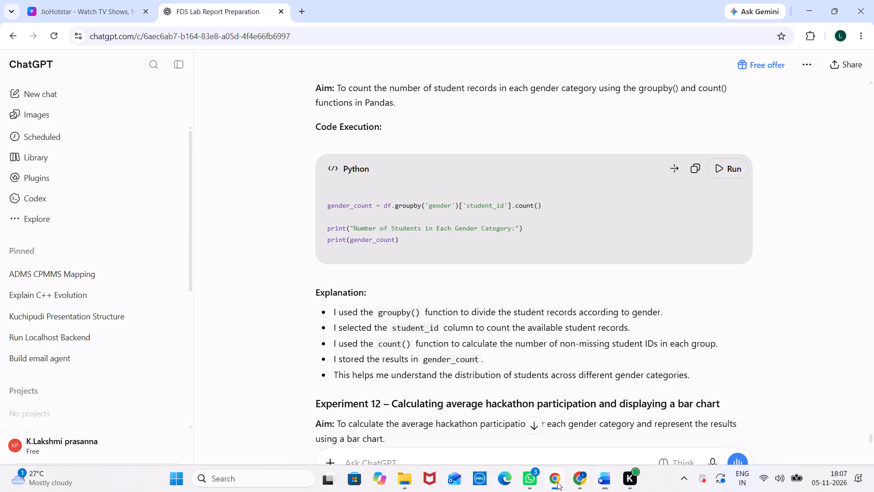
scroll(521, 311, up, 1)
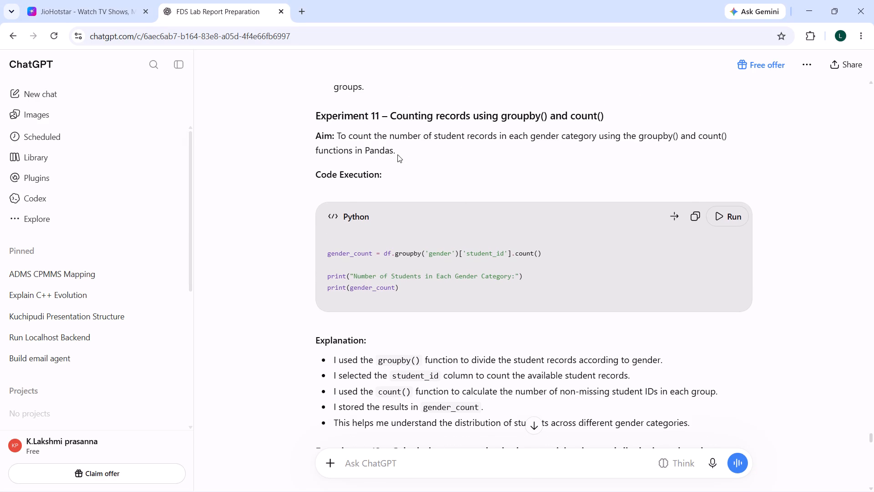
drag(397, 151, 321, 131)
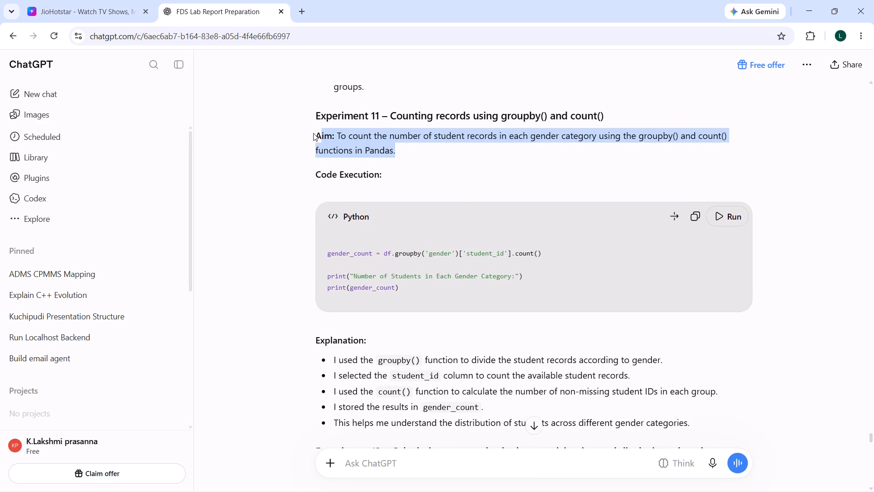
click(313, 133)
drag(313, 133, 390, 178)
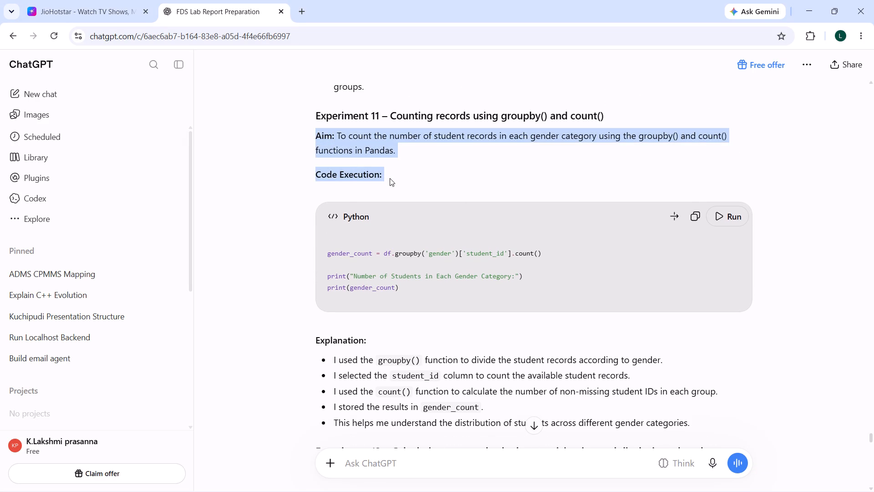
key(ctrl+c)
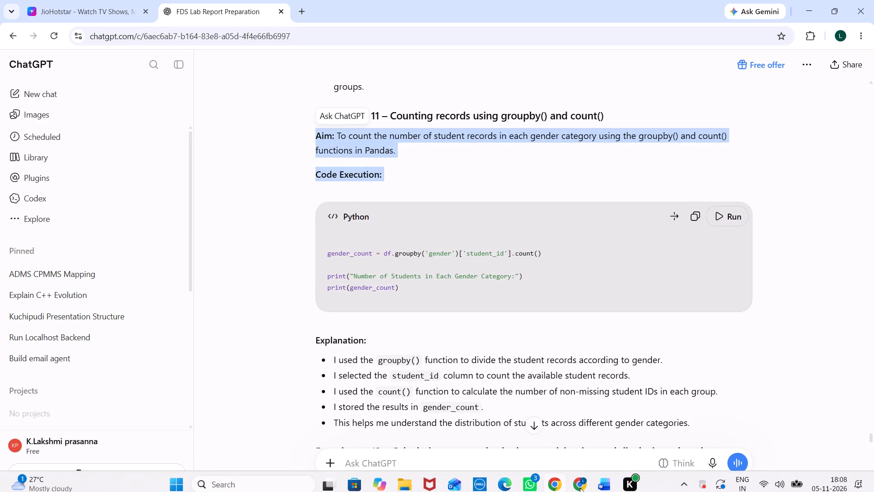
click(601, 476)
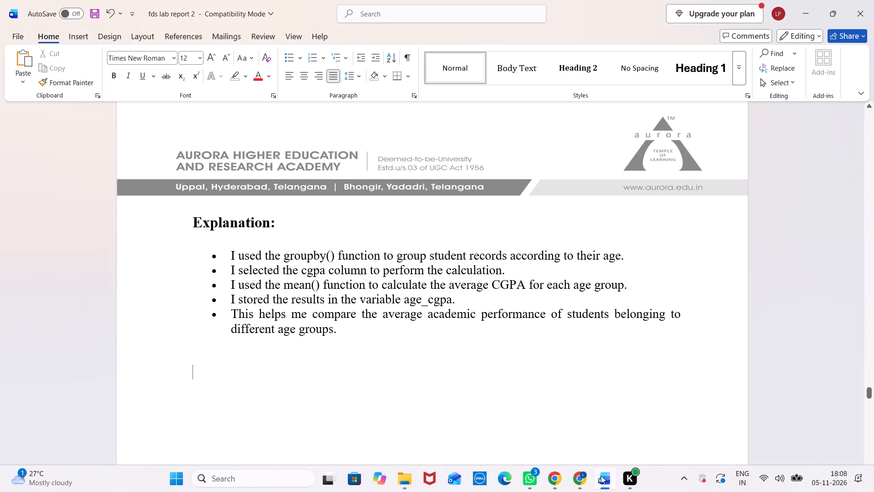
key(ctrl+v)
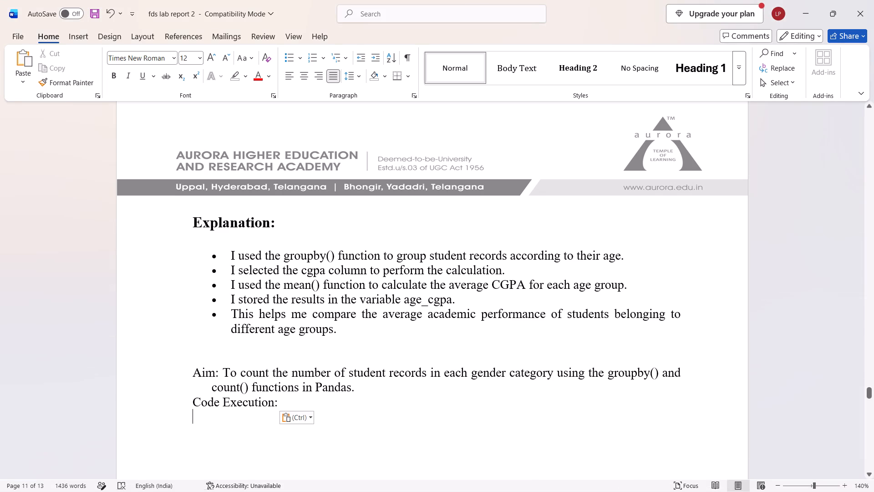
click(386, 389)
key(Return)
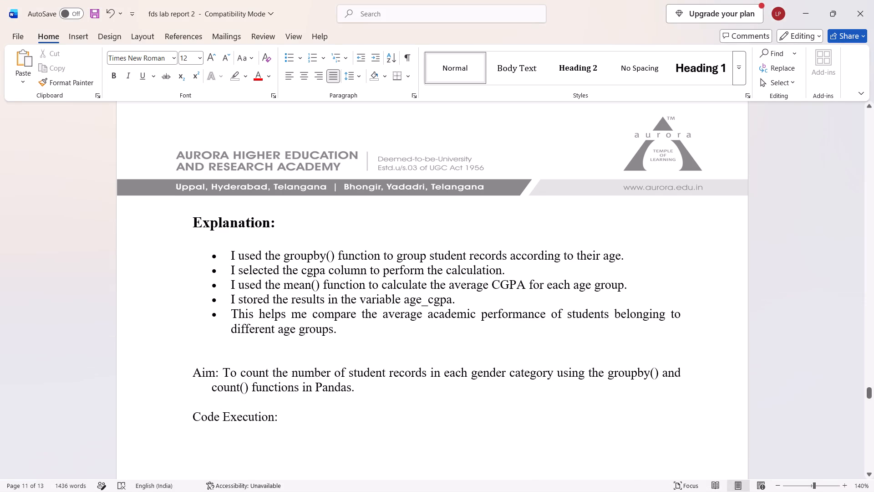
Format the new "Aim:" label as 14 pt bold.
drag(219, 374, 190, 373)
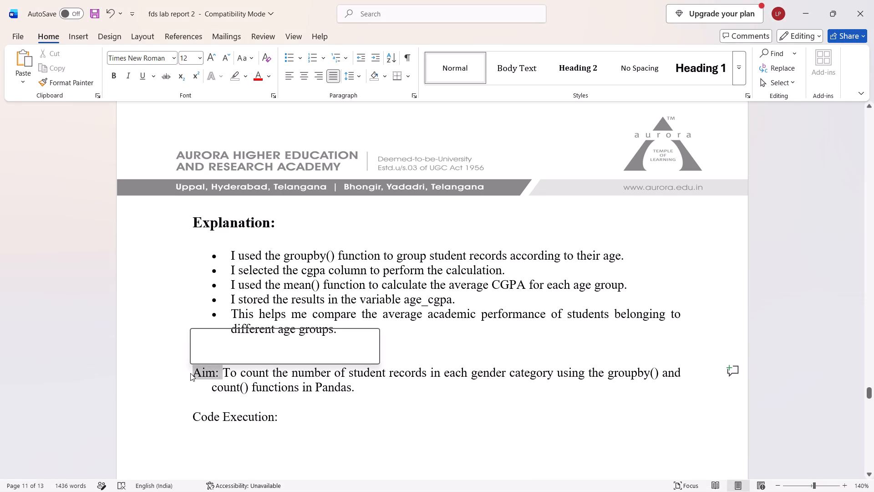
drag(197, 352, 278, 338)
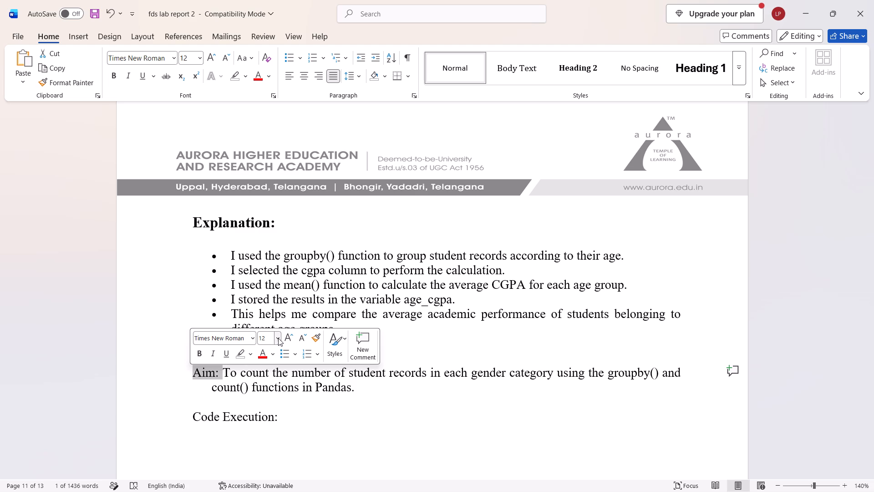
click(278, 338)
click(268, 190)
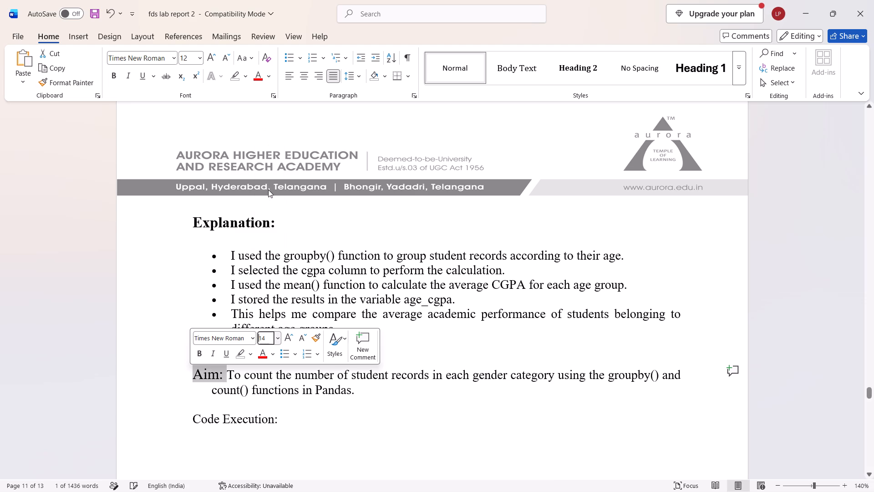
click(199, 353)
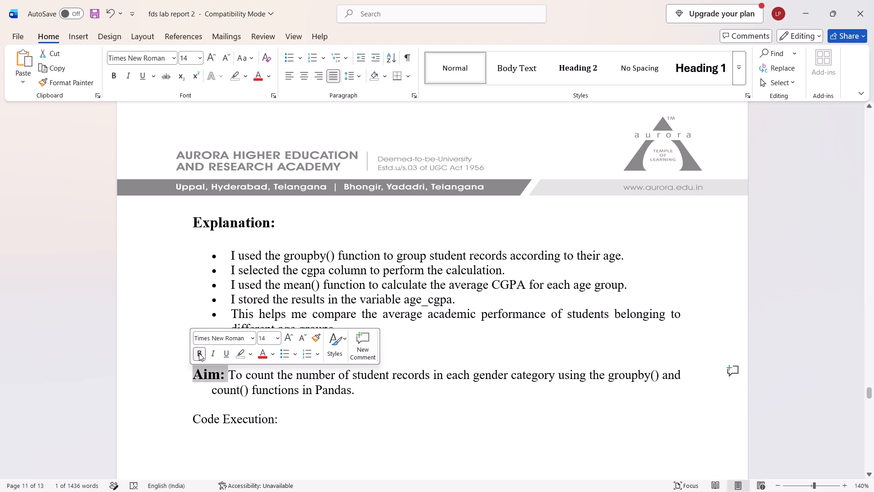
Format the new "Code Execution:" heading as 14 pt bold and place the cursor below it.
drag(299, 429, 193, 414)
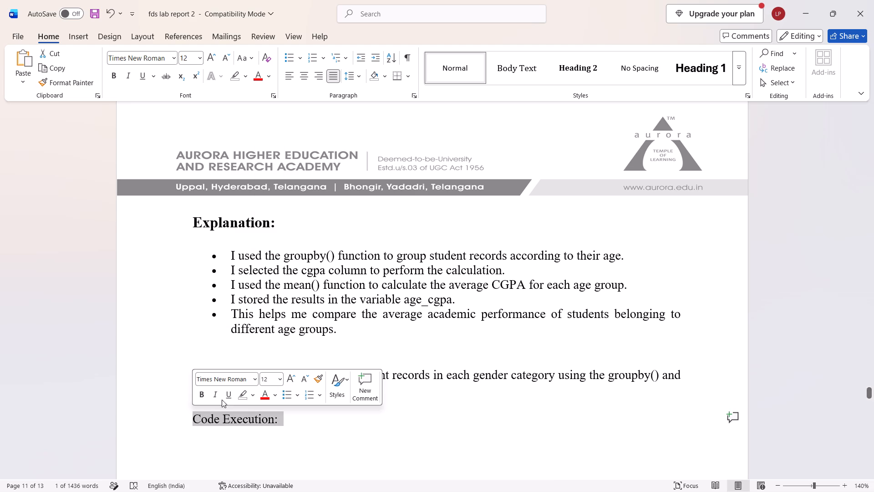
click(274, 377)
key(BackSpace)
text(14)
click(199, 398)
click(369, 459)
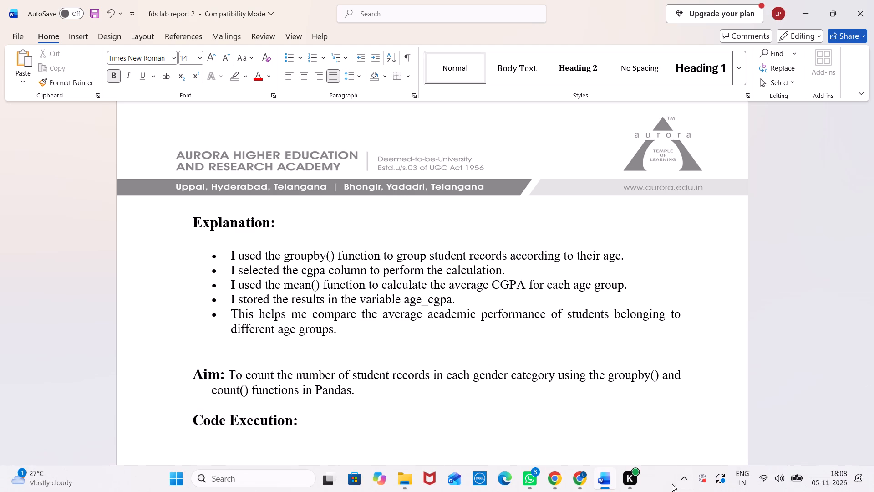
Capture a screenshot of the gender_count cell and its output in Colab at 150% zoom and paste it under Code Execution in Word.
click(595, 428)
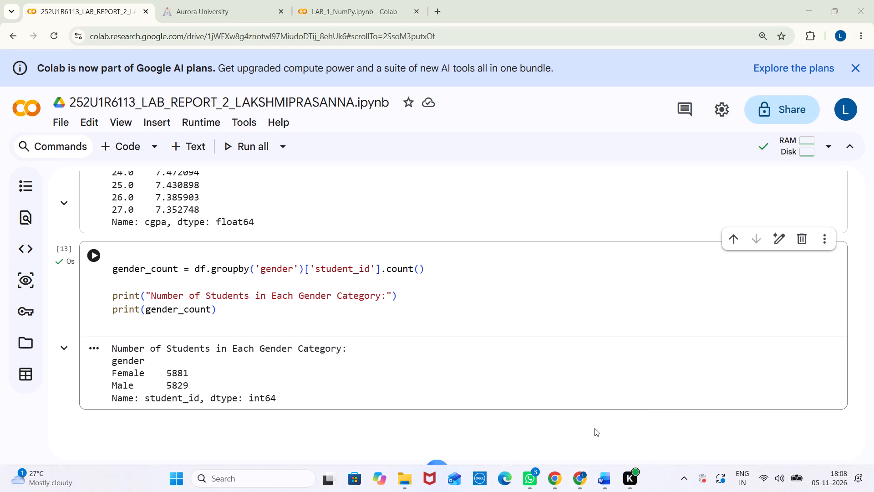
scroll(566, 386, down, 1)
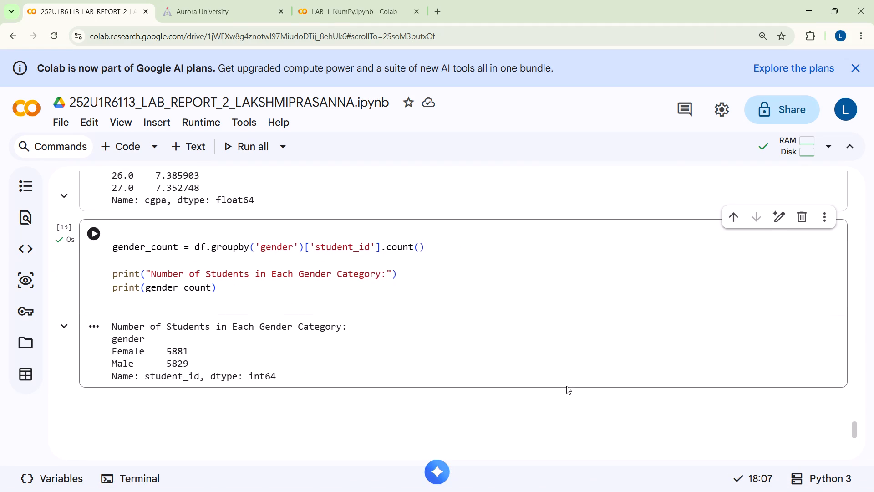
scroll(566, 386, down, 2)
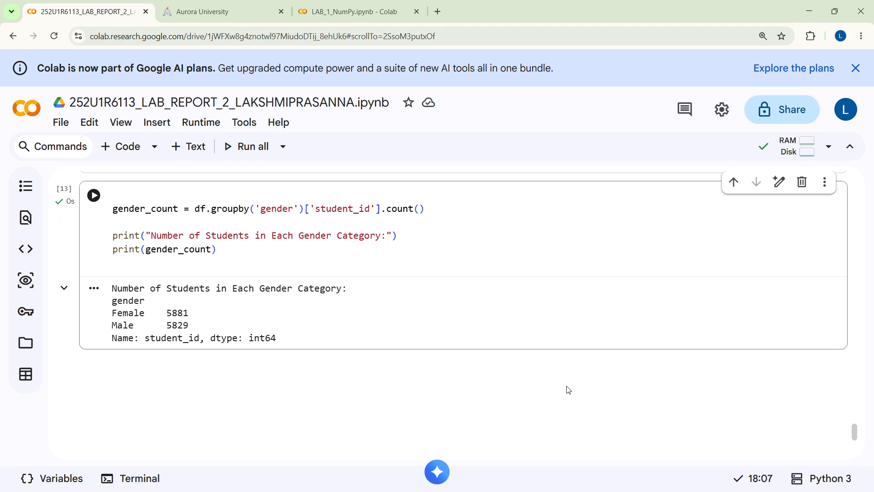
scroll(566, 386, down, 2)
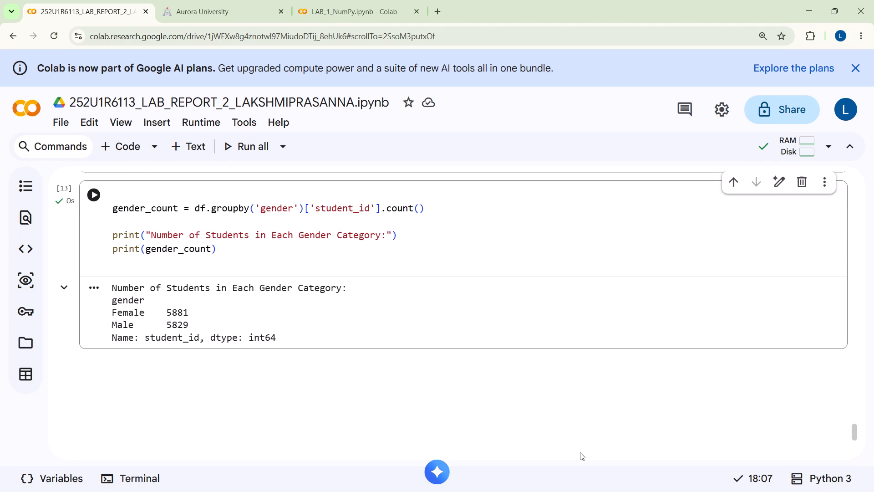
key(ctrl+equal)
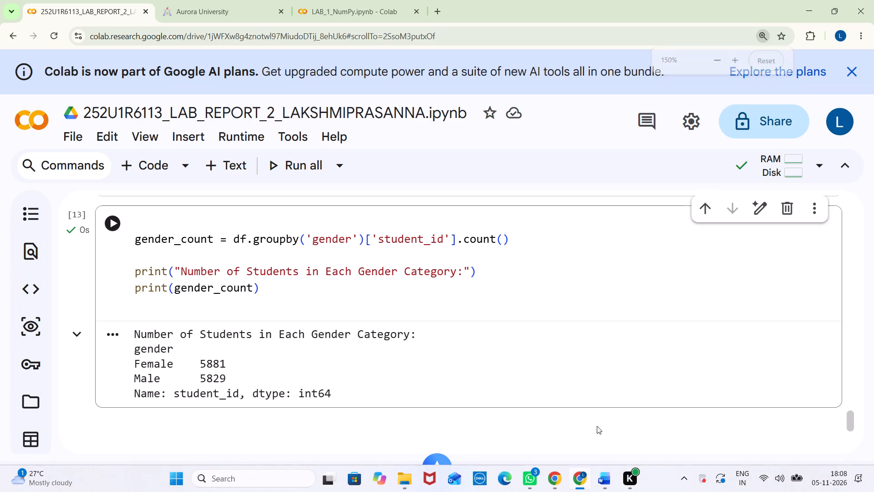
key(super+Print)
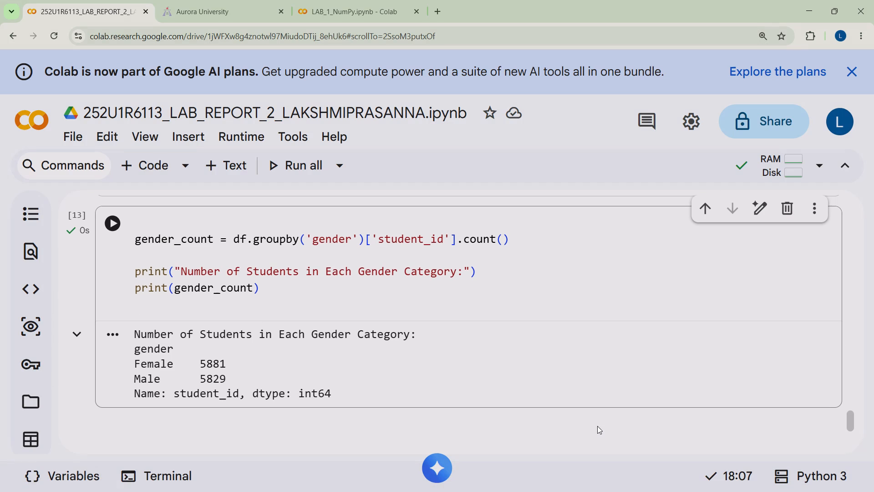
key(ctrl+c)
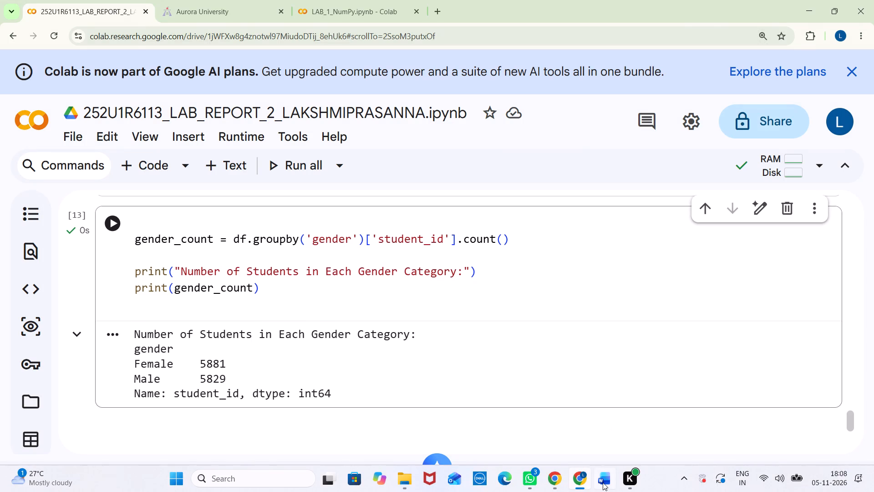
click(603, 482)
key(ctrl+v)
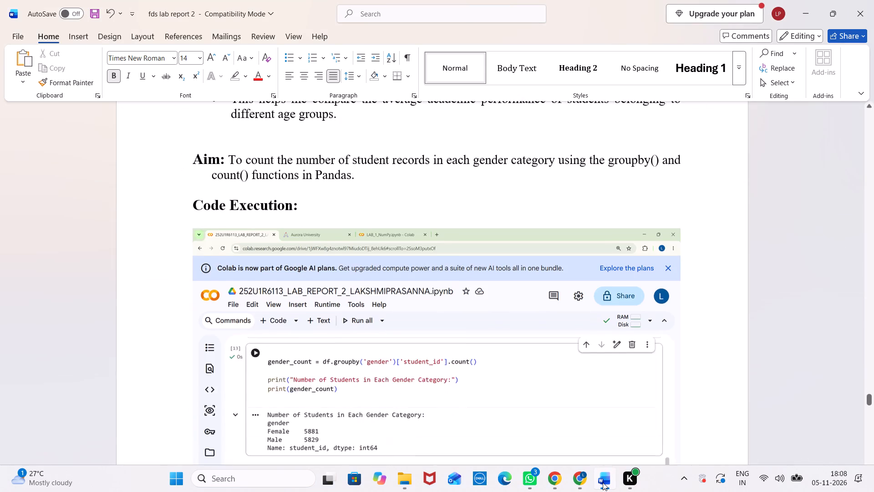
Resize the pasted gender_count screenshot in the Word report to a shorter height while keeping it about the full text width.
click(620, 259)
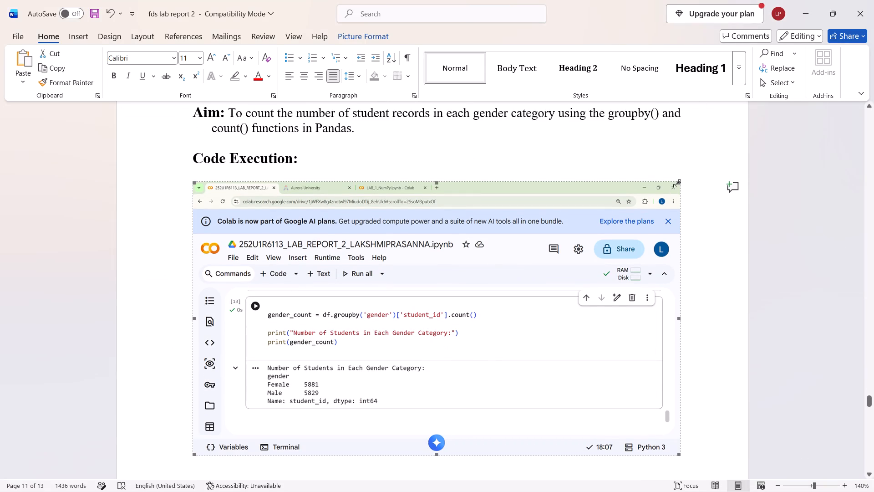
drag(677, 183, 612, 217)
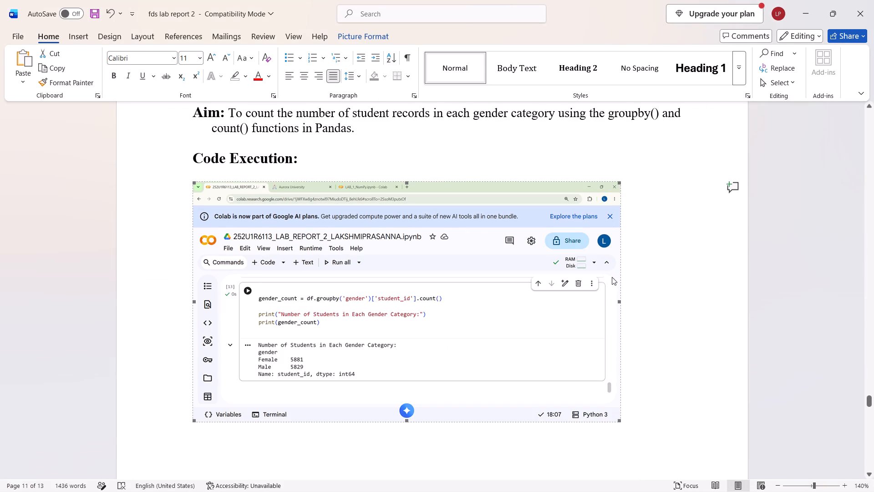
drag(618, 302, 679, 298)
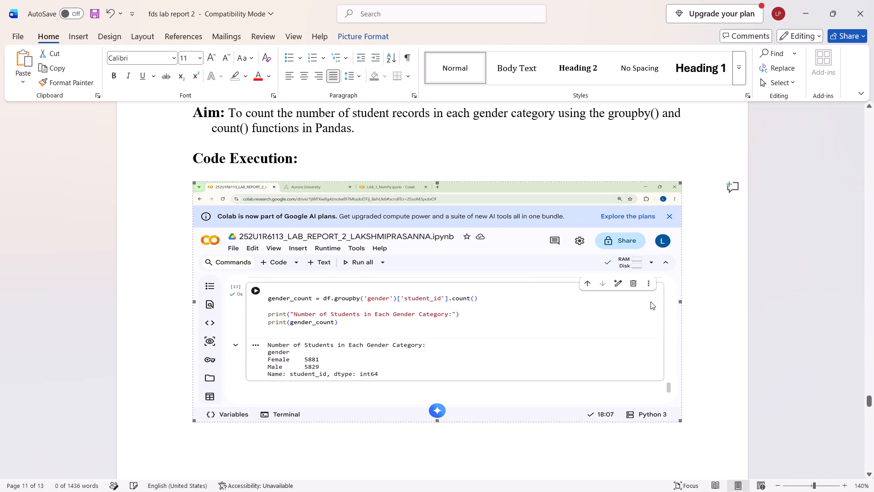
Remove the surplus blank lines below the gender_count screenshot and start a fresh line beneath it for the explanation.
scroll(650, 302, down, 1)
click(478, 264)
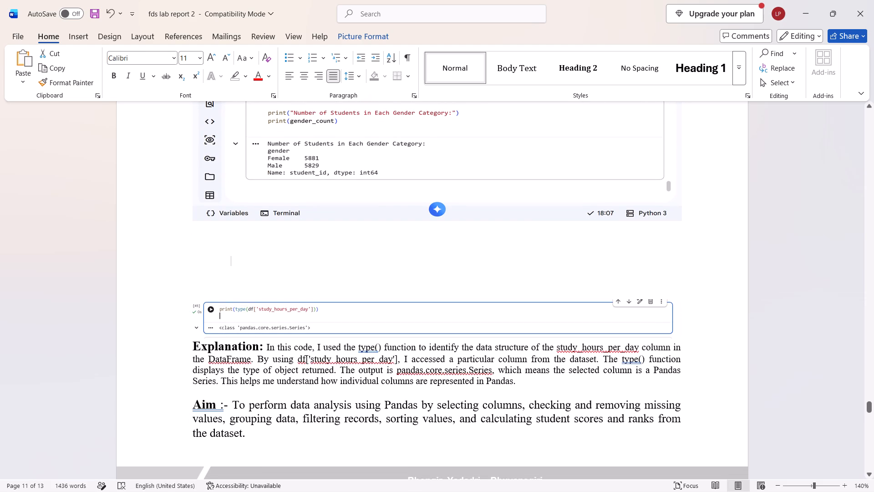
key(BackSpace)
key(BackSpace)
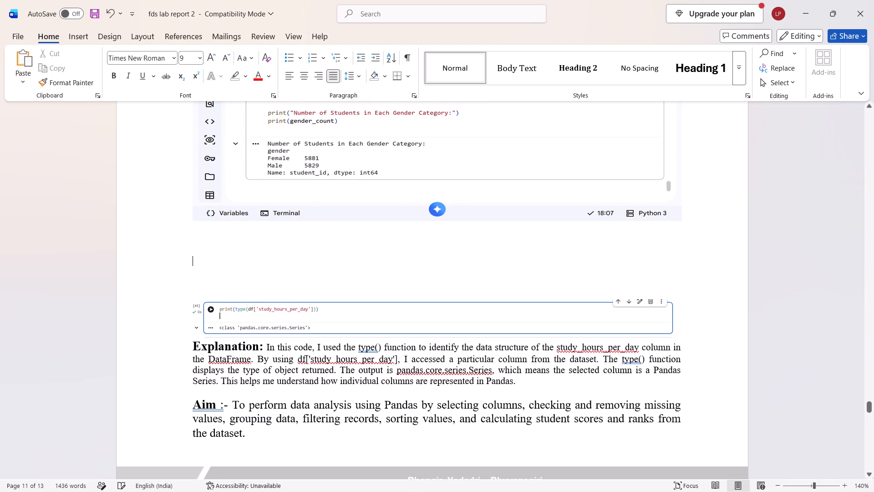
key(BackSpace)
key(BackSpace)
key(BackSpace)
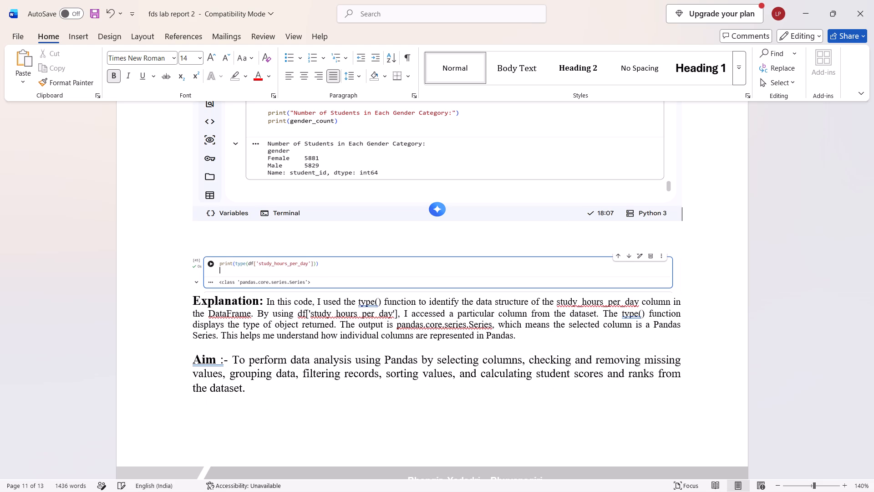
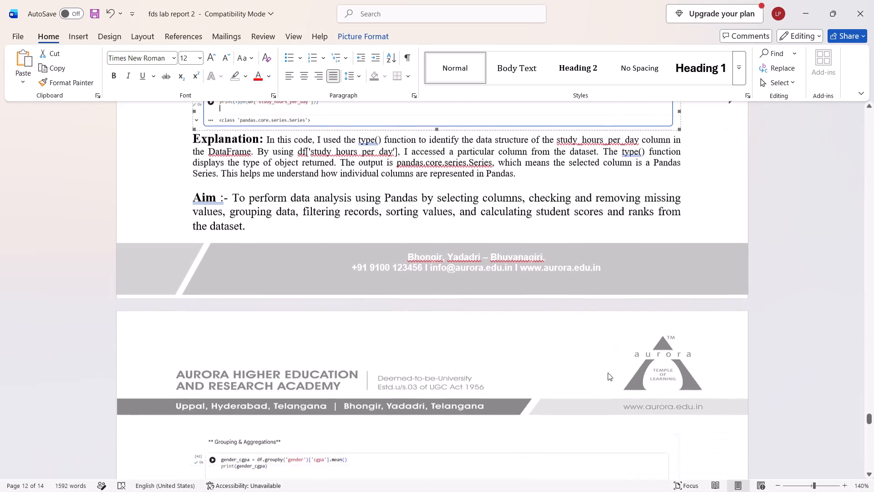
scroll(608, 373, down, 1)
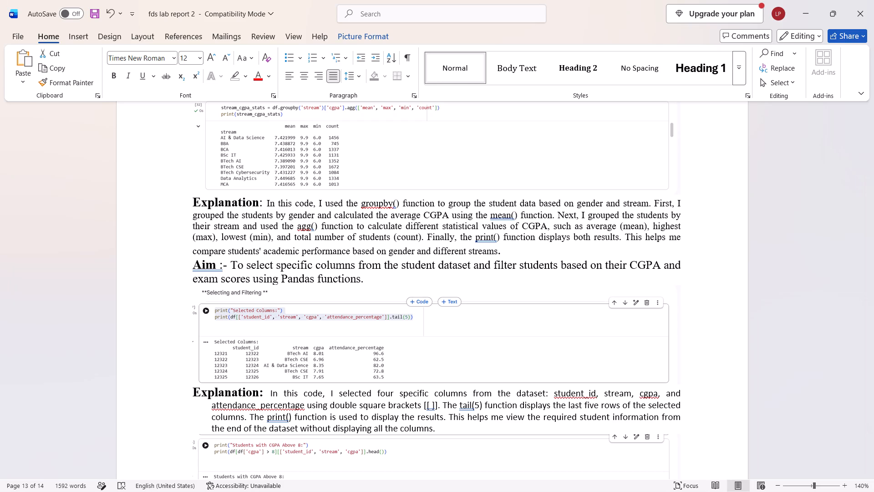
scroll(608, 373, up, 2)
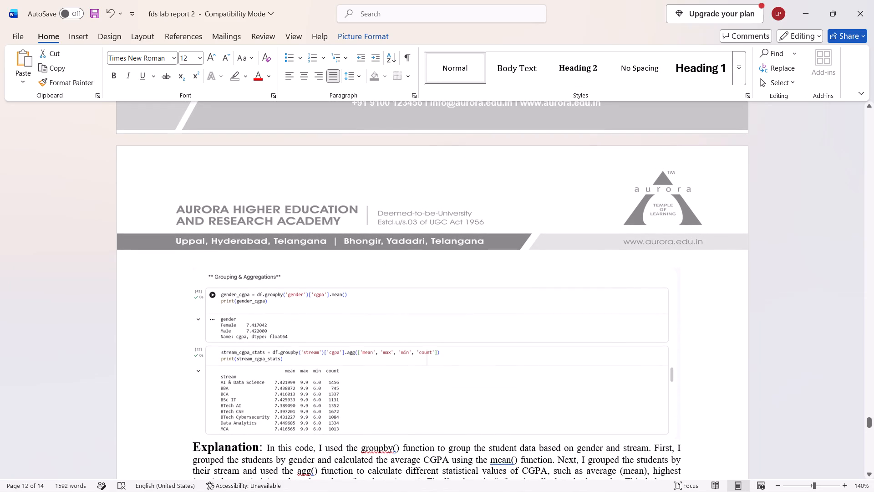
scroll(608, 373, up, 3)
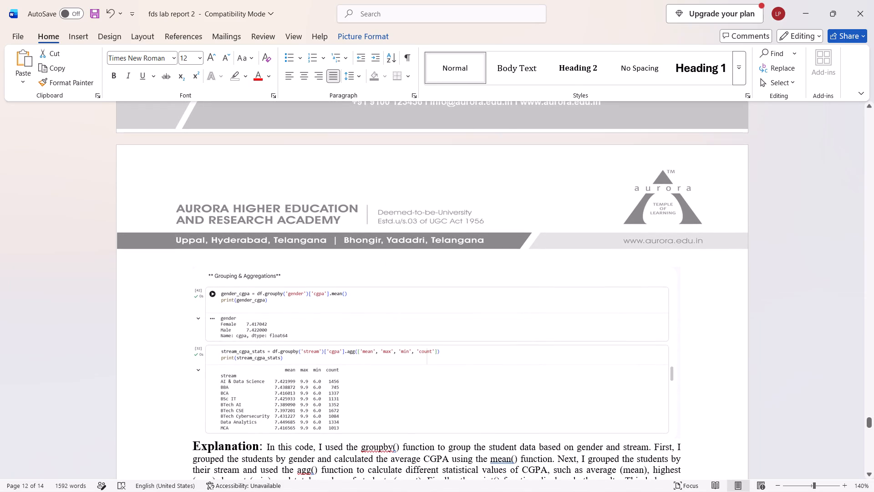
scroll(608, 373, up, 5)
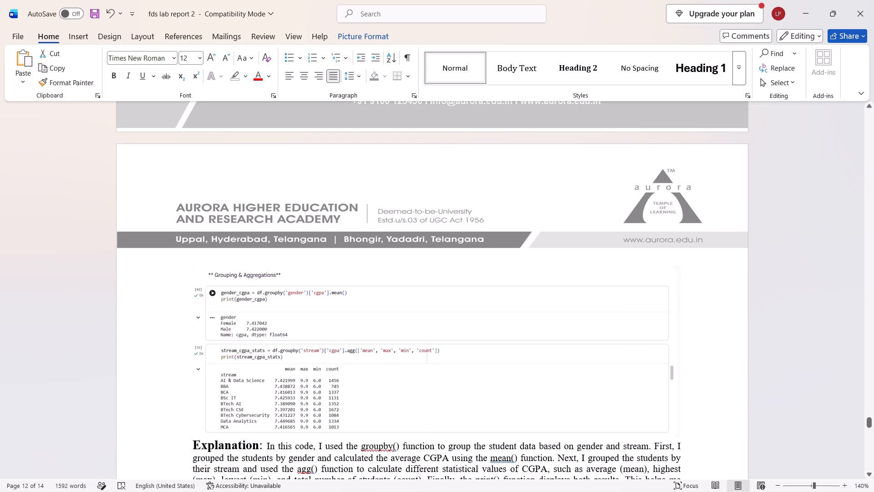
Review the report's earlier experiments: hackathon participation chart, gender category count, average CGPA by age, and Min-Max Scaling explanation.
scroll(608, 373, up, 1)
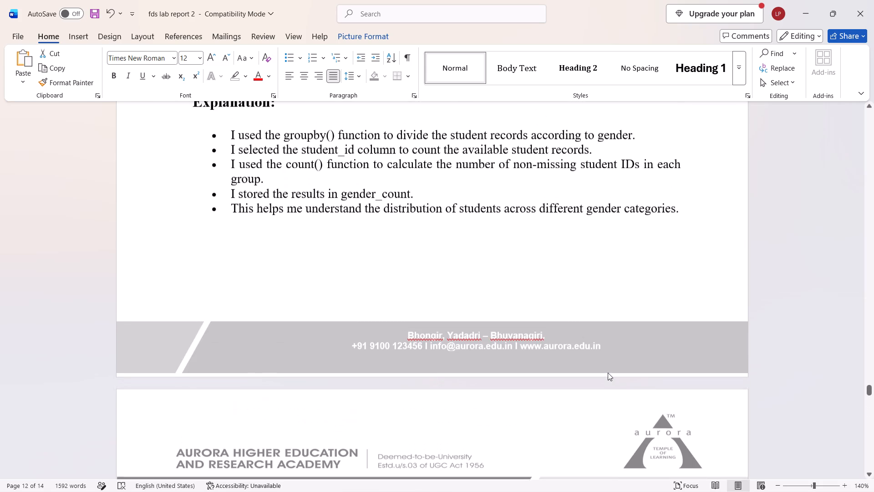
scroll(608, 373, down, 2)
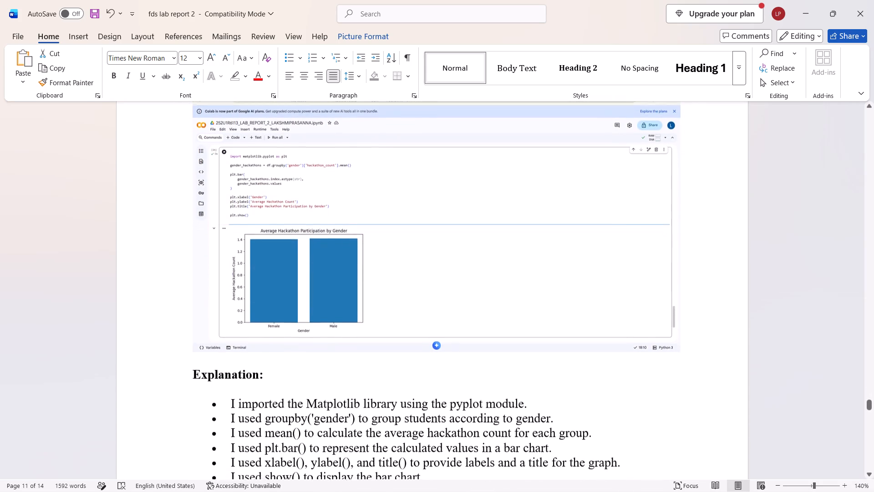
scroll(608, 373, down, 2)
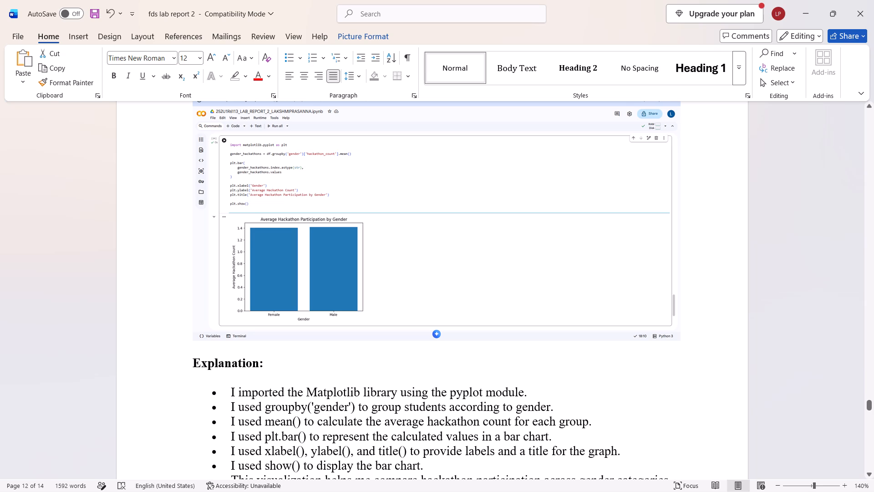
scroll(608, 373, down, 2)
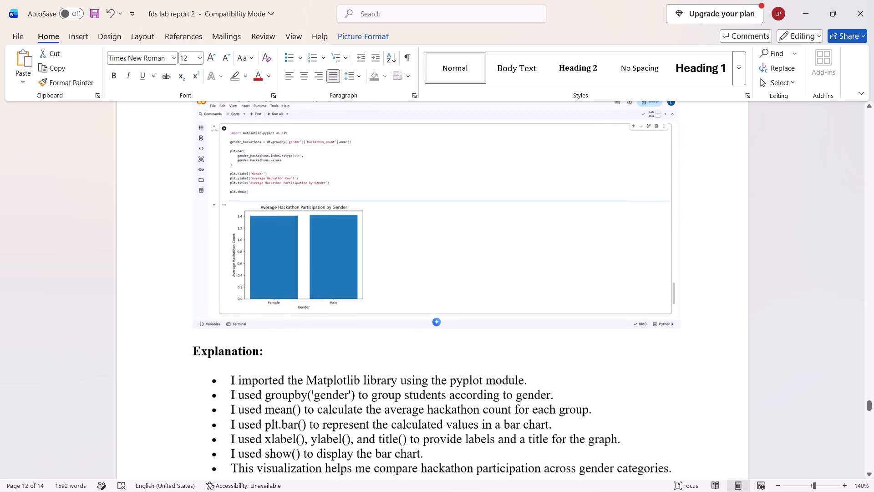
scroll(608, 373, down, 1)
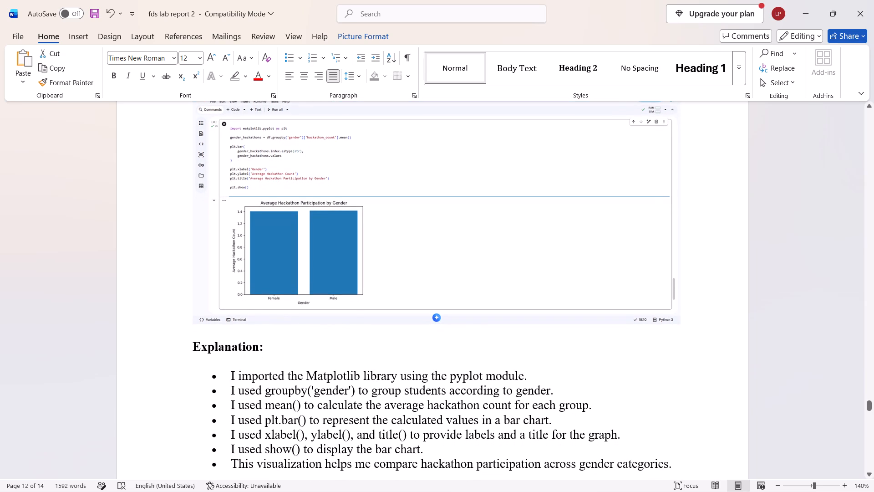
scroll(608, 373, down, 2)
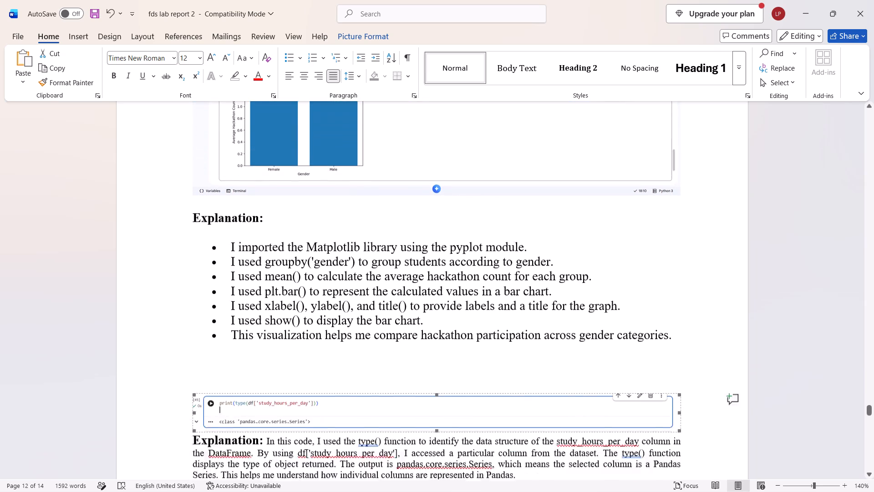
scroll(608, 373, down, 1)
scroll(608, 373, up, 2)
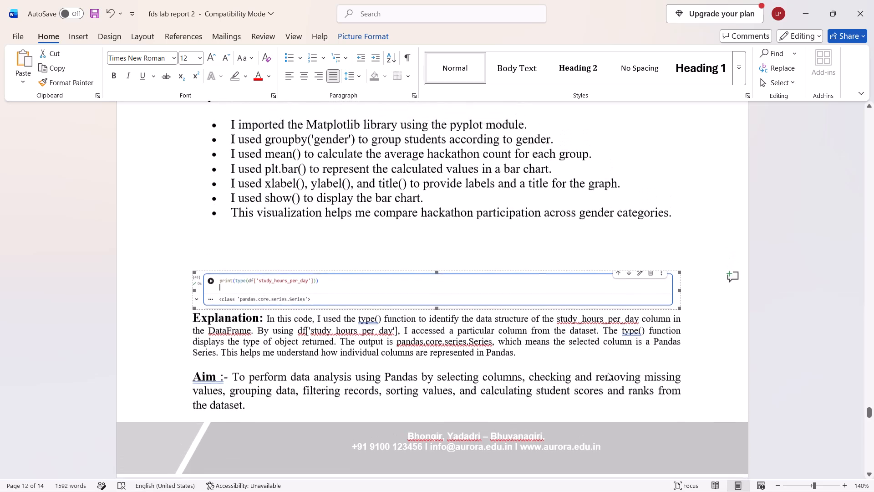
scroll(608, 373, up, 3)
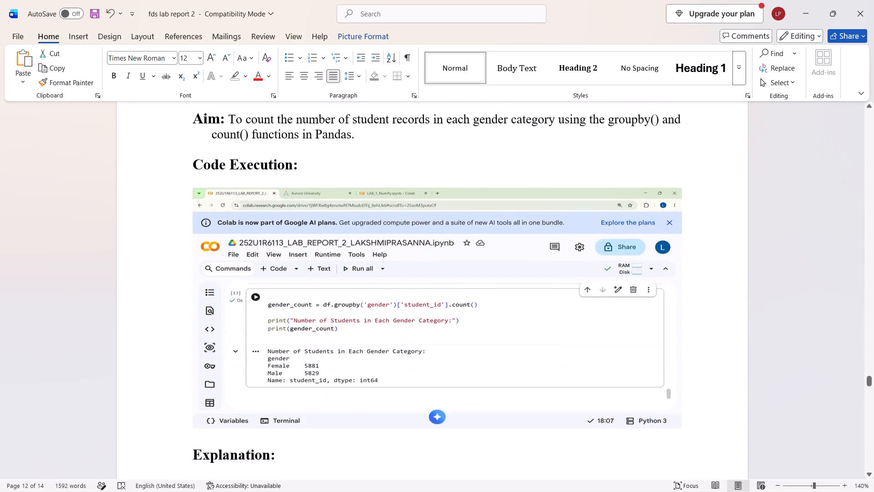
scroll(608, 373, down, 3)
scroll(608, 373, up, 1)
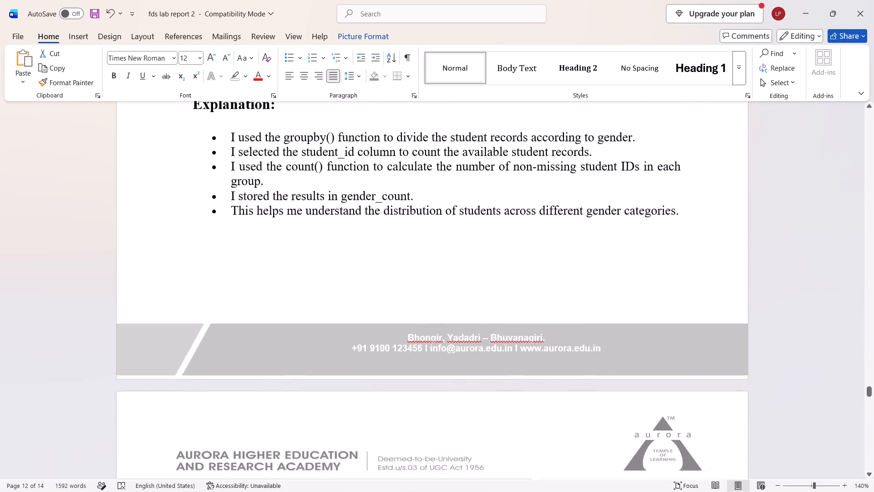
scroll(608, 373, up, 4)
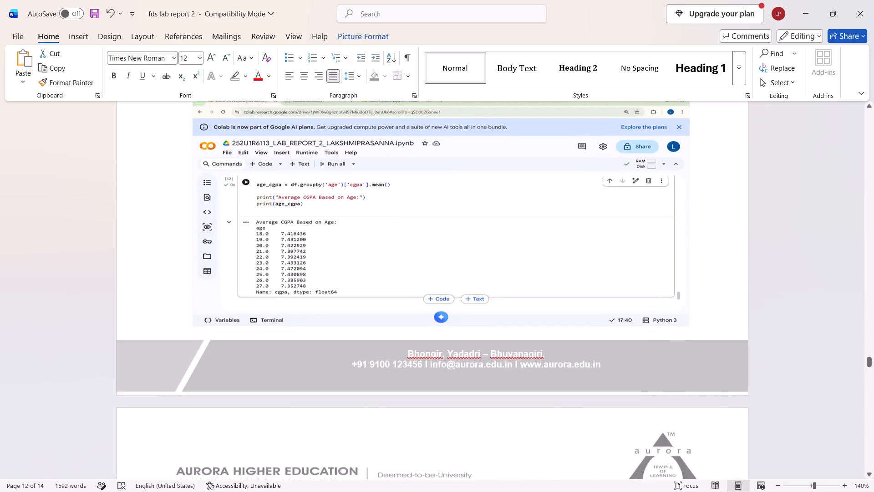
scroll(608, 373, up, 1)
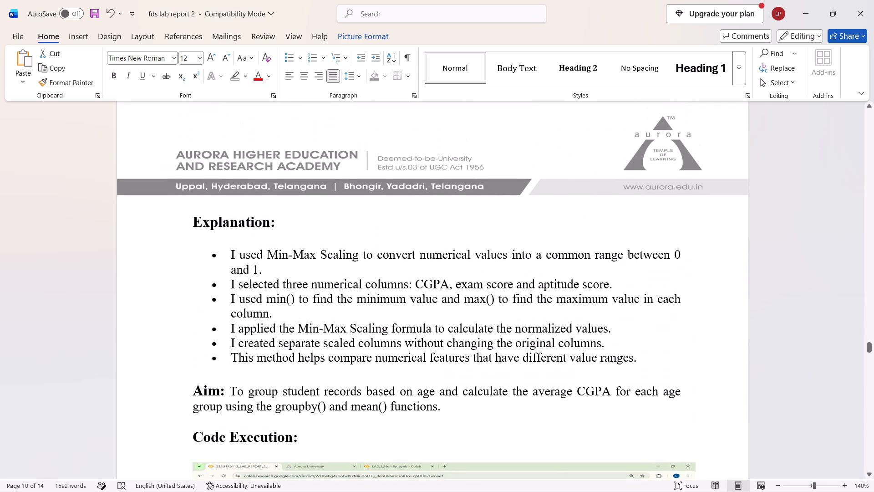
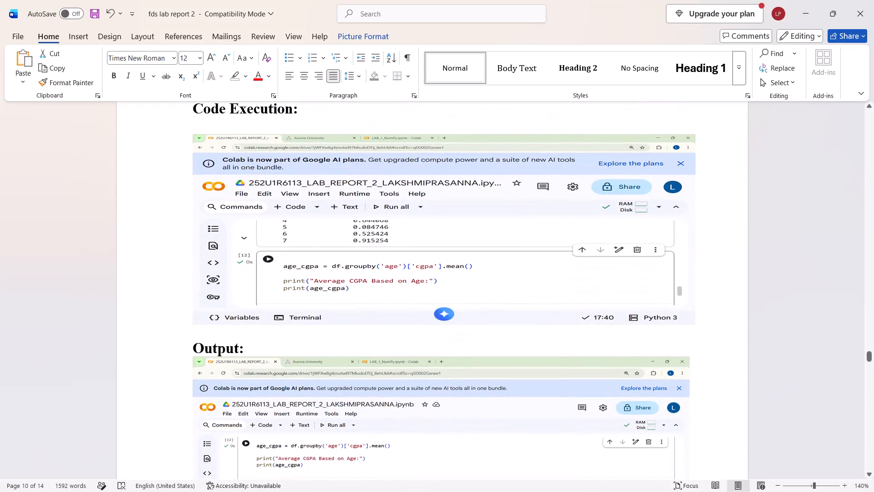
Stretch the output and code screenshots of the average CGPA by age experiment slightly wider, past the right text margin.
scroll(601, 304, down, 1)
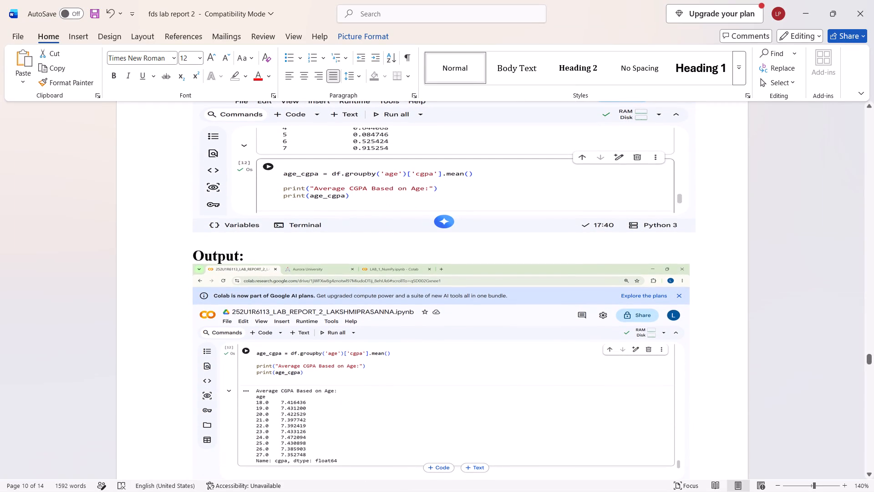
click(616, 338)
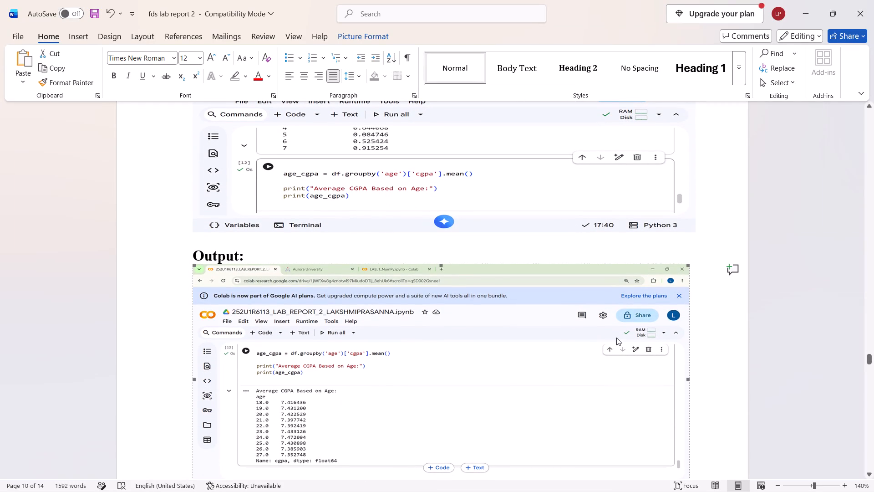
click(631, 240)
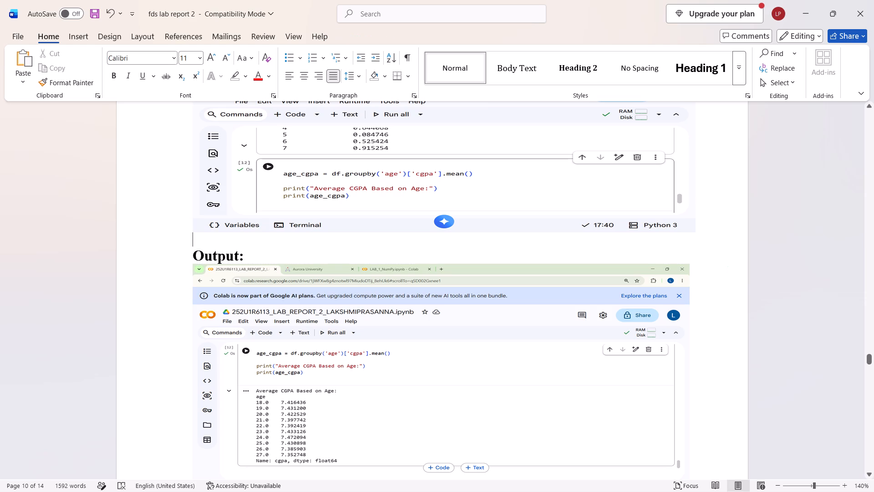
click(640, 217)
click(655, 302)
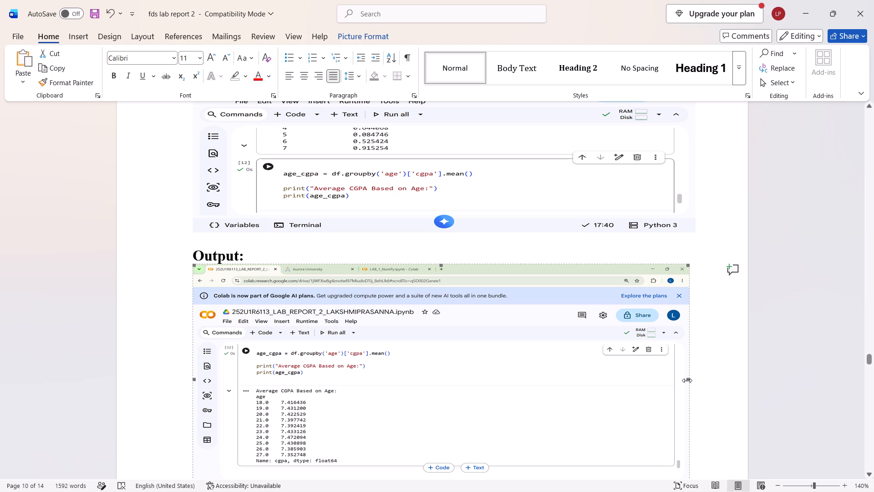
drag(687, 380, 696, 378)
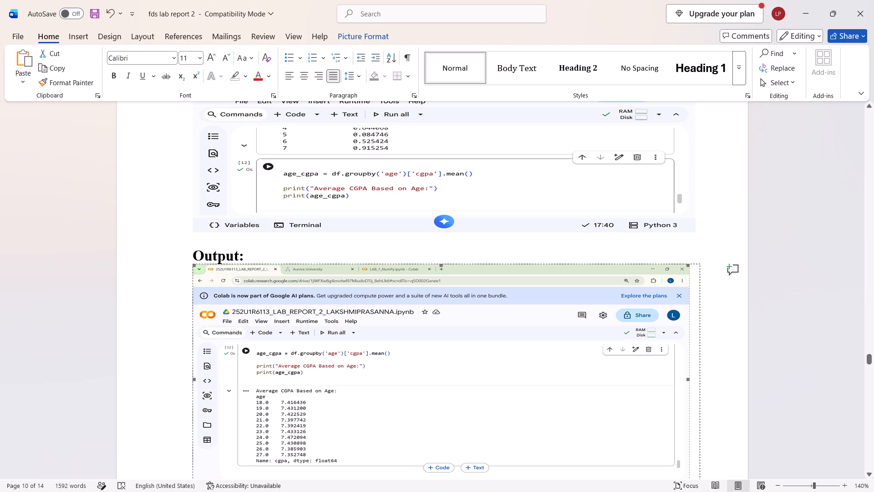
scroll(597, 333, up, 1)
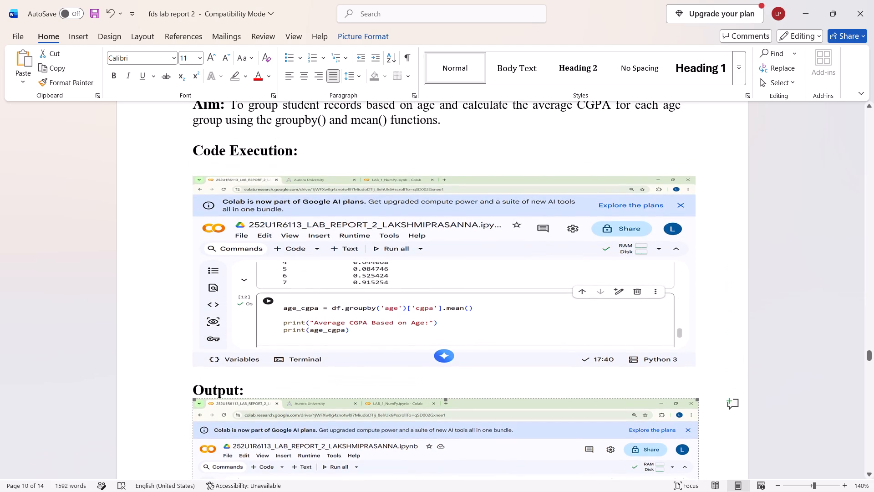
click(622, 299)
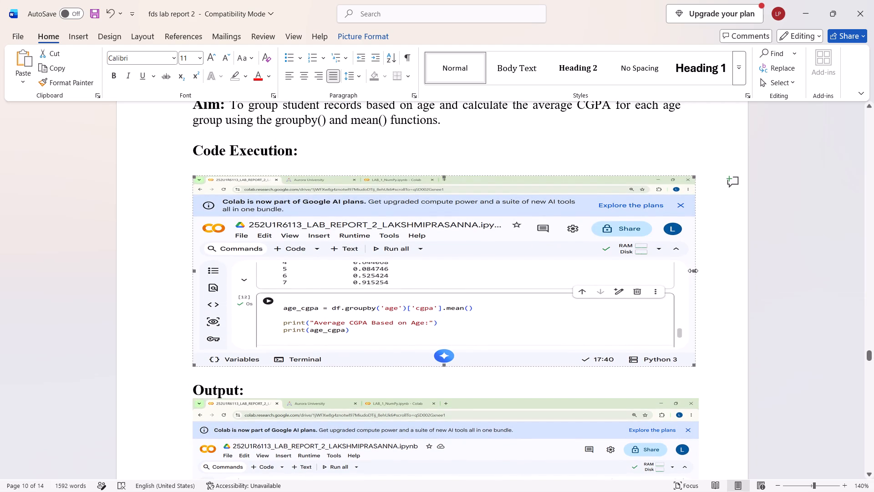
click(693, 271)
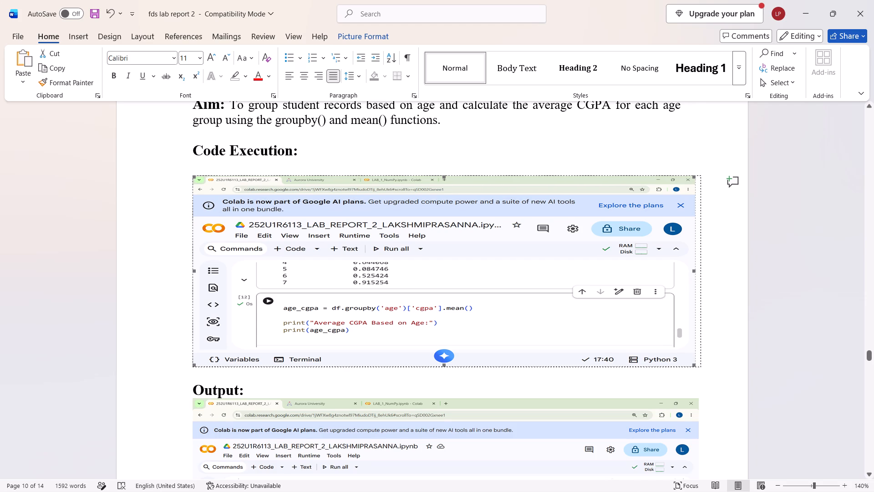
Widen the Min-Max Scaling experiment's output and code screenshots slightly past the right text margin to match the CGPA ones.
scroll(628, 272, down, 1)
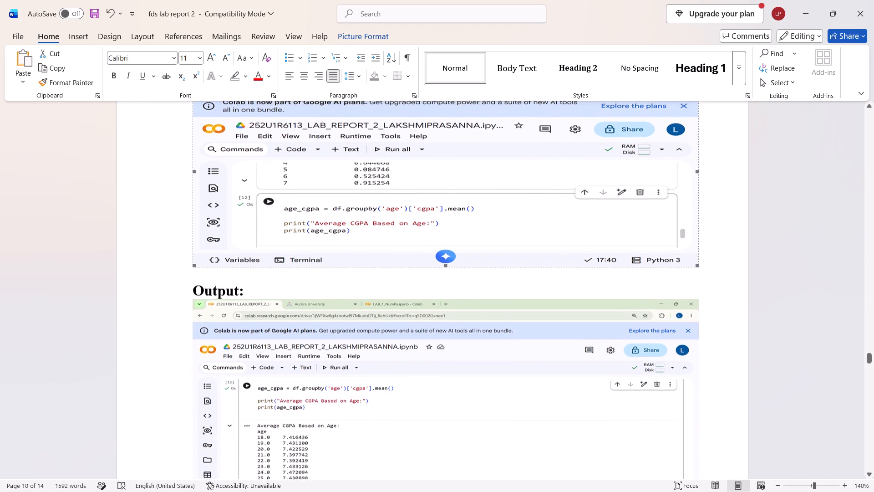
scroll(628, 272, down, 4)
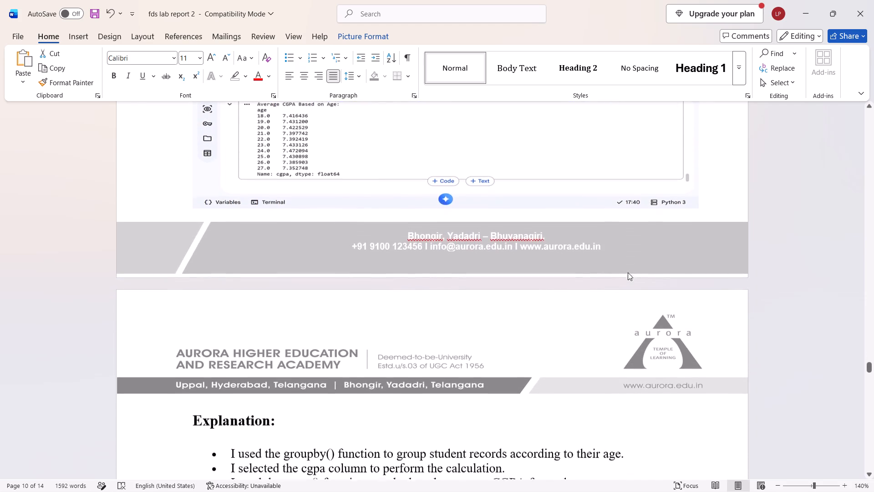
scroll(628, 272, up, 14)
scroll(628, 272, down, 2)
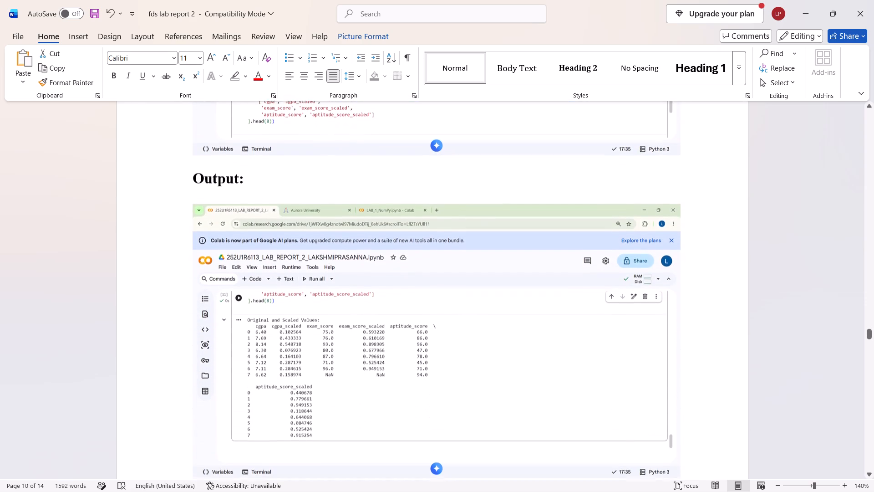
click(628, 272)
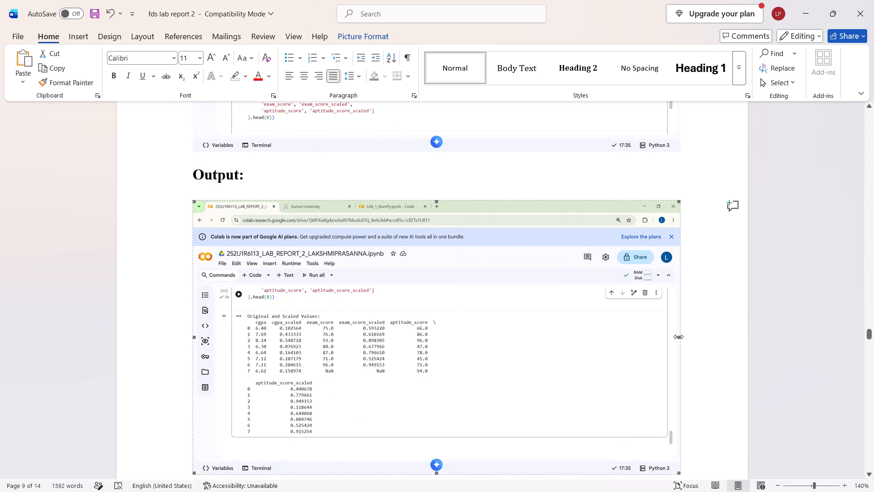
drag(678, 337, 696, 332)
scroll(675, 323, up, 1)
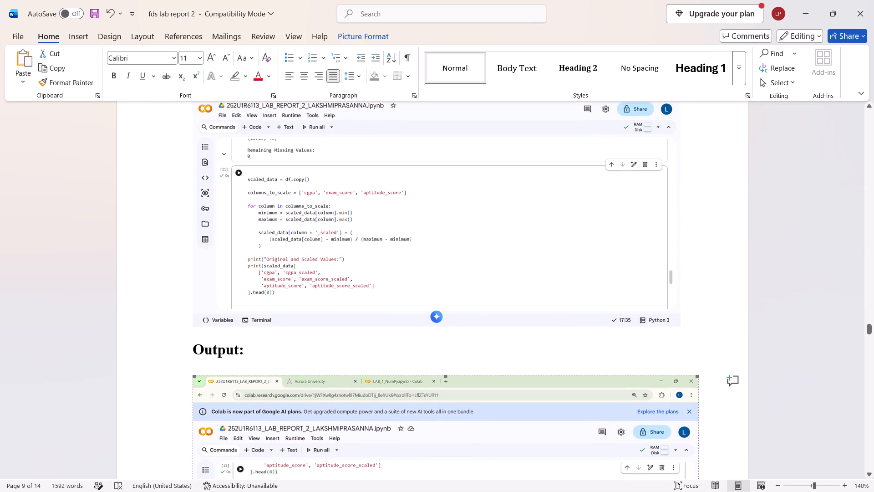
click(660, 232)
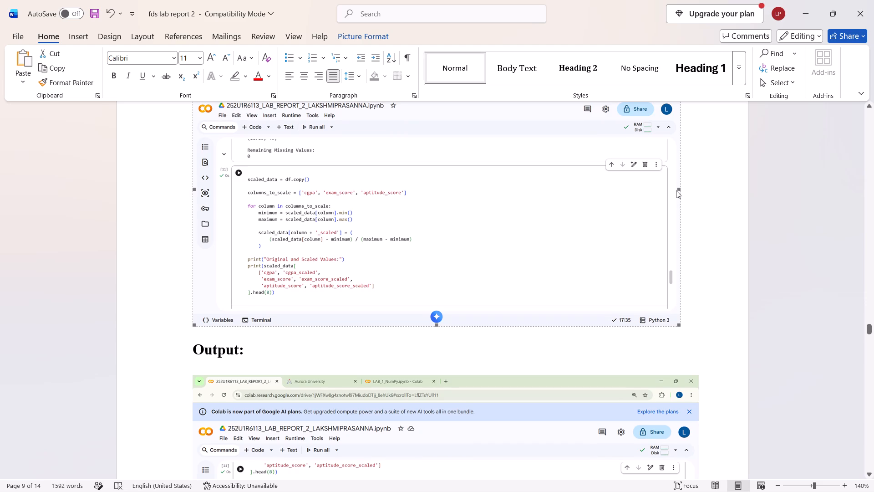
drag(679, 190, 695, 189)
drag(695, 189, 695, 190)
Widen the code screenshot of the dropna() hackathon_count experiment slightly past the right text margin.
scroll(695, 190, up, 4)
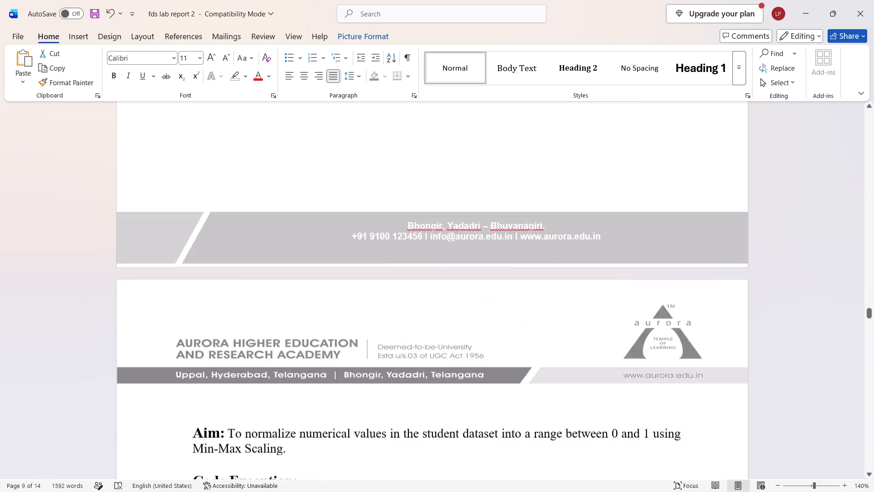
scroll(695, 190, up, 2)
click(633, 205)
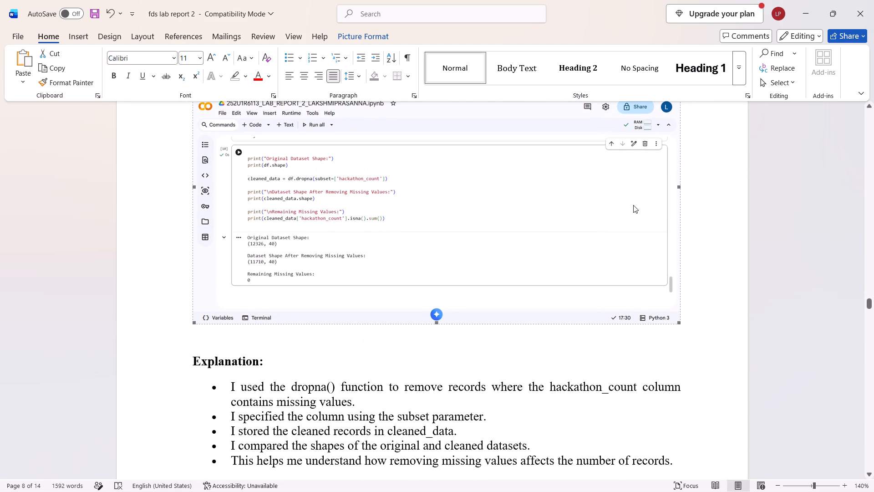
scroll(633, 205, up, 1)
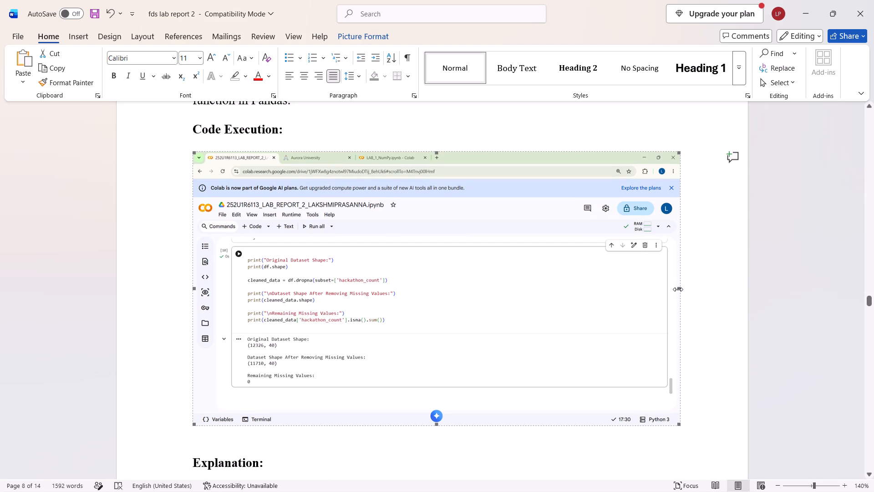
drag(678, 289, 691, 288)
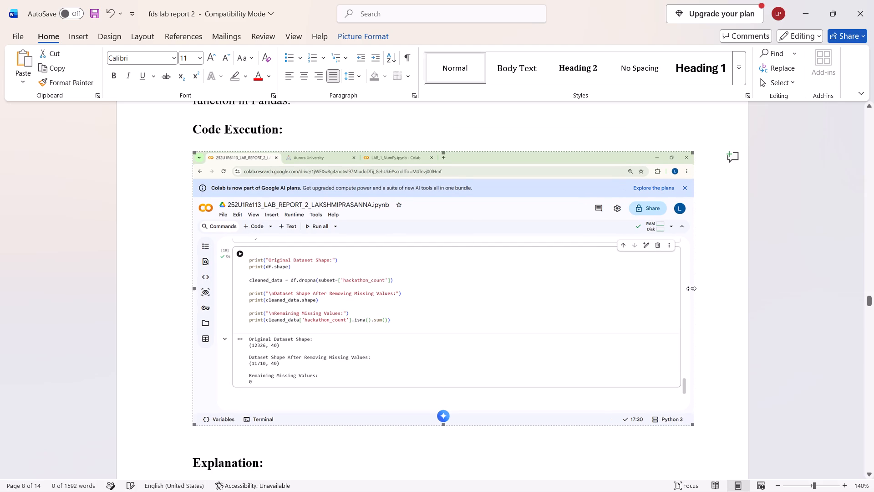
Widen the code screenshot of the primary_programming_language data type experiment slightly past the right text margin.
scroll(691, 288, up, 4)
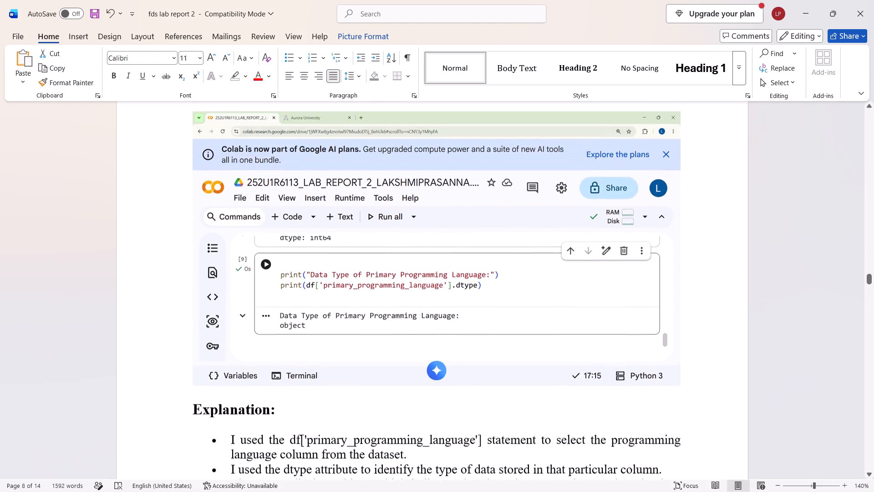
click(630, 331)
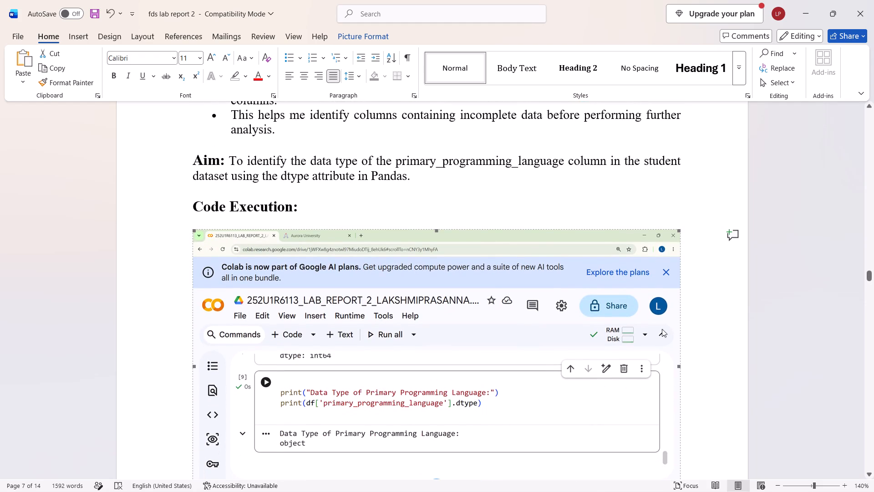
drag(678, 366, 699, 365)
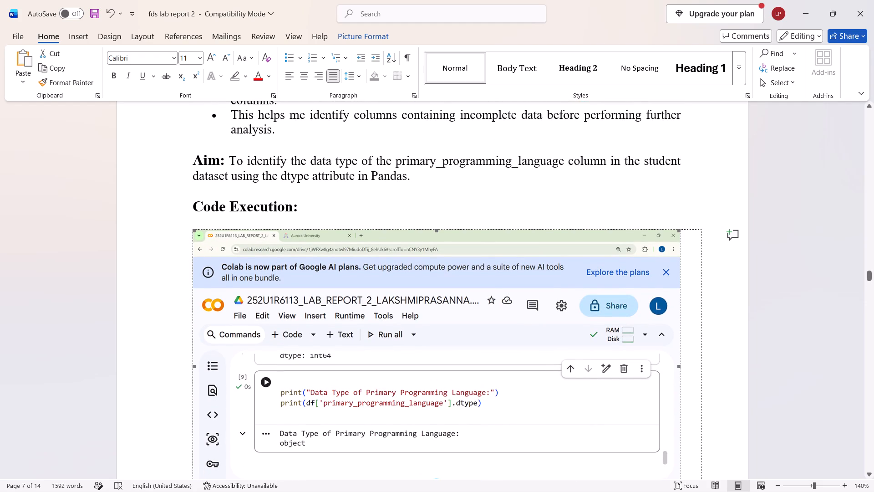
drag(699, 365, 698, 365)
click(698, 365)
Widen the output screenshot of the missing values count experiment slightly past the right text margin.
scroll(698, 365, up, 1)
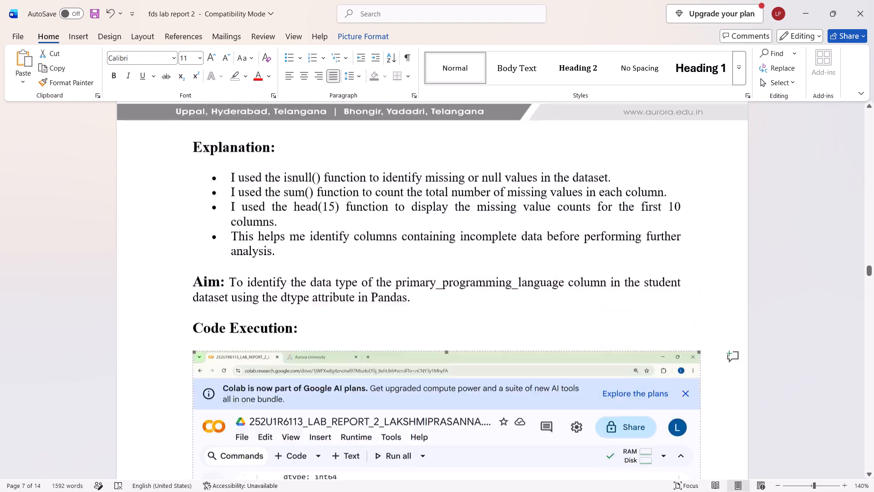
scroll(698, 365, up, 3)
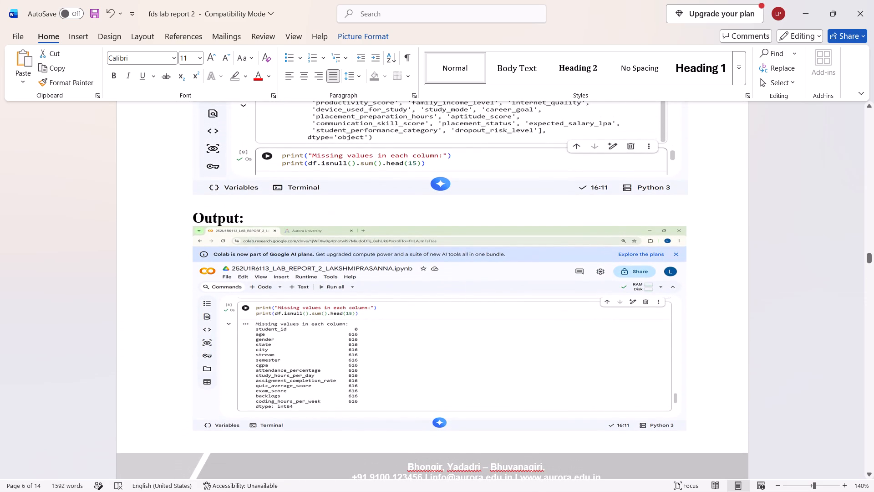
click(643, 360)
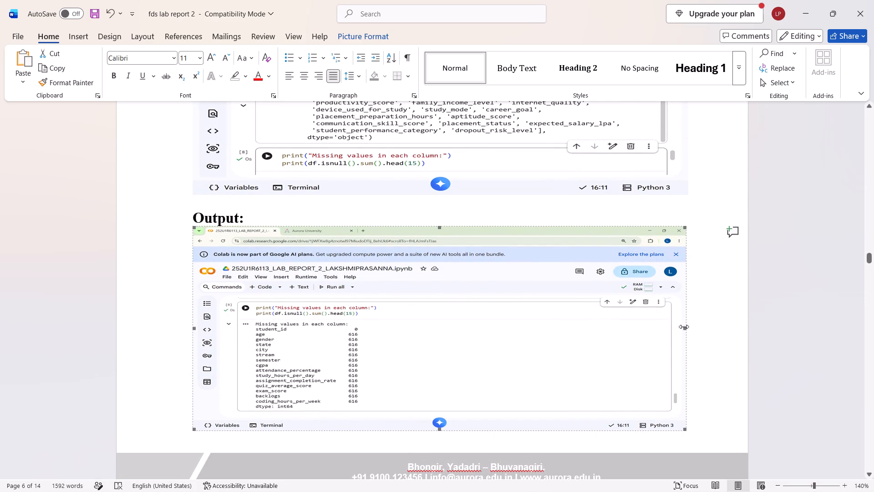
drag(684, 327, 698, 325)
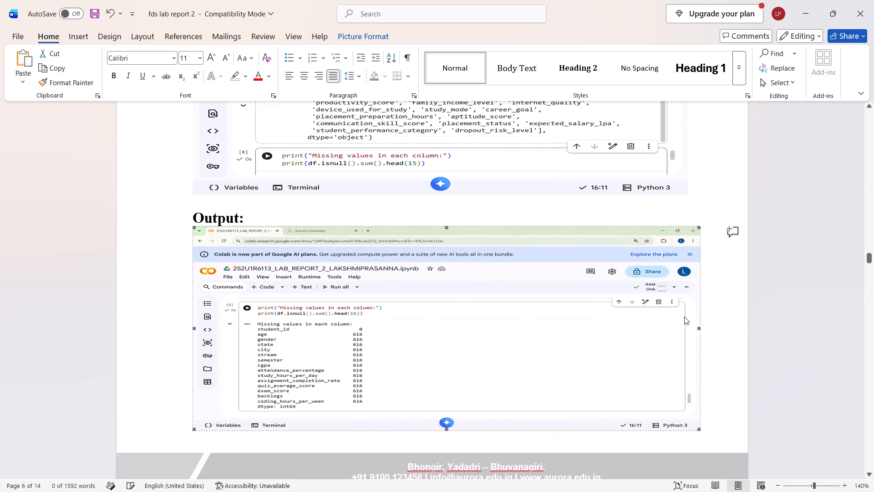
Review the report from the missing values experiment down to the hackathon participation chart and the study_hours_per_day explanation.
scroll(684, 317, down, 8)
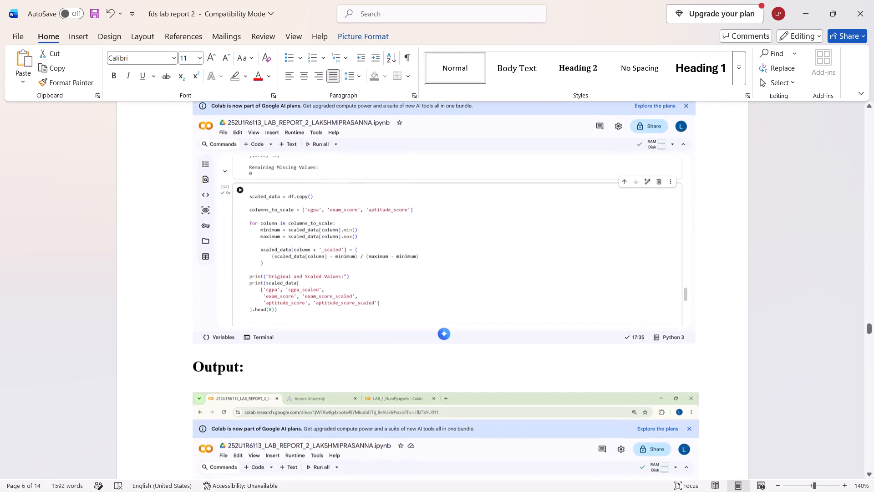
scroll(684, 317, down, 10)
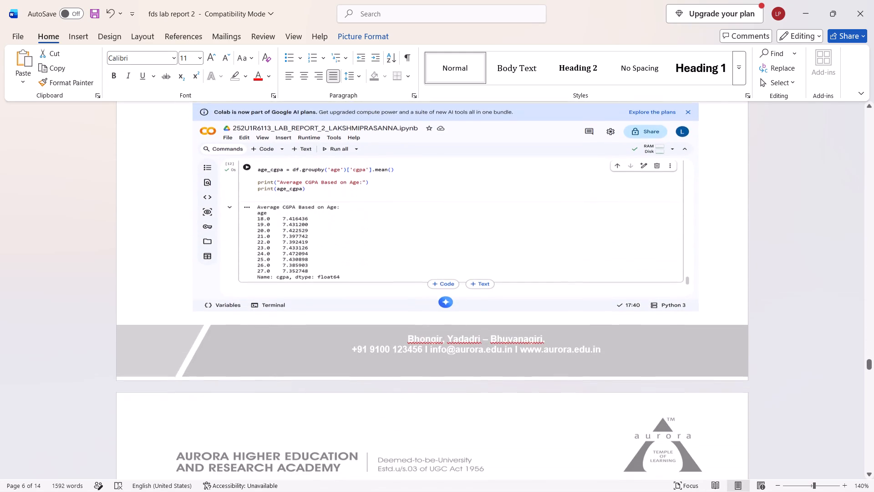
scroll(684, 317, down, 5)
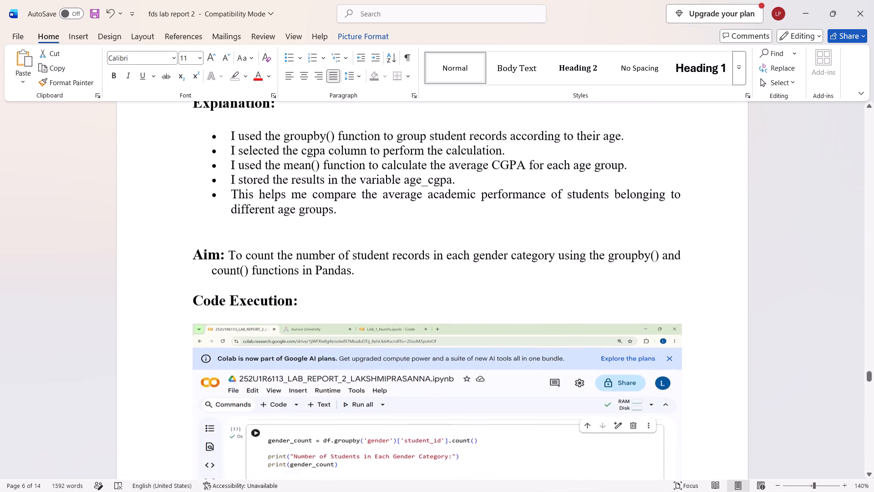
scroll(684, 317, down, 3)
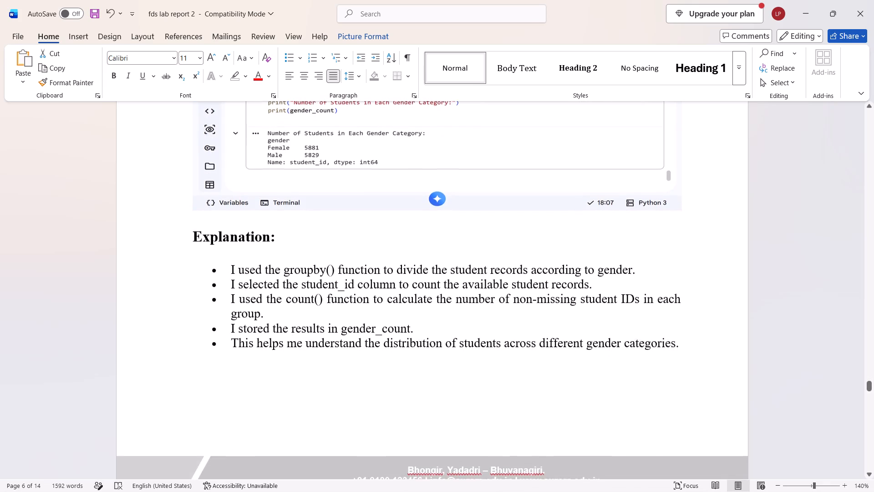
scroll(684, 317, down, 3)
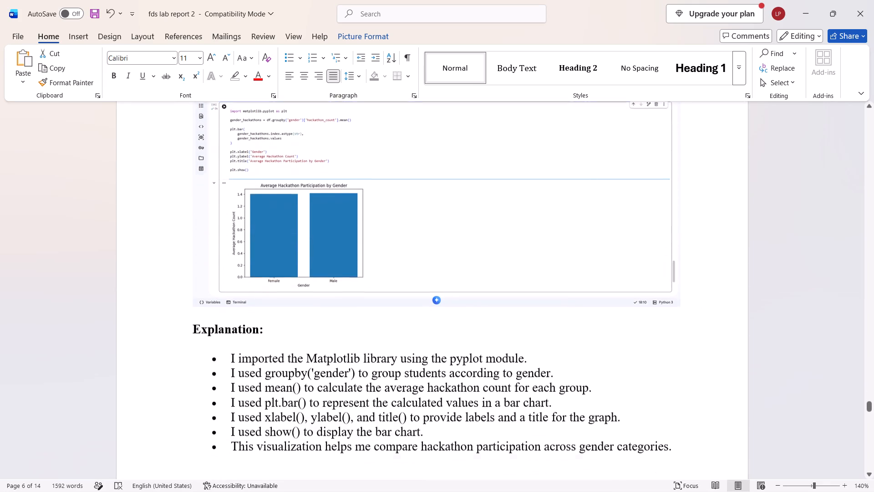
scroll(684, 317, down, 3)
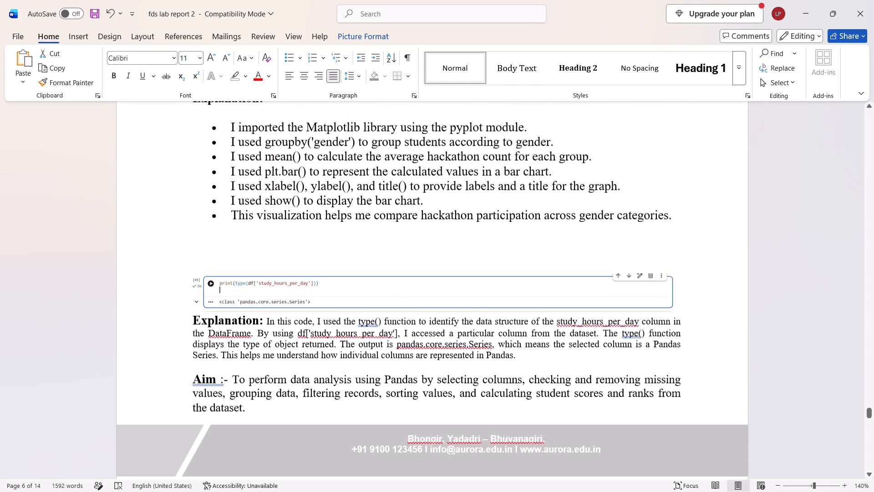
scroll(684, 317, down, 2)
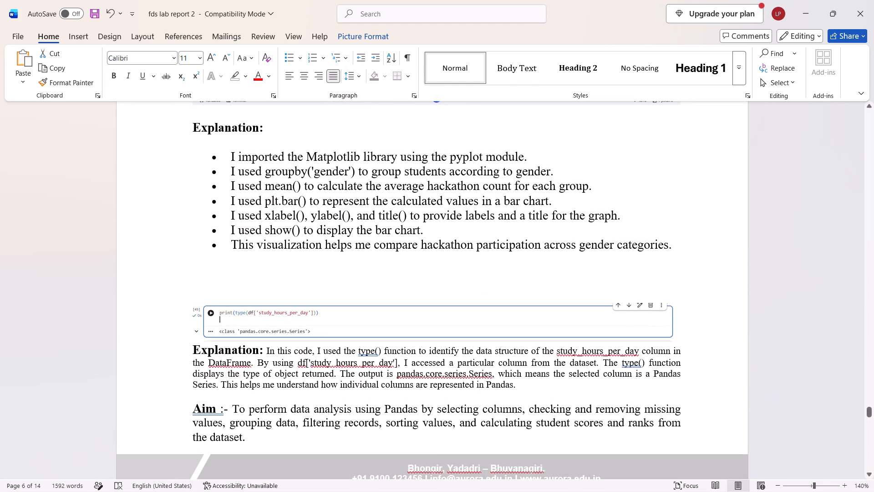
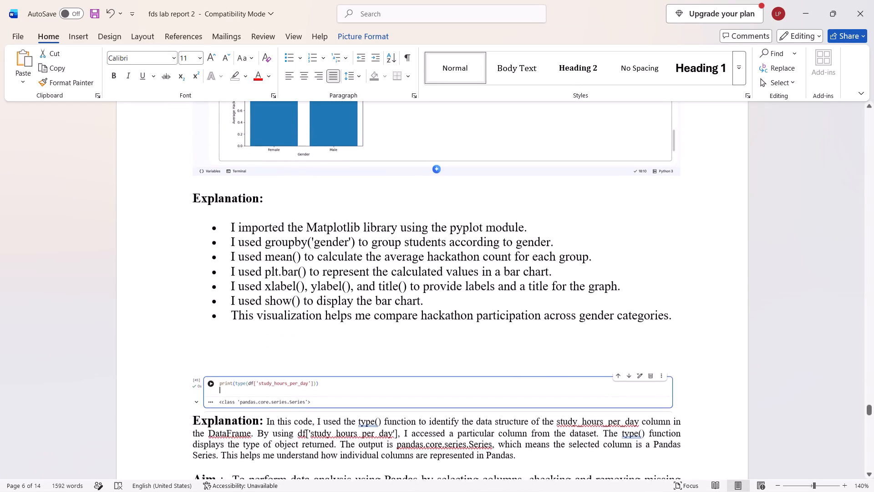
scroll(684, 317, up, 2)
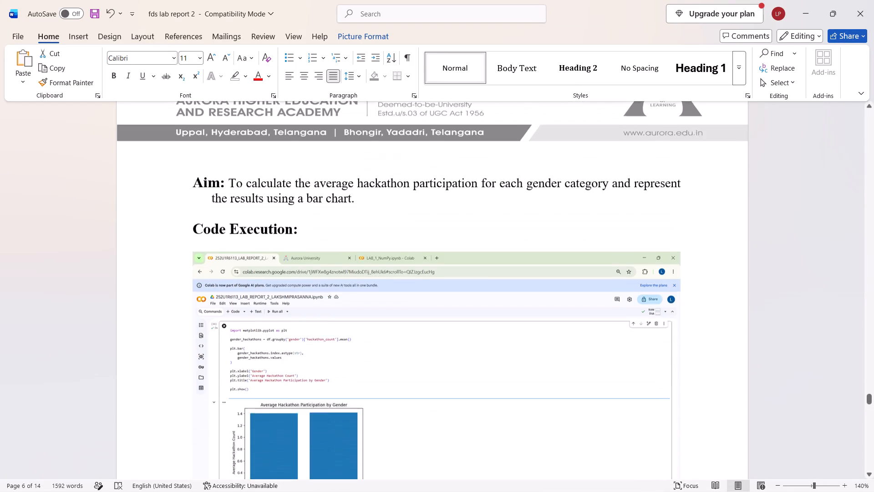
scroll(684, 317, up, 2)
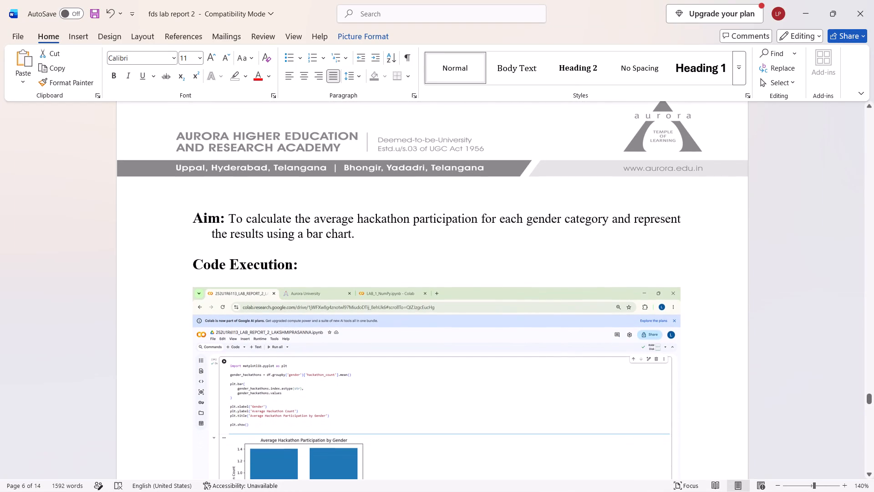
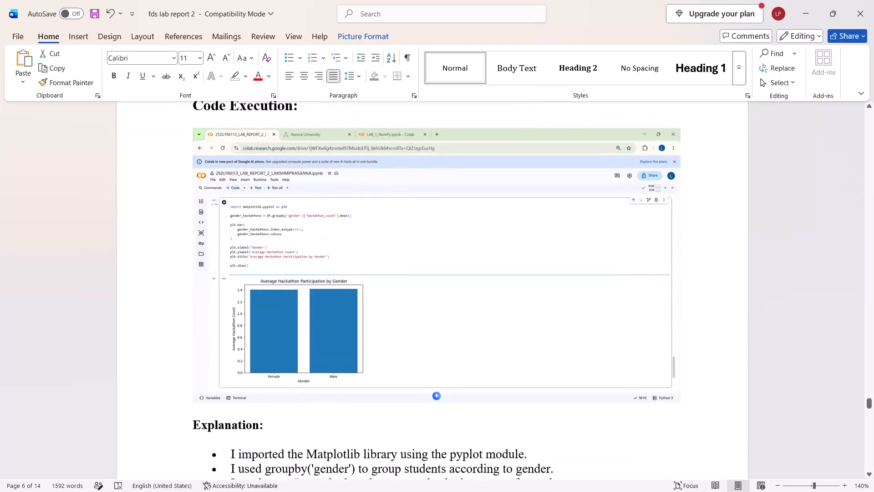
Resize the hackathon participation bar chart screenshot under Code Execution, reducing its height and stretching its width slightly beyond the text's right margin.
click(612, 309)
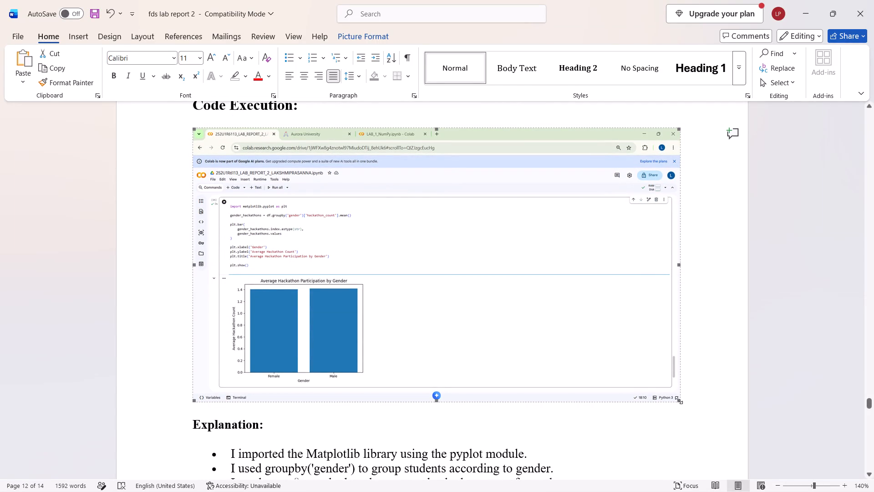
drag(679, 400, 621, 370)
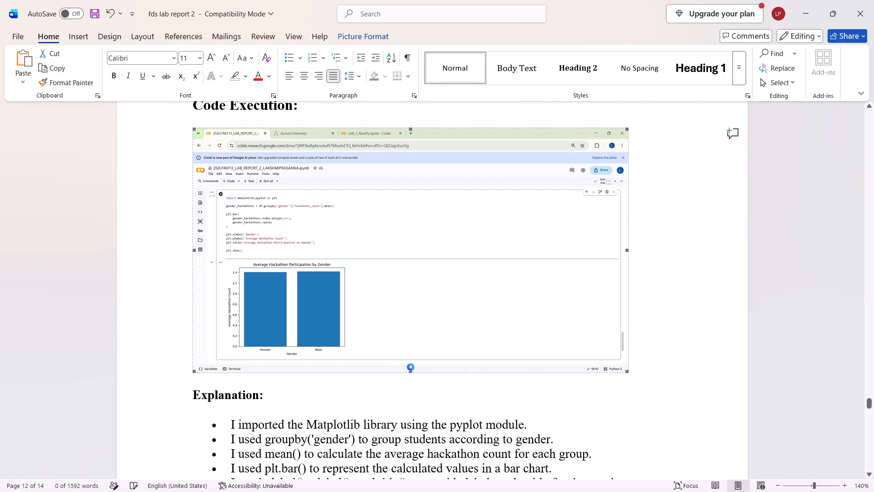
drag(626, 250, 676, 246)
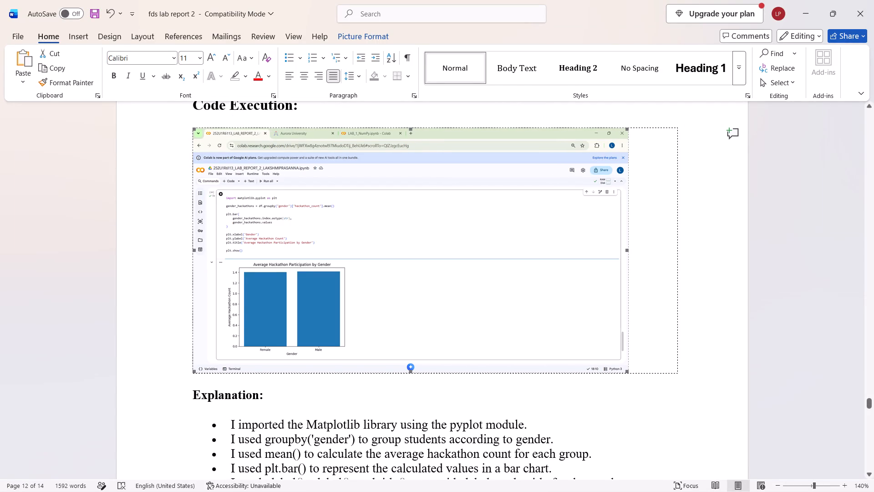
drag(676, 246, 679, 246)
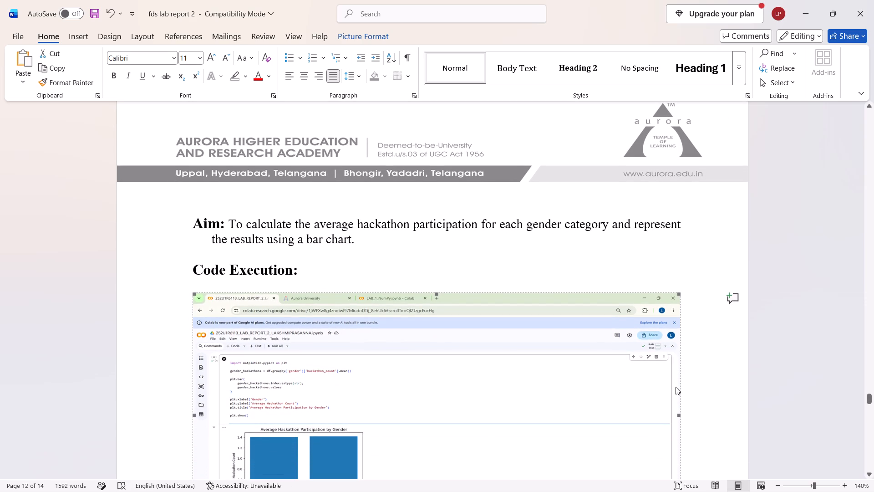
drag(679, 416, 693, 411)
drag(693, 411, 693, 410)
scroll(585, 261, down, 1)
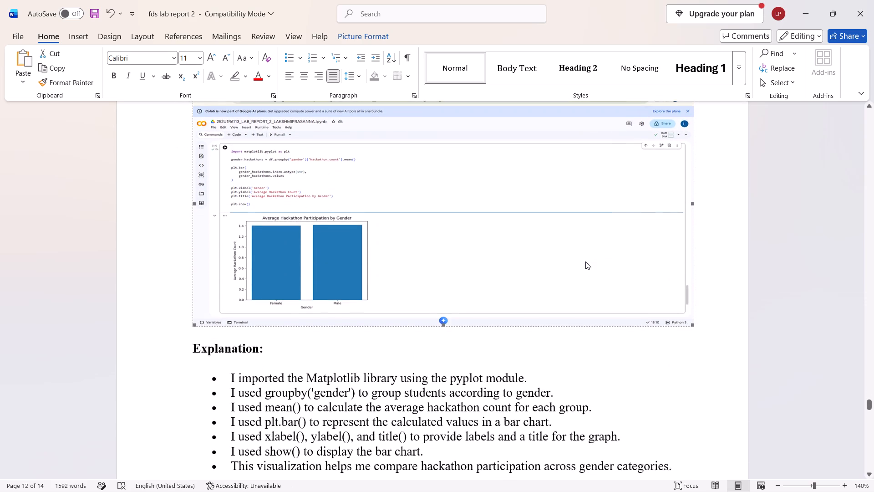
scroll(585, 261, down, 1)
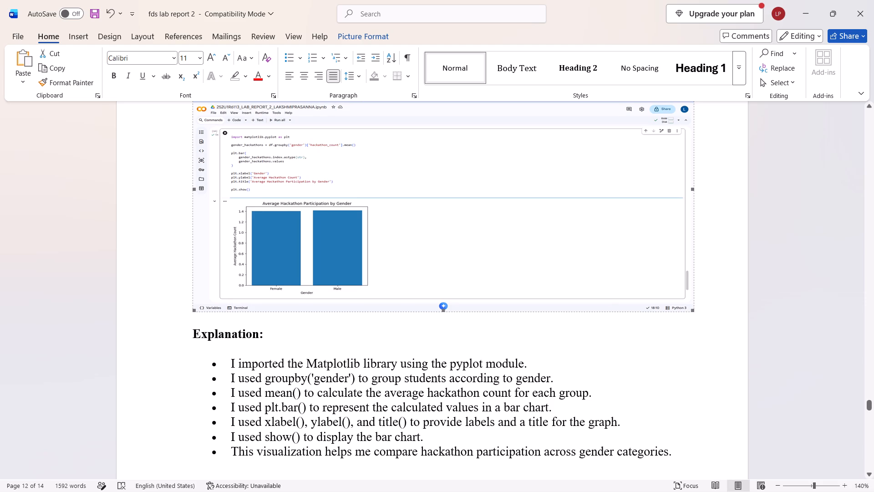
click(692, 399)
Review the layout of the hackathon participation section and the content directly before and after it.
scroll(692, 399, down, 2)
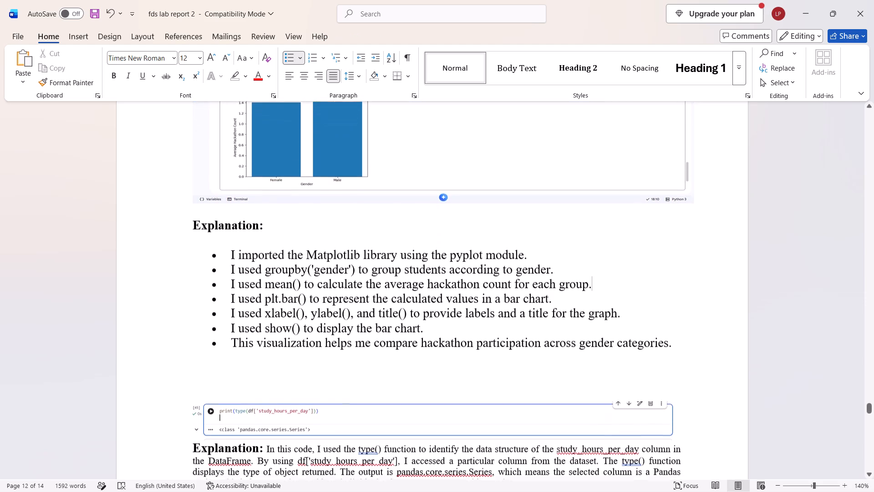
scroll(692, 399, down, 1)
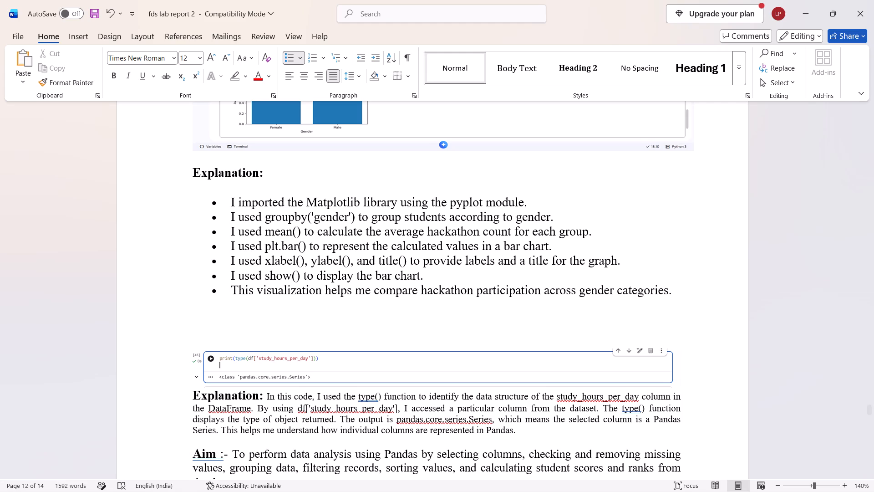
scroll(692, 399, up, 2)
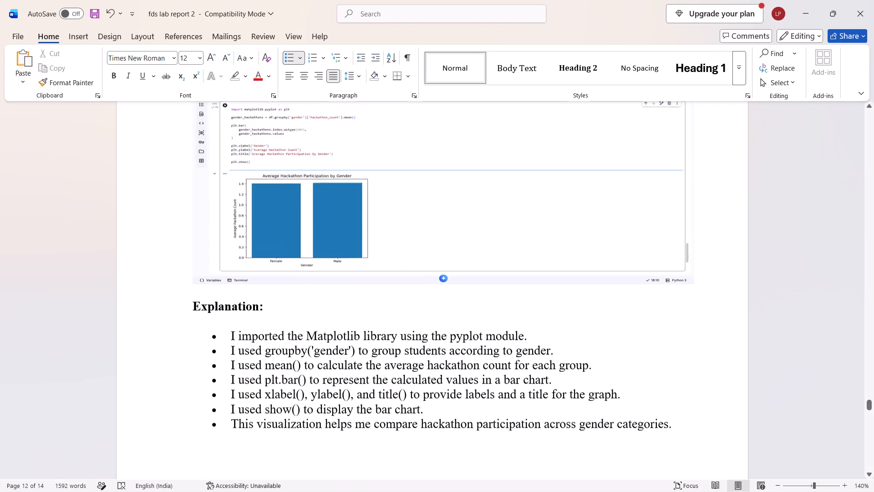
scroll(692, 399, up, 1)
scroll(692, 399, right, 1)
scroll(692, 399, up, 2)
scroll(692, 399, right, 1)
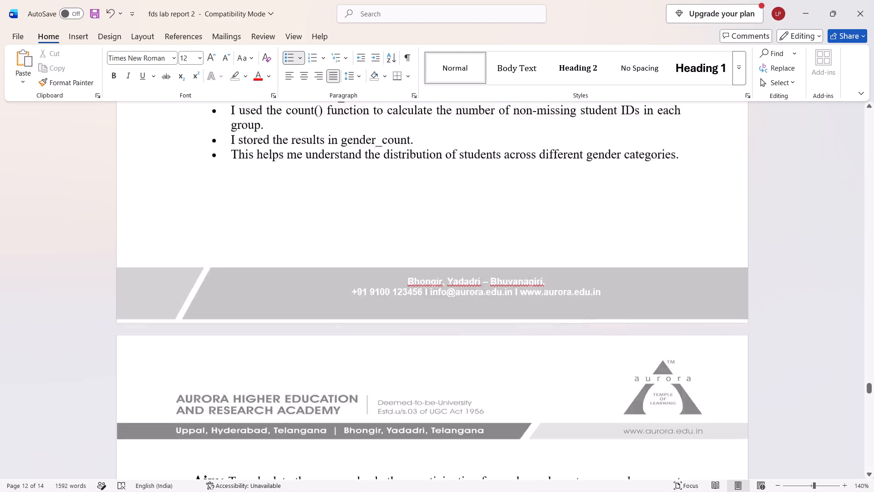
scroll(692, 399, right, 1)
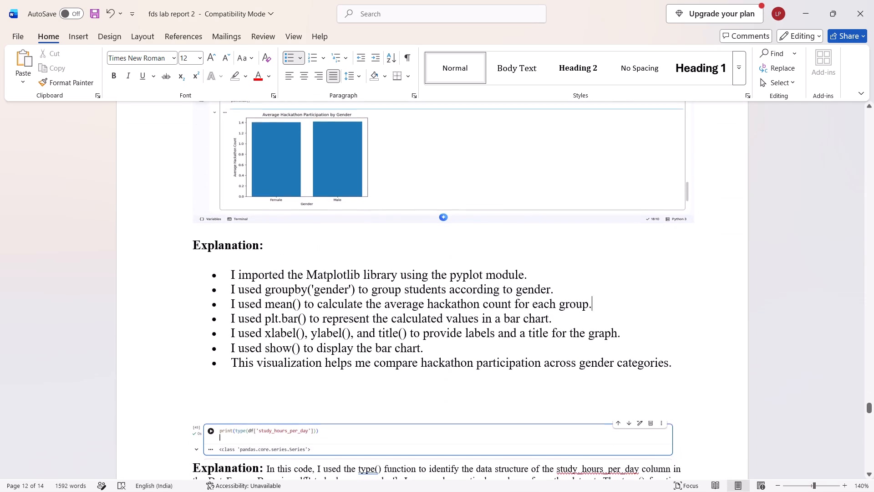
scroll(692, 399, right, 1)
scroll(605, 428, up, 2)
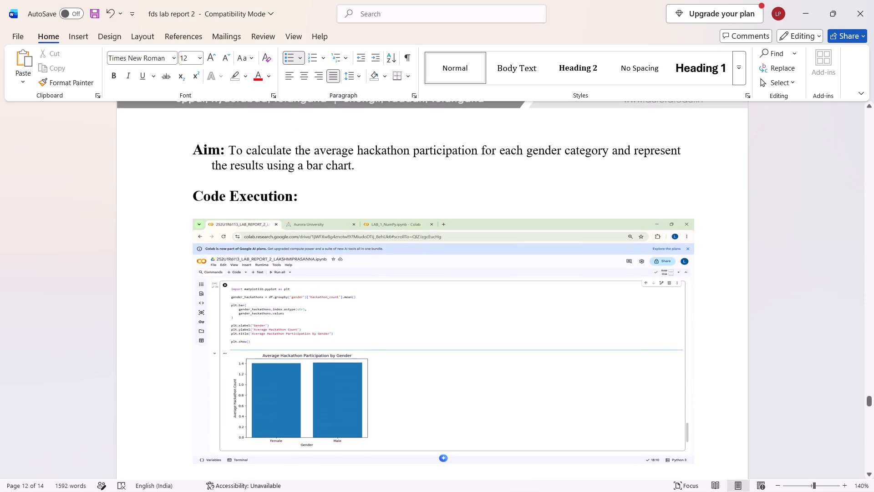
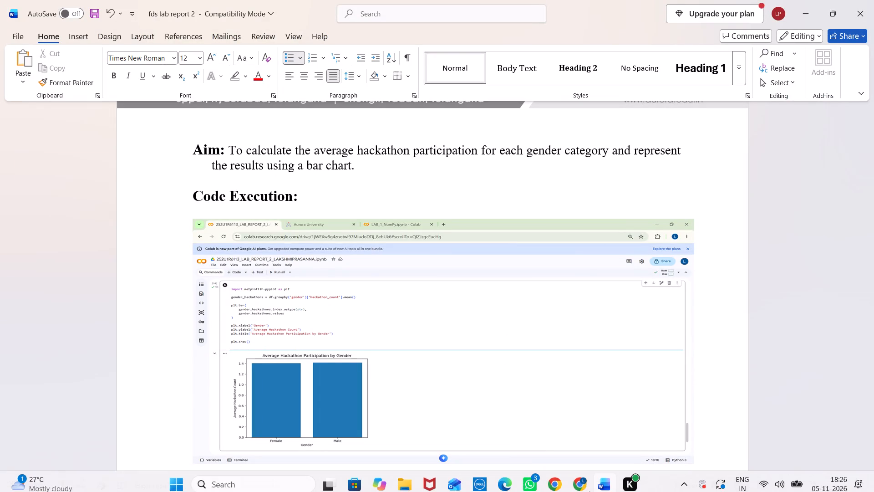
click(583, 439)
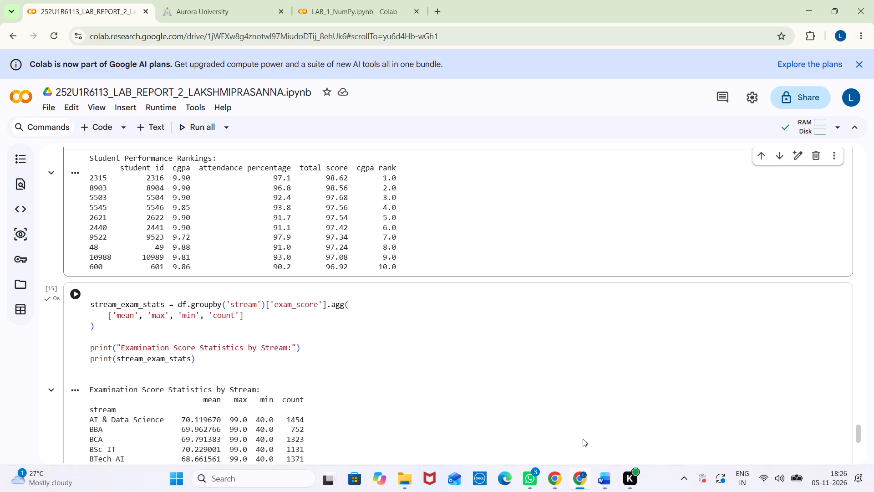
scroll(583, 439, down, 2)
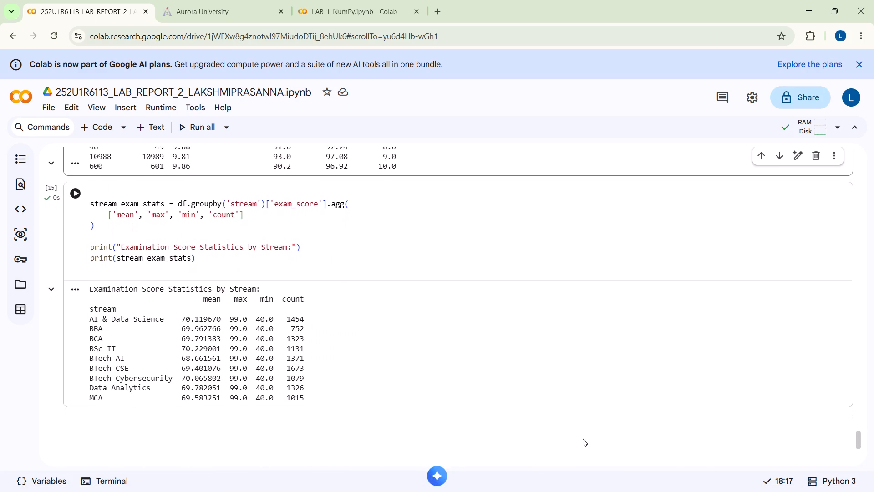
scroll(583, 439, down, 1)
scroll(583, 439, up, 5)
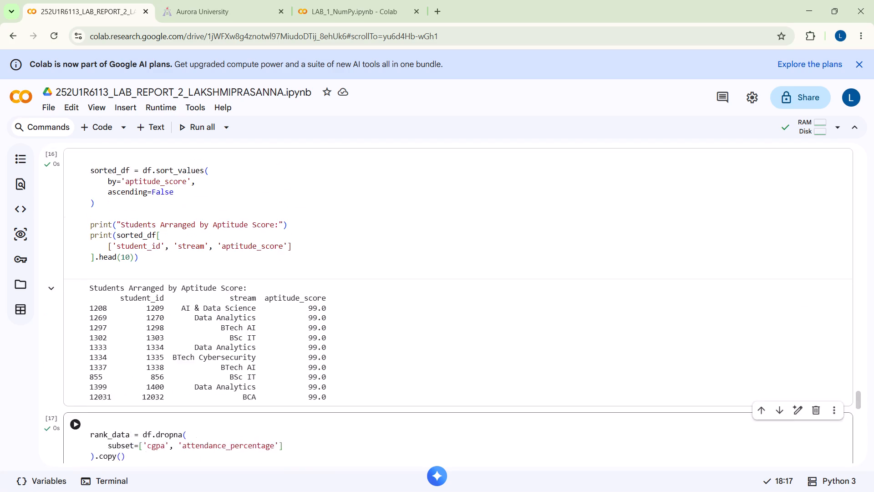
scroll(583, 439, up, 2)
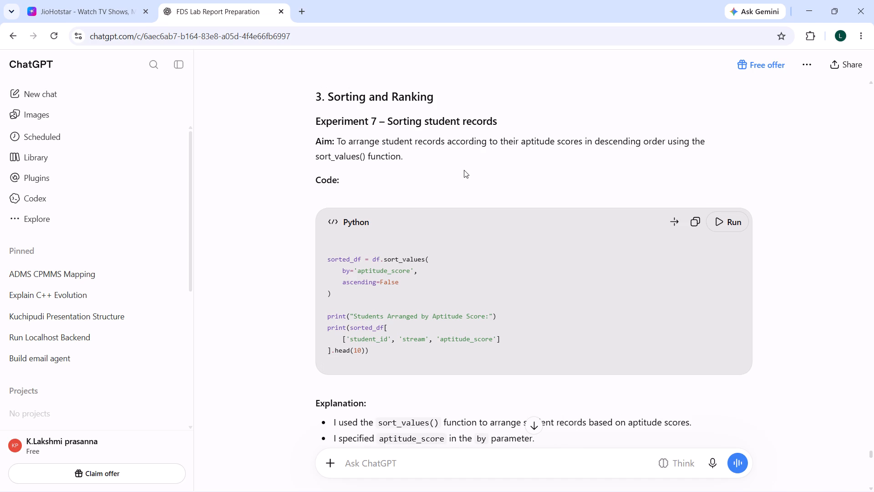
click(433, 96)
drag(316, 139, 417, 159)
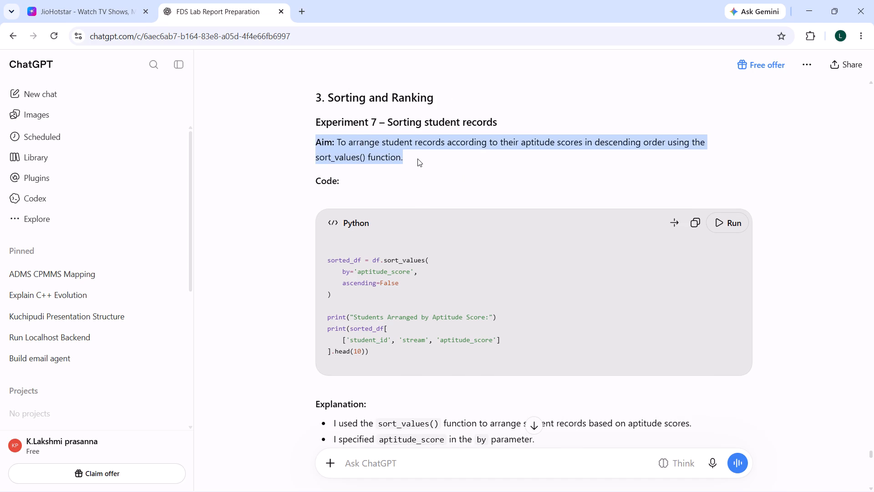
key(ctrl+c)
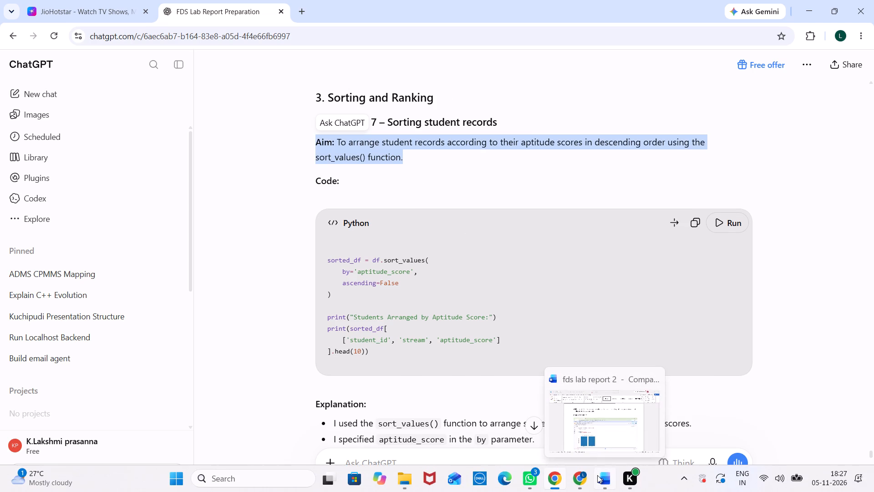
click(597, 475)
scroll(555, 402, down, 5)
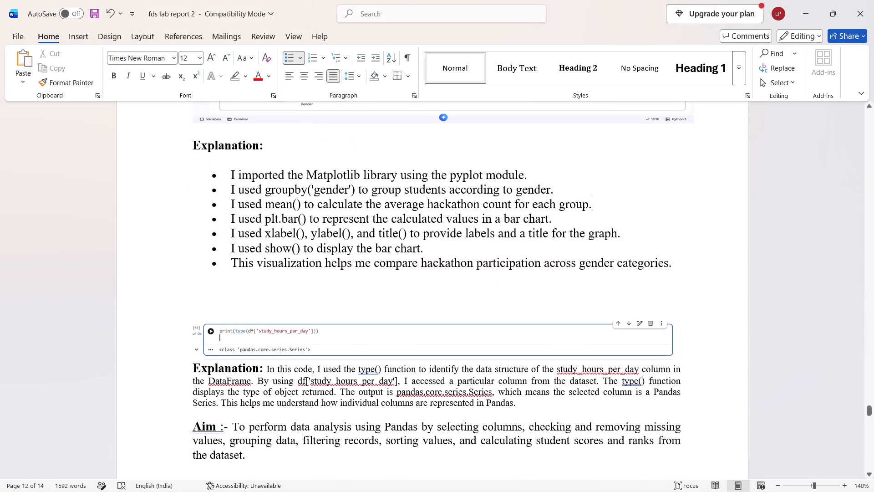
click(710, 273)
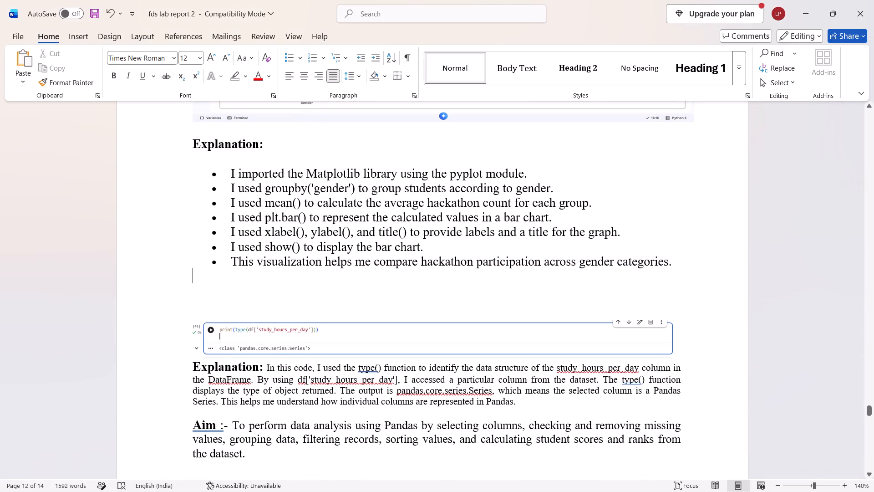
key(ctrl+v)
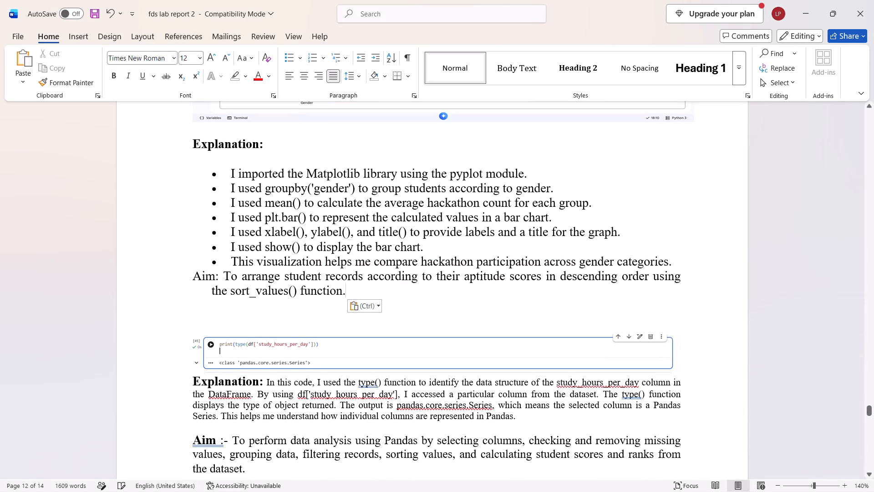
Separate the pasted sorting aim from the bullets above with an unbulleted blank line, and make the "Aim:" label bold.
click(692, 260)
key(Return)
key(BackSpace)
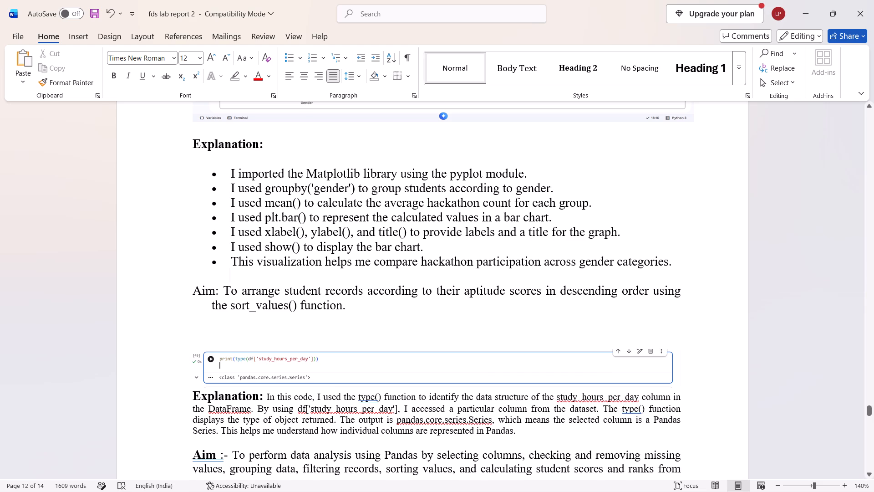
drag(220, 291, 185, 291)
click(191, 275)
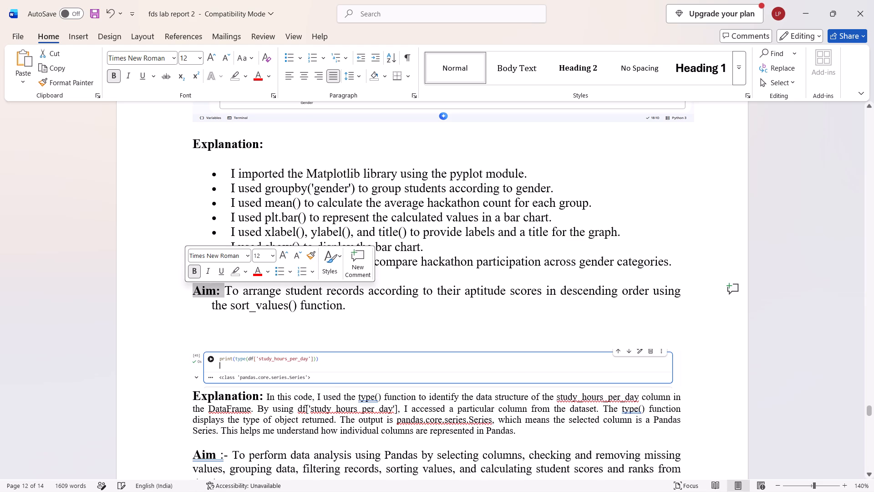
Add a line below the sorting aim and paste there a screenshot of the Colab cell sorting by aptitude_score with its output, enlarged to 110%.
click(367, 317)
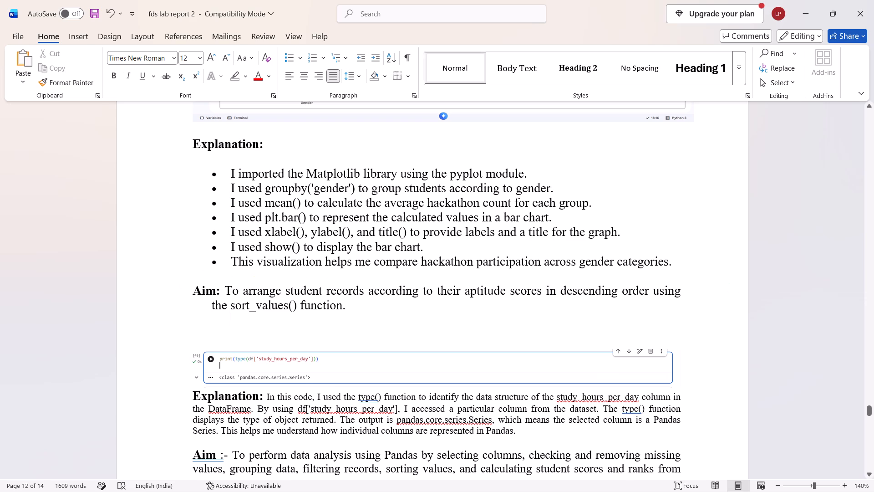
key(Left)
key(Return)
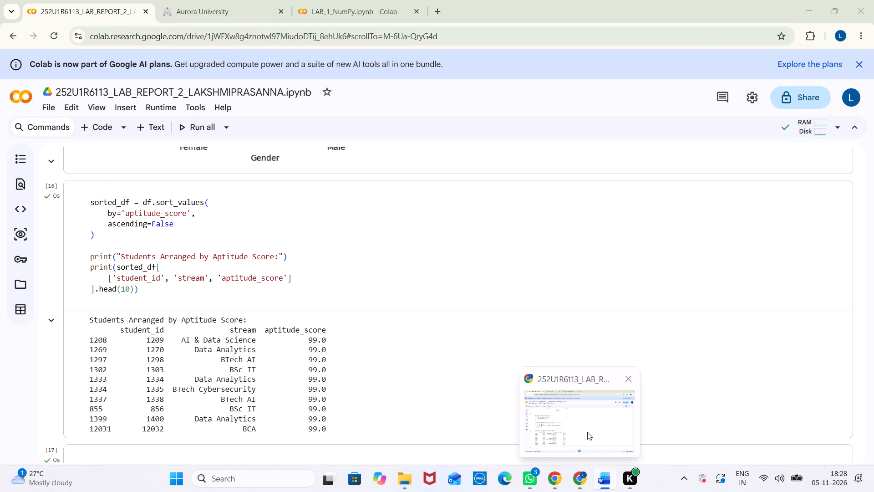
click(587, 432)
scroll(598, 399, down, 2)
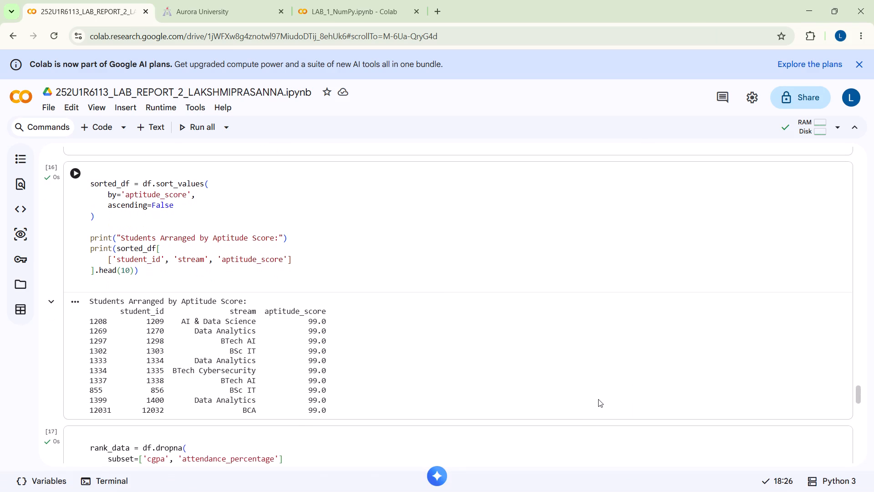
scroll(598, 399, down, 1)
key(ctrl+shift+equal)
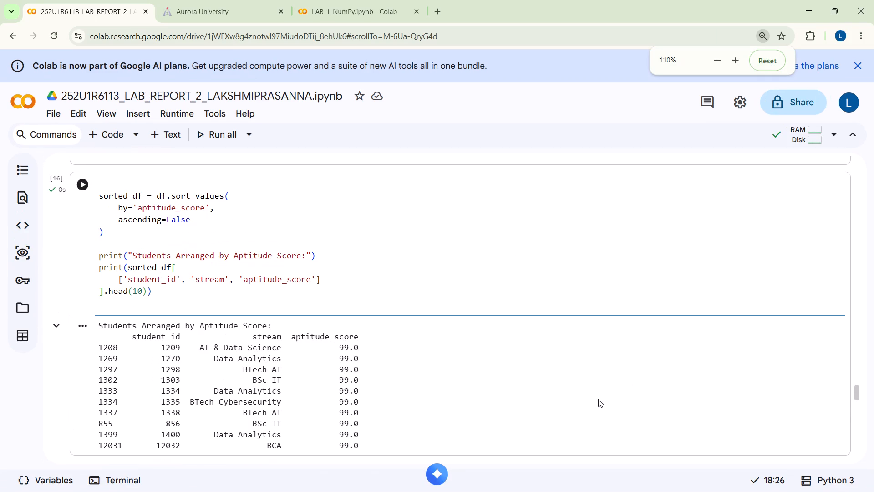
scroll(598, 399, down, 1)
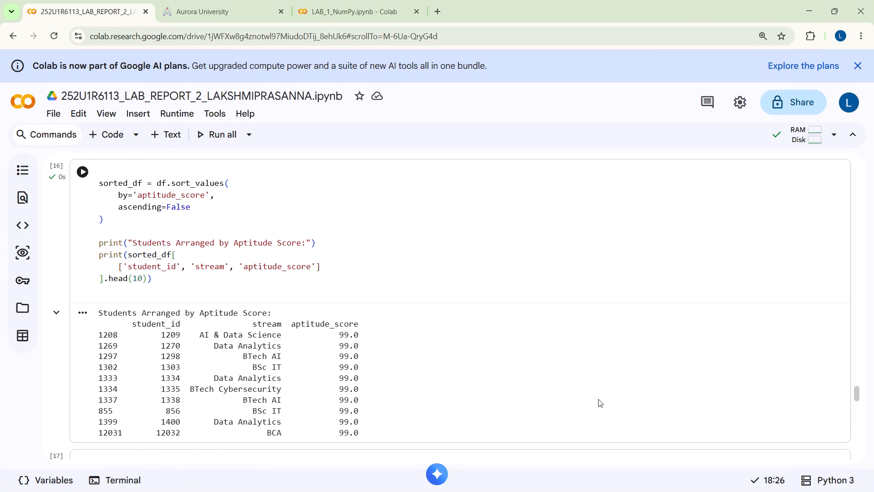
key(super+Print)
key(ctrl+c)
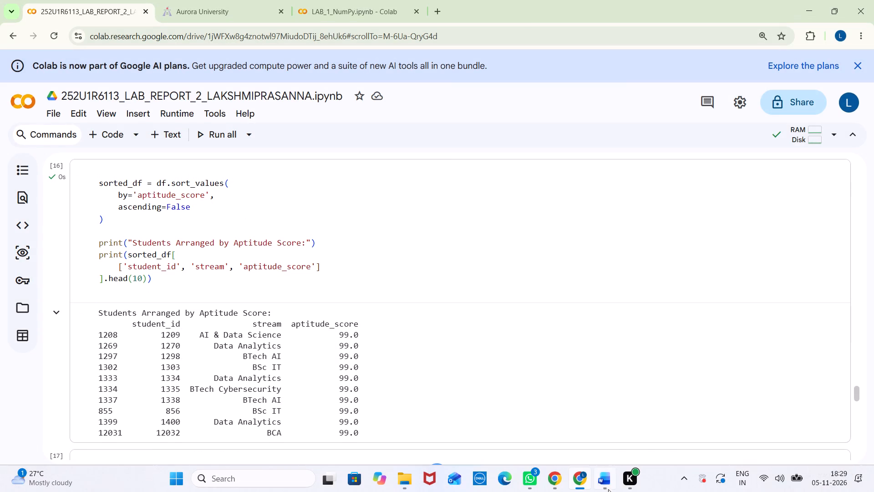
click(601, 478)
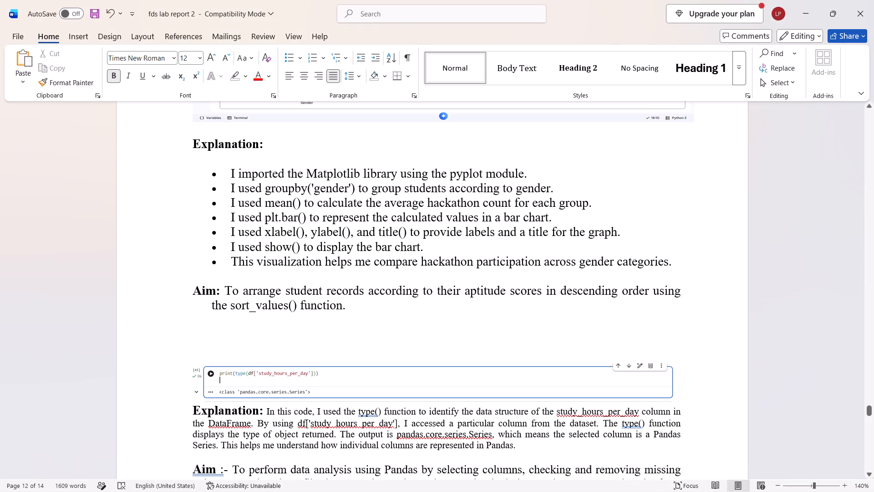
key(ctrl+v)
Resize the hackathon bar chart screenshot under Code Execution to 6 cm high and 16.31 cm wide.
scroll(551, 348, up, 1)
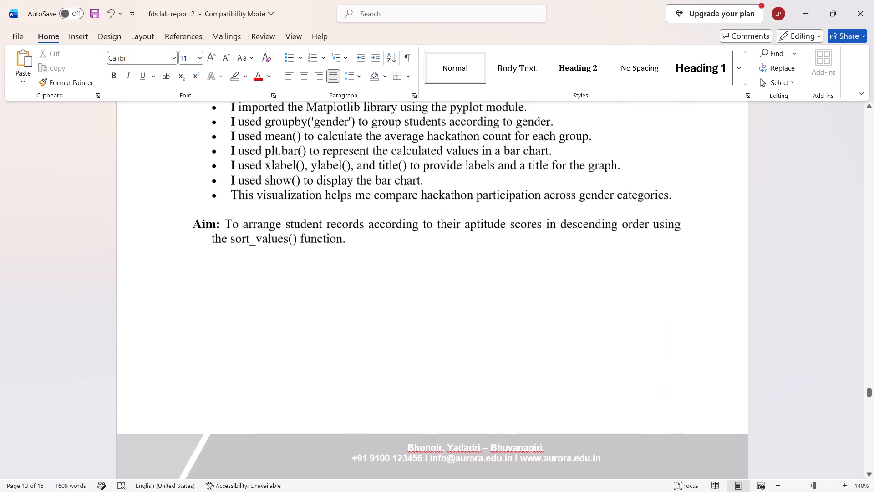
scroll(551, 348, up, 1)
scroll(523, 313, up, 1)
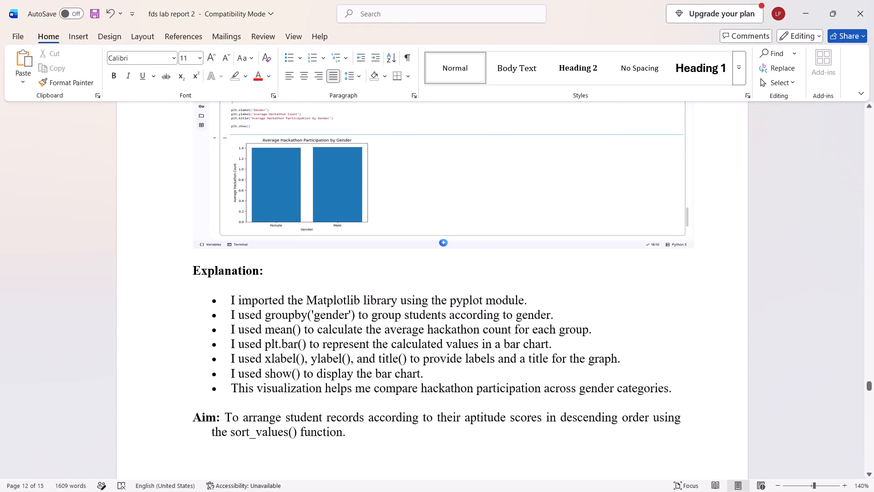
scroll(523, 313, up, 1)
click(523, 313)
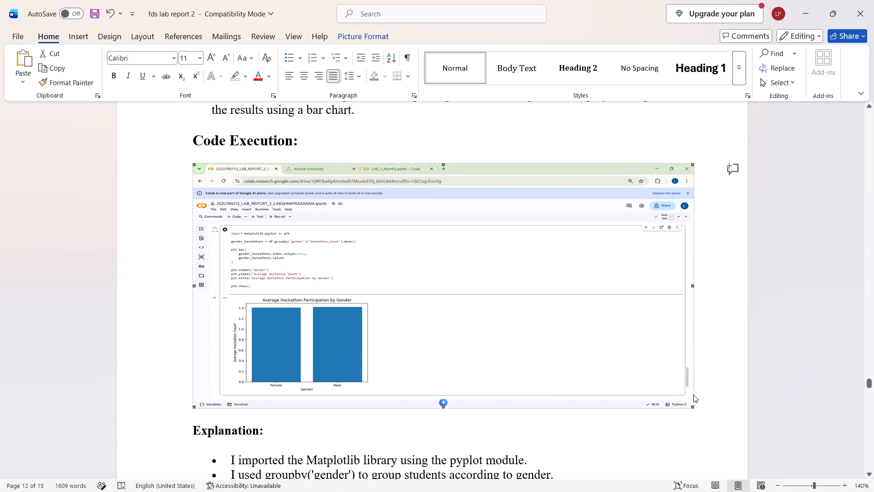
right_drag(693, 408, 542, 341)
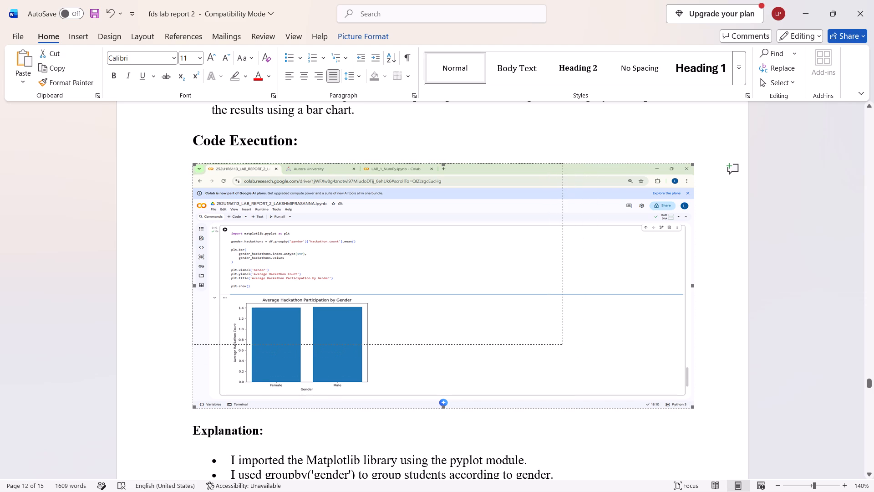
double_click(562, 334)
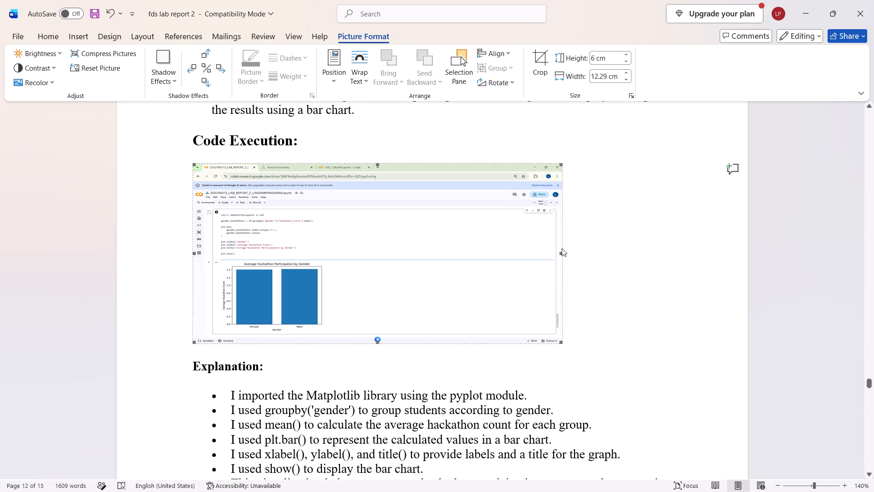
drag(559, 255, 662, 246)
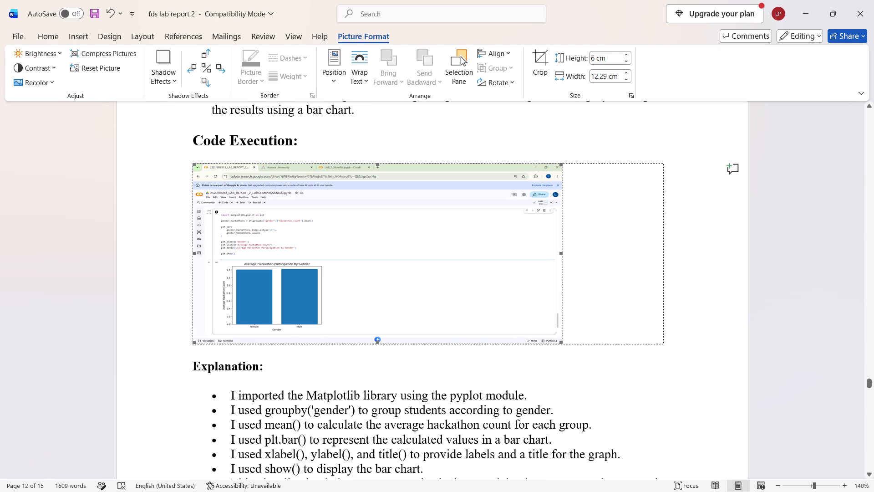
drag(662, 246, 681, 248)
Shrink the sorting screenshot to fit on the same page as its aim, and stretch it horizontally to about the text width.
scroll(662, 257, down, 2)
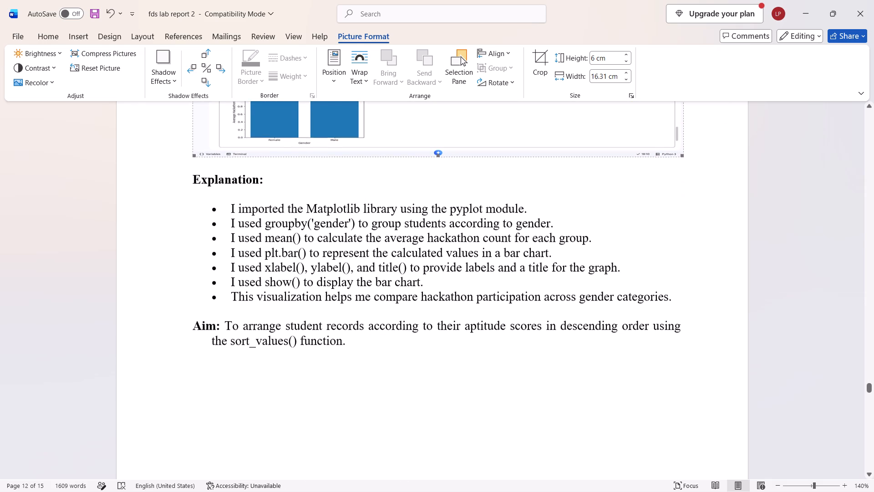
scroll(544, 325, down, 2)
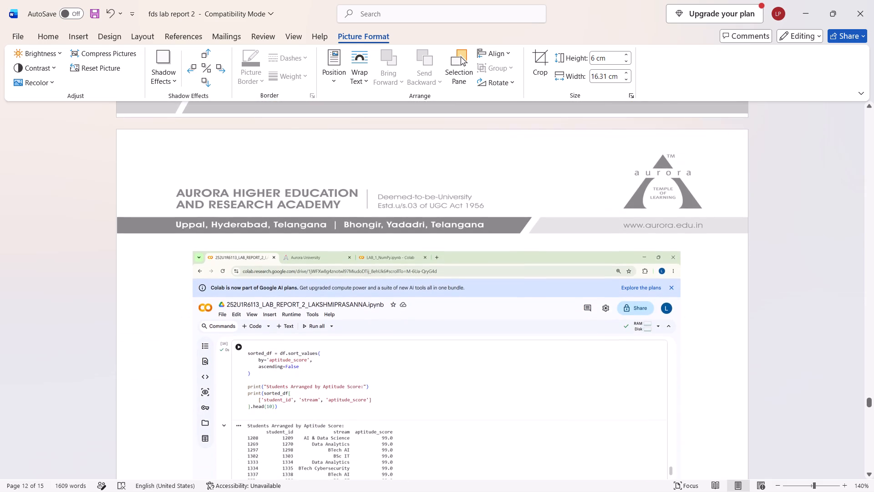
scroll(502, 349, down, 1)
click(507, 320)
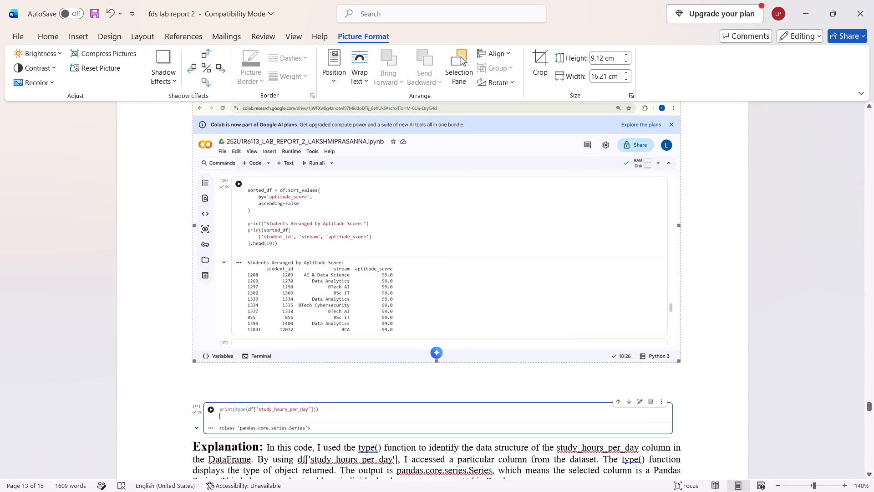
click(681, 359)
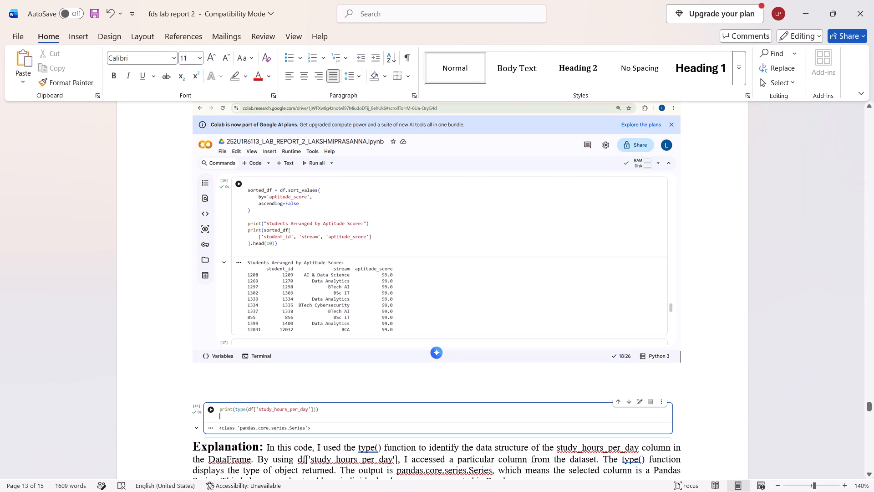
click(681, 359)
click(604, 318)
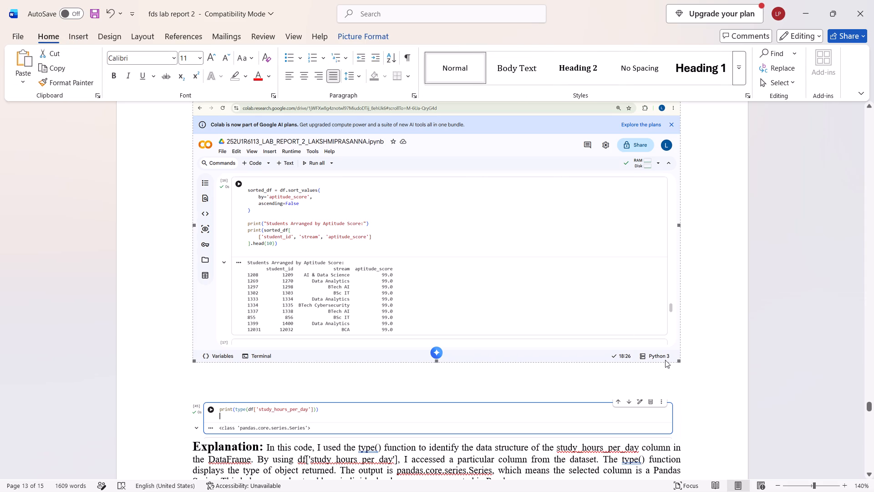
drag(679, 361, 529, 300)
drag(529, 300, 526, 298)
scroll(552, 266, up, 8)
scroll(552, 266, down, 1)
scroll(552, 266, up, 1)
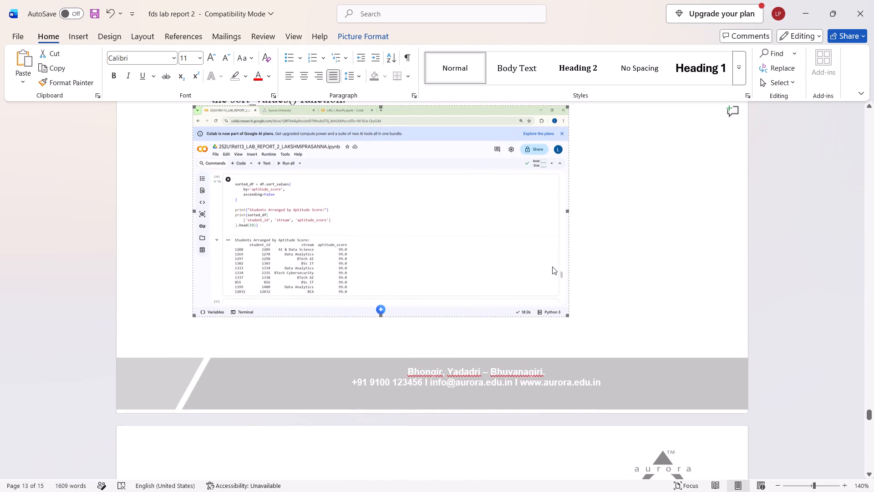
drag(565, 211, 626, 211)
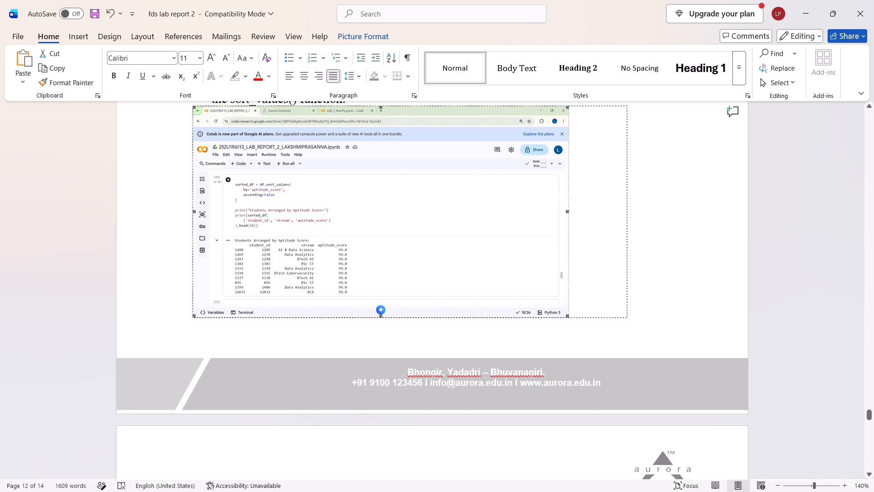
drag(626, 211, 687, 205)
Insert a bold "Code Execution:" label above the sorting screenshot, with a blank line separating it from the sorting aim.
scroll(687, 205, up, 1)
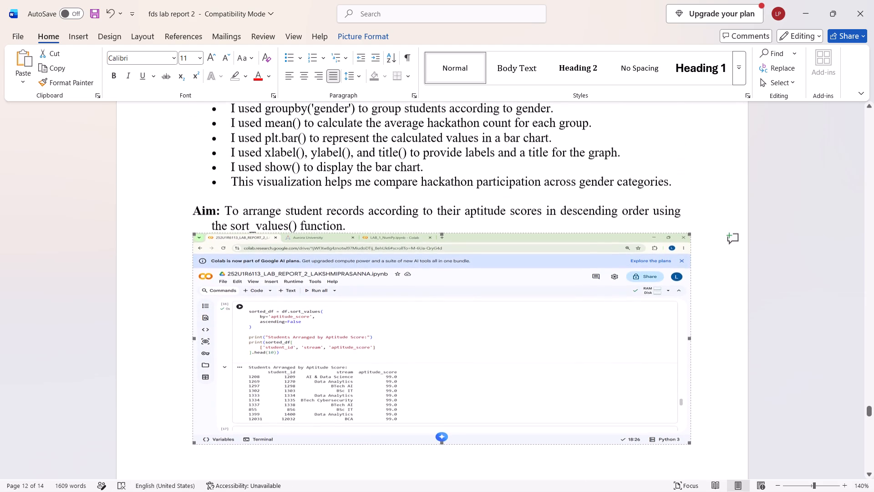
scroll(687, 205, up, 1)
click(439, 225)
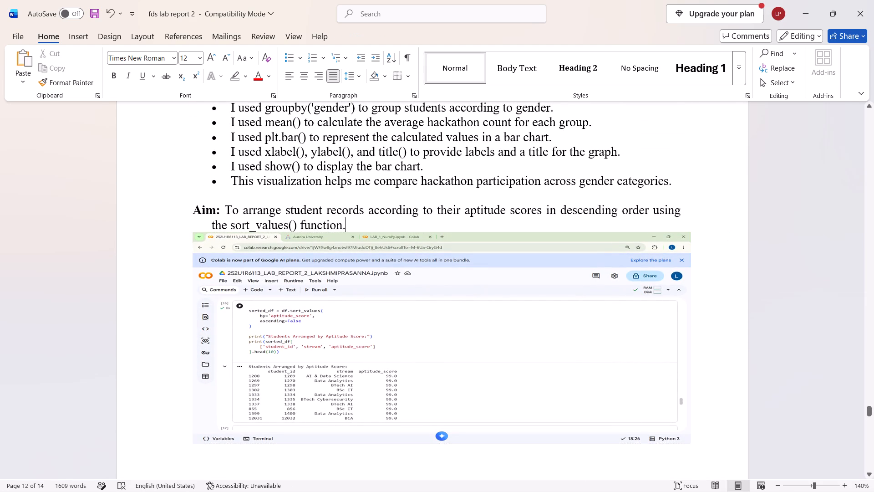
key(Return)
key(c)
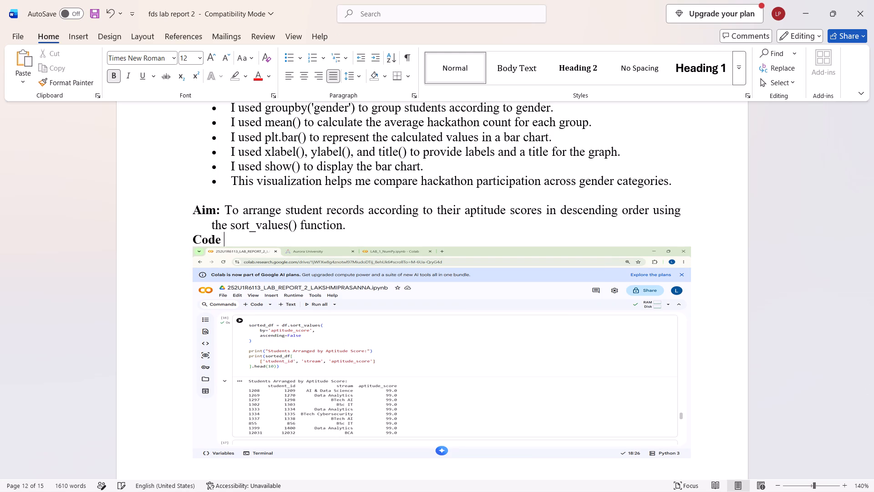
key(e)
text(xecution:)
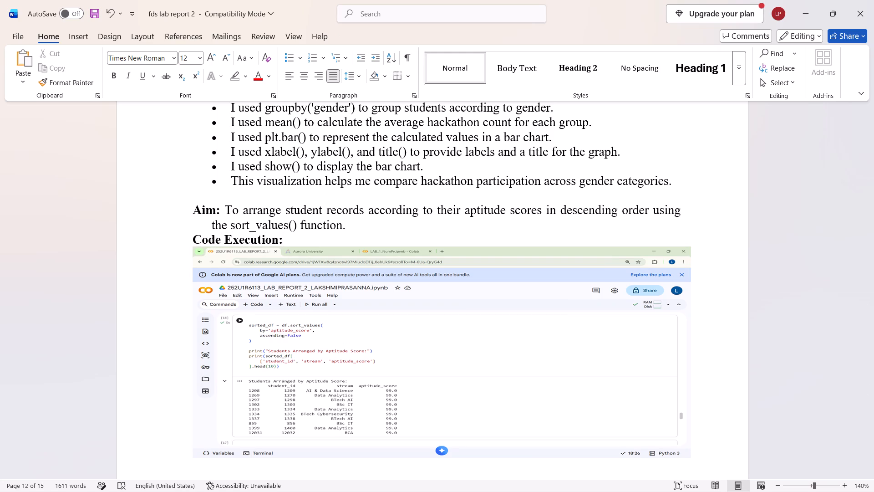
click(391, 228)
key(Return)
Delete the old study_hours_per_day type() screenshot and its explanation paragraph on the following page, keeping the "Explanation:" heading.
scroll(391, 228, down, 1)
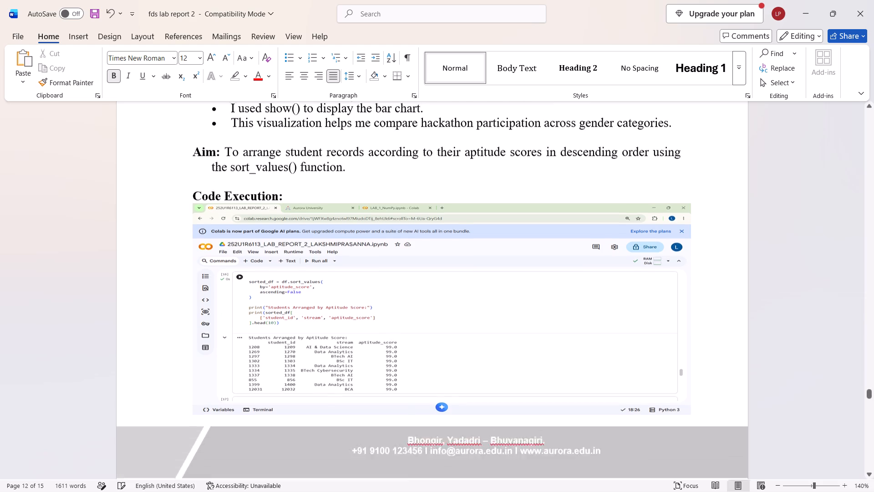
scroll(391, 228, down, 1)
scroll(373, 280, down, 1)
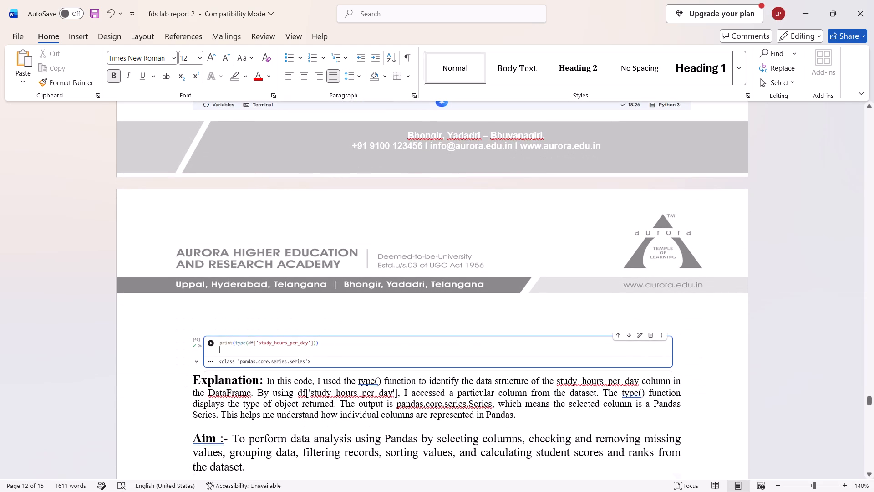
click(239, 321)
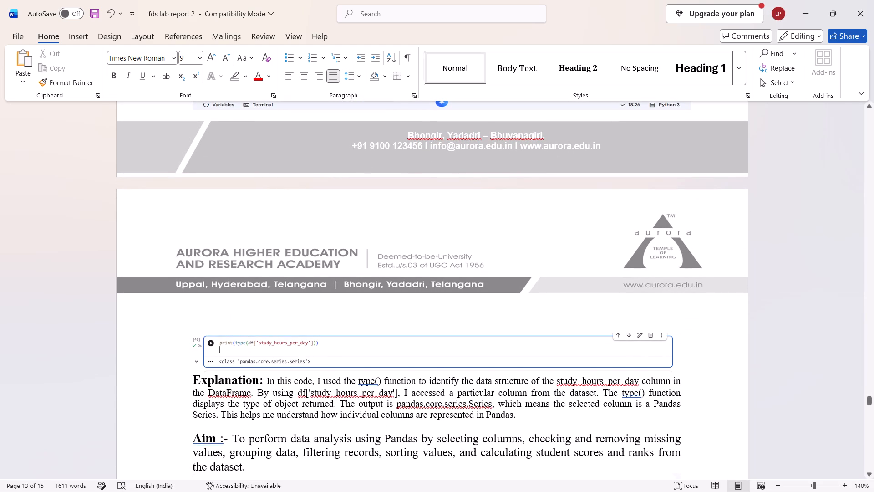
click(343, 345)
key(BackSpace)
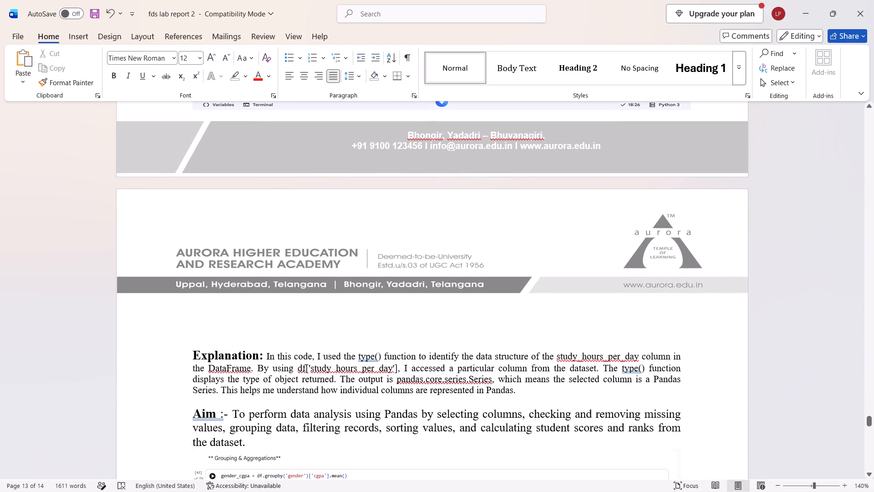
drag(520, 392, 266, 356)
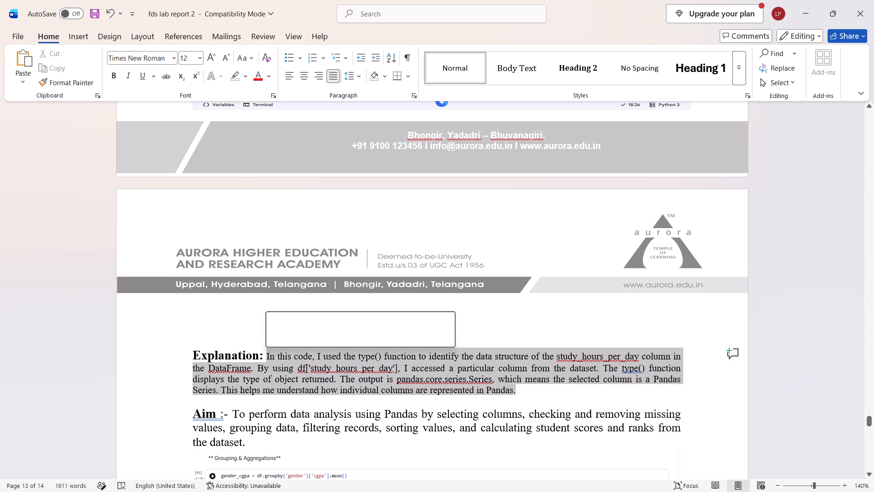
key(BackSpace)
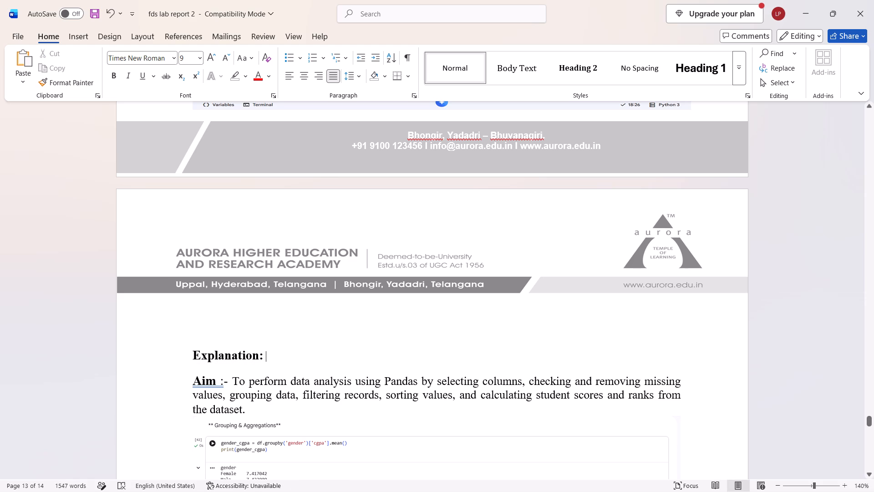
Remove the surplus blank lines above the "Explanation:" heading so it sits at the start of the page body.
click(193, 350)
key(BackSpace)
key(BackSpace)
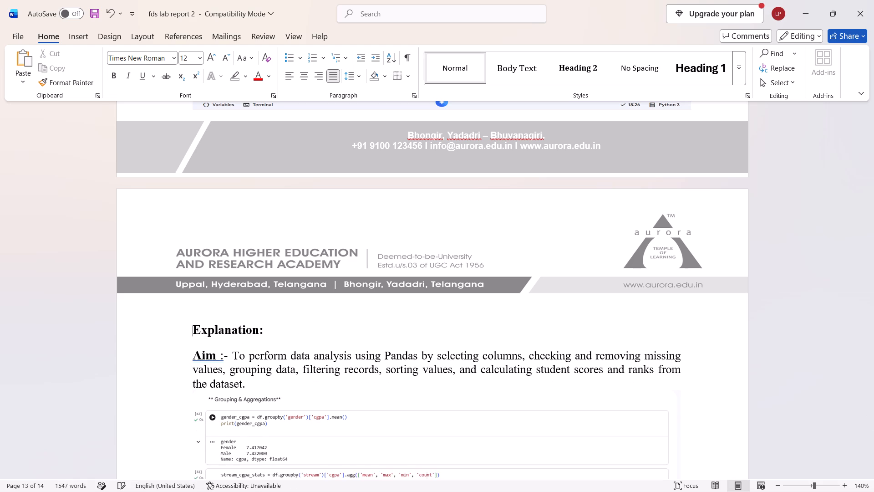
key(BackSpace)
key(BackSpace)
key(Return)
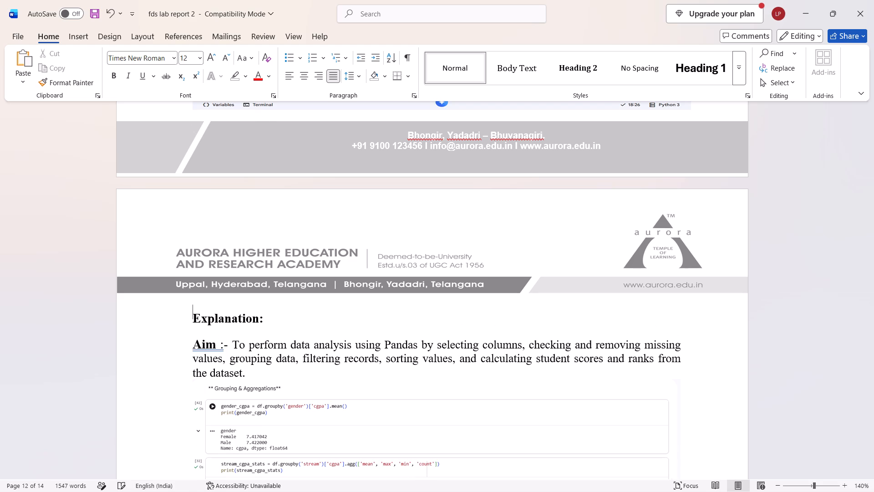
Set the "Explanation:" heading's font size to 14.
drag(269, 318, 178, 318)
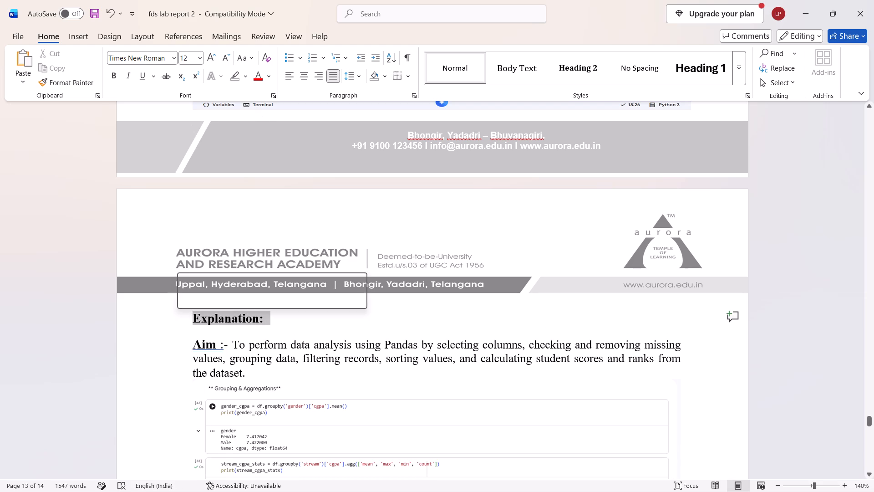
click(199, 57)
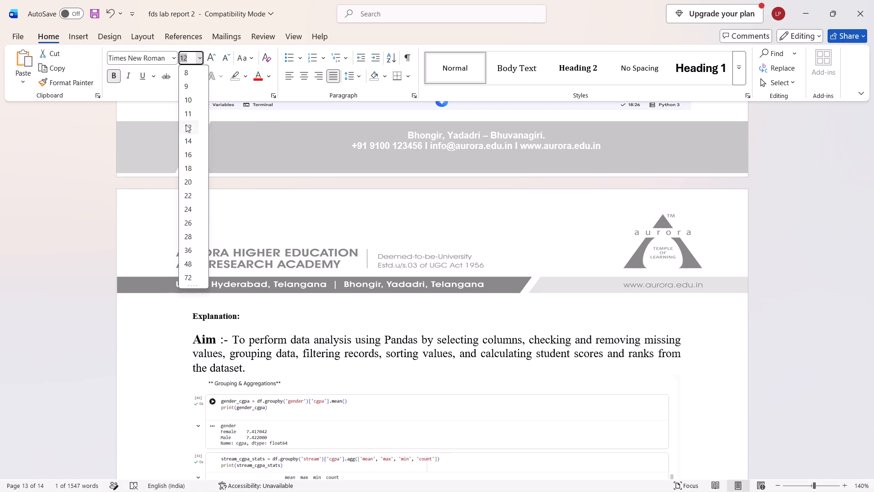
click(186, 137)
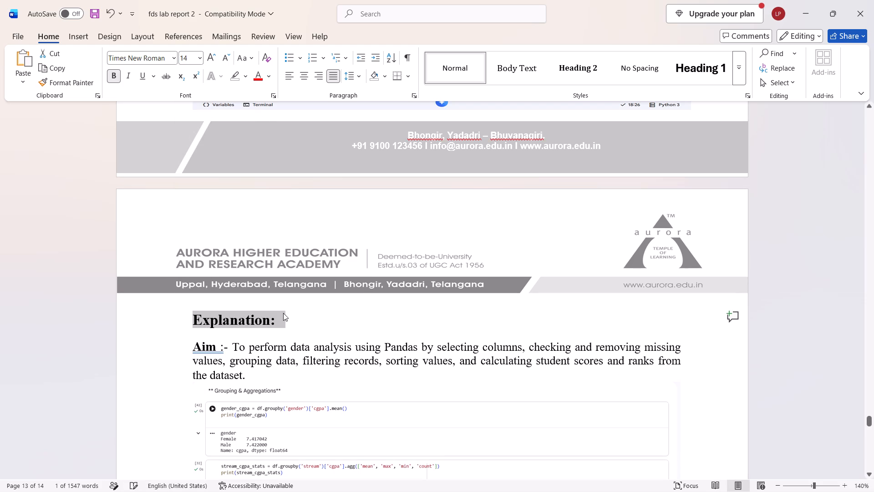
click(283, 313)
key(Return)
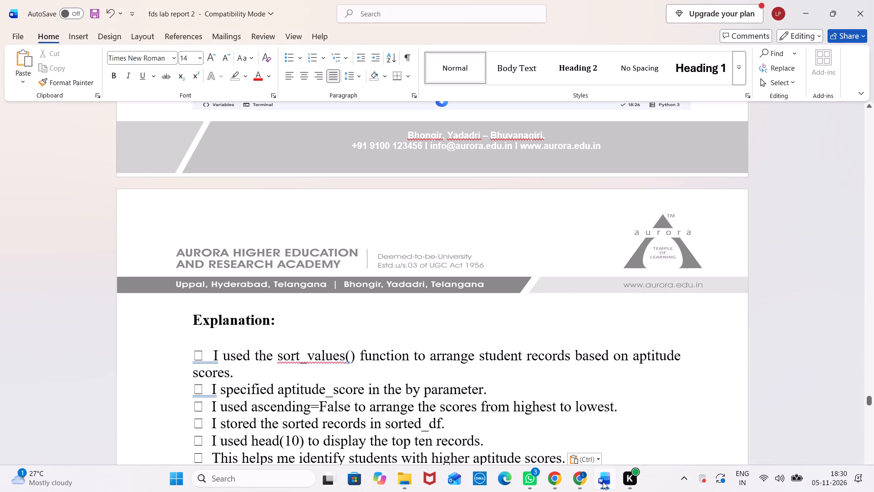
Format the six pasted sorting explanation points as a round-bulleted list.
scroll(595, 445, down, 1)
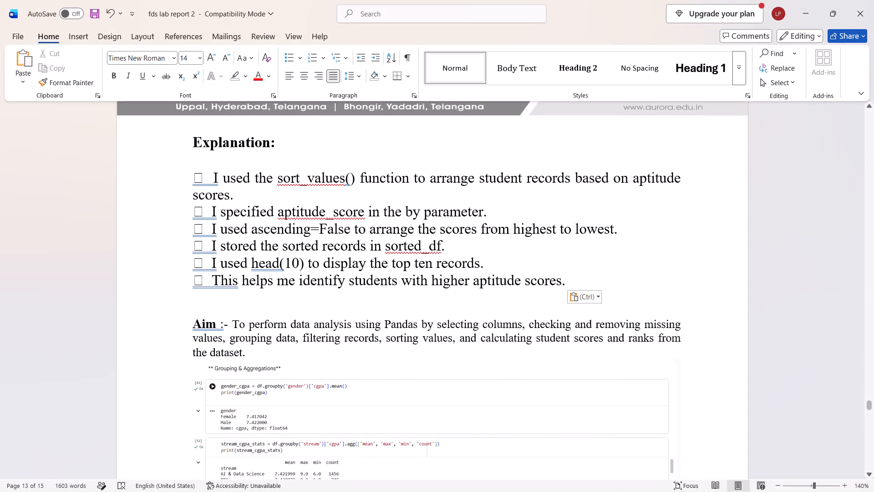
drag(566, 282, 192, 184)
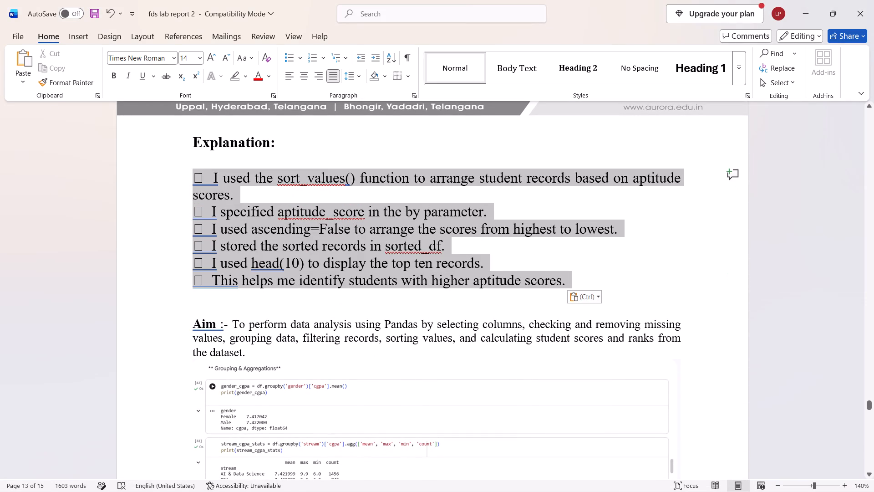
drag(192, 184, 192, 180)
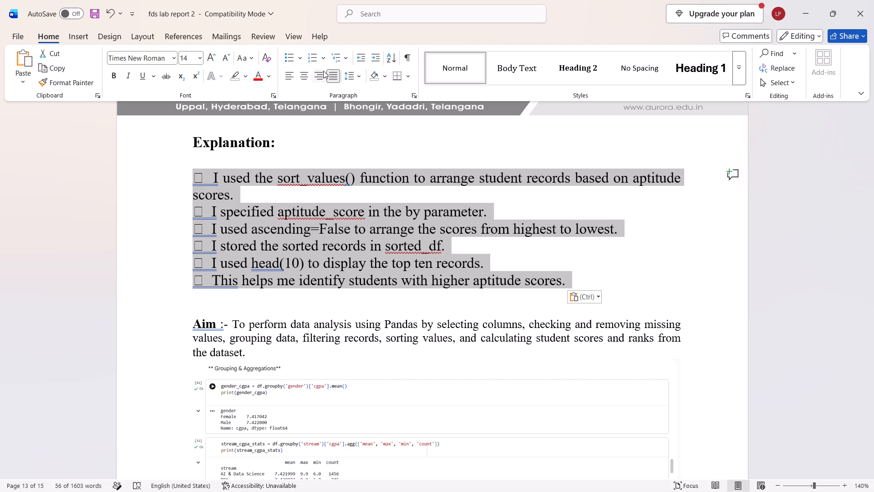
click(289, 56)
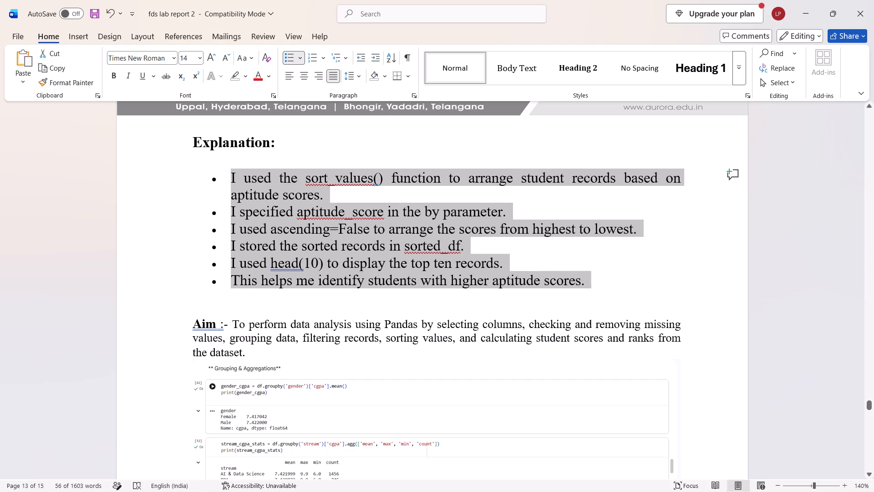
click(529, 235)
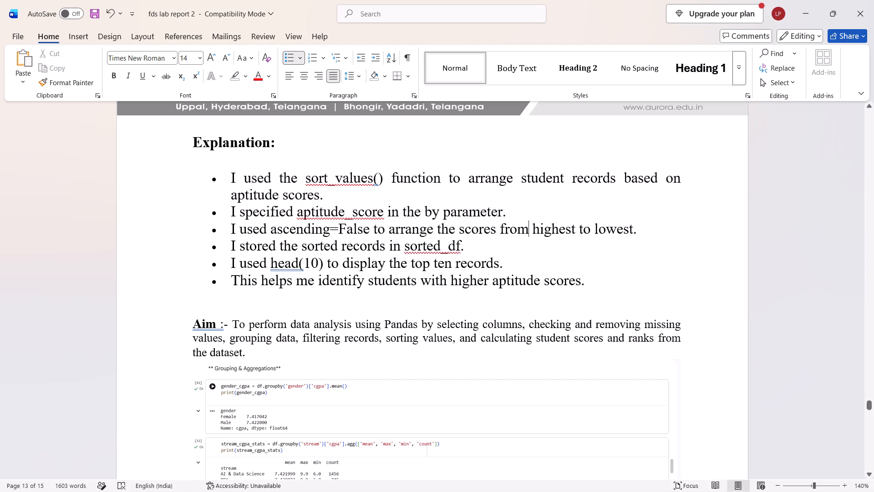
Add unbulleted blank lines between the last sorting explanation bullet and the old data-analysis aim.
click(605, 279)
key(Return)
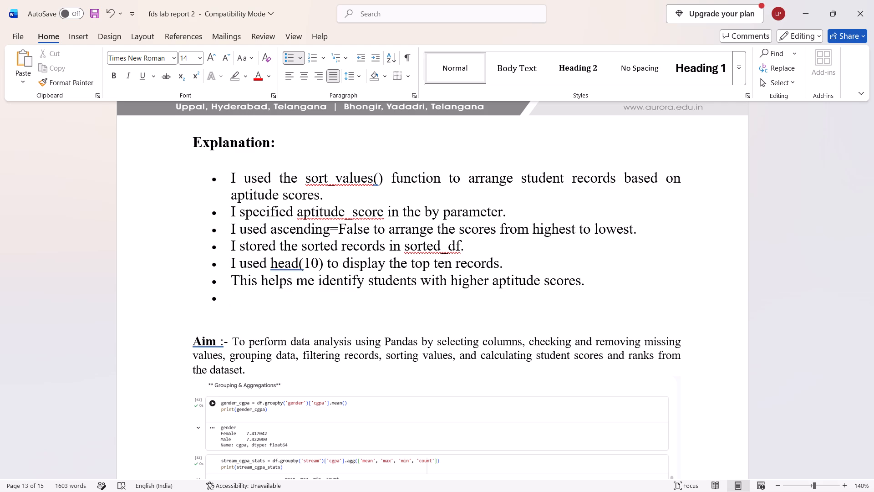
key(BackSpace)
key(Return)
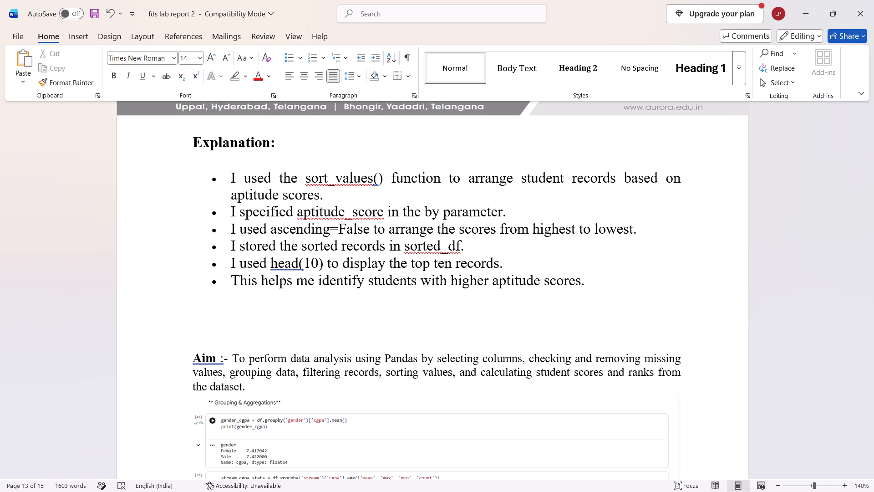
key(Left)
key(Return)
key(Return)
key(BackSpace)
key(BackSpace)
key(BackSpace)
key(BackSpace)
key(Return)
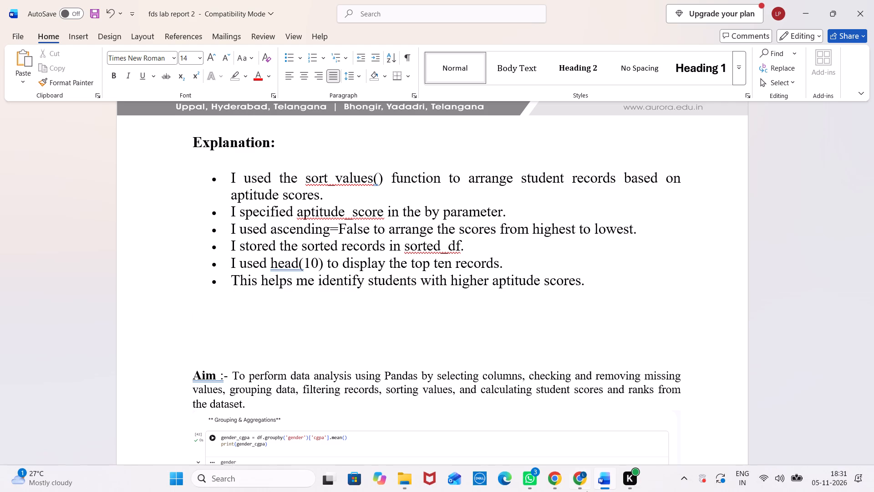
Switch to the Colab notebook and fit the rank_data cell's code and full ranking output together at 80% zoom.
click(579, 431)
scroll(579, 431, down, 1)
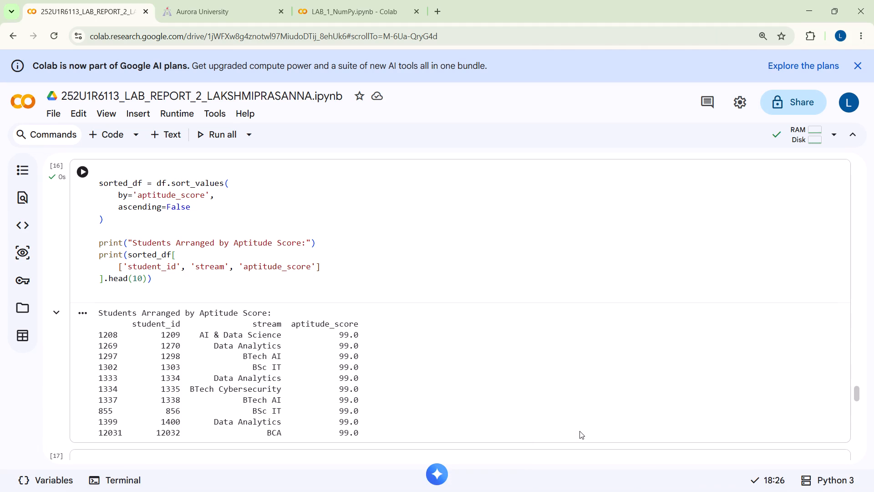
scroll(579, 431, down, 4)
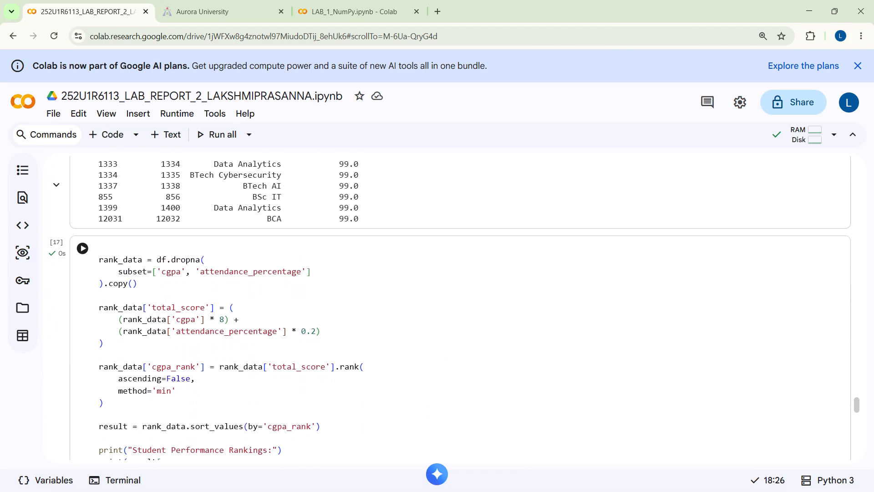
scroll(579, 431, down, 3)
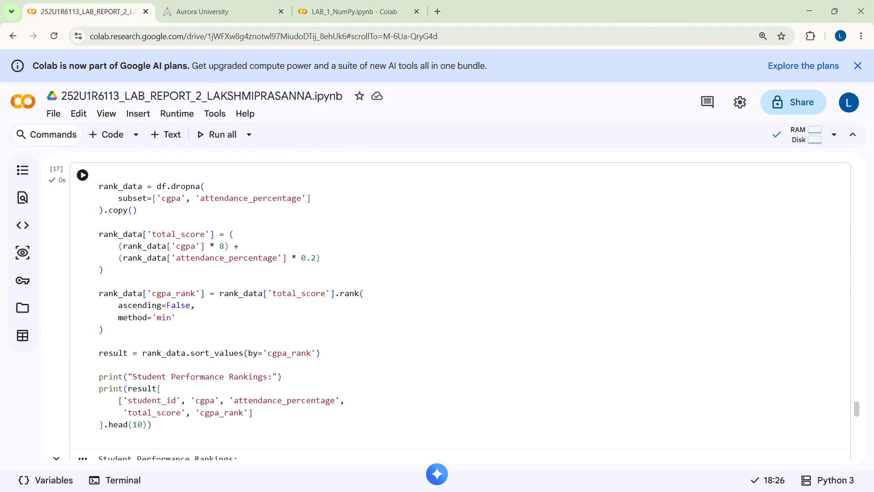
key(ctrl+shift+minus)
key(ctrl+shift+minus)
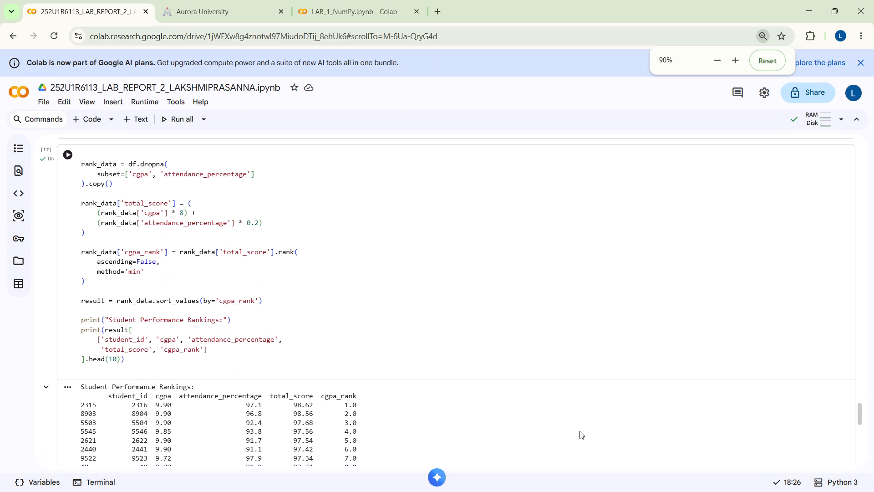
scroll(579, 431, down, 1)
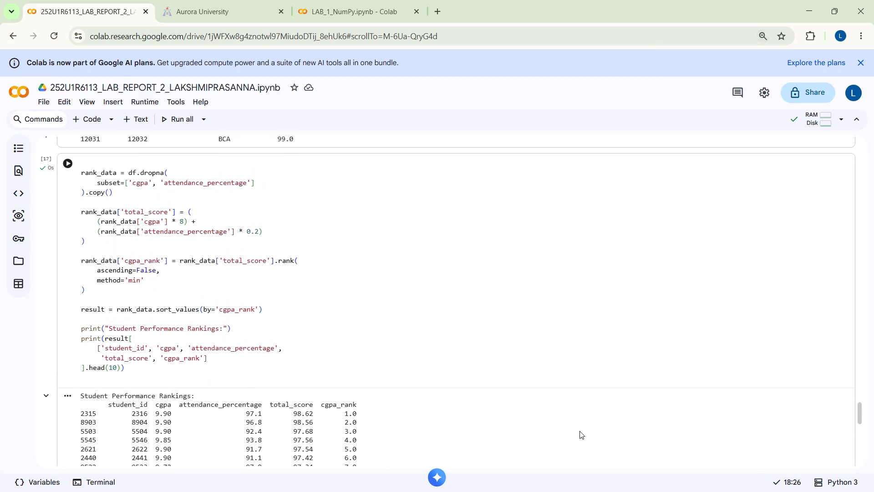
scroll(579, 431, down, 1)
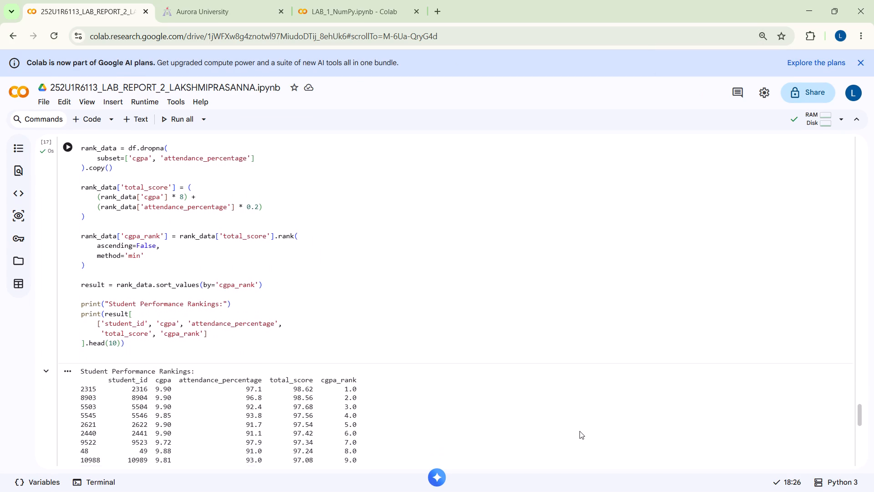
scroll(579, 431, down, 1)
key(ctrl+shift+minus)
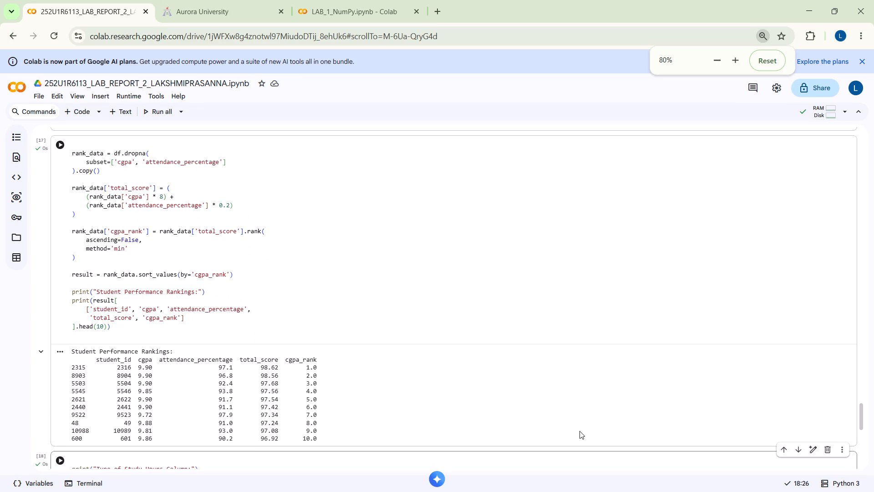
scroll(579, 431, up, 1)
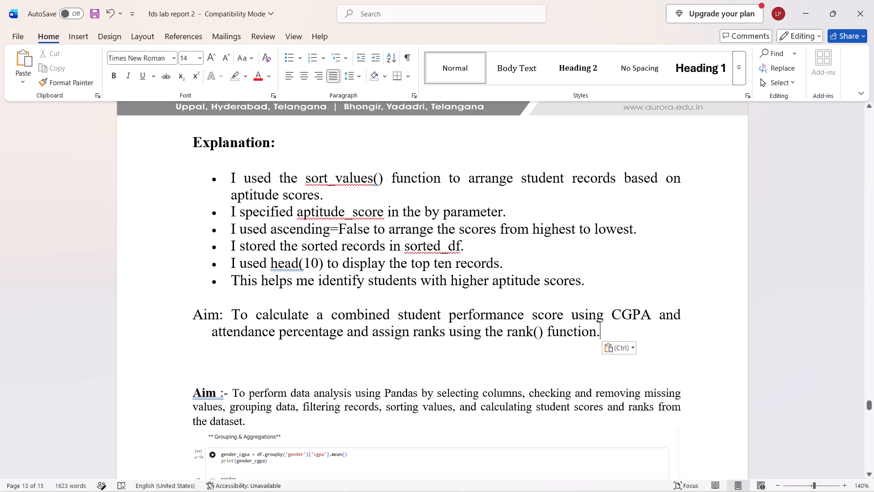
Make the "Aim:" label of the pasted ranking aim bold.
drag(224, 314, 187, 313)
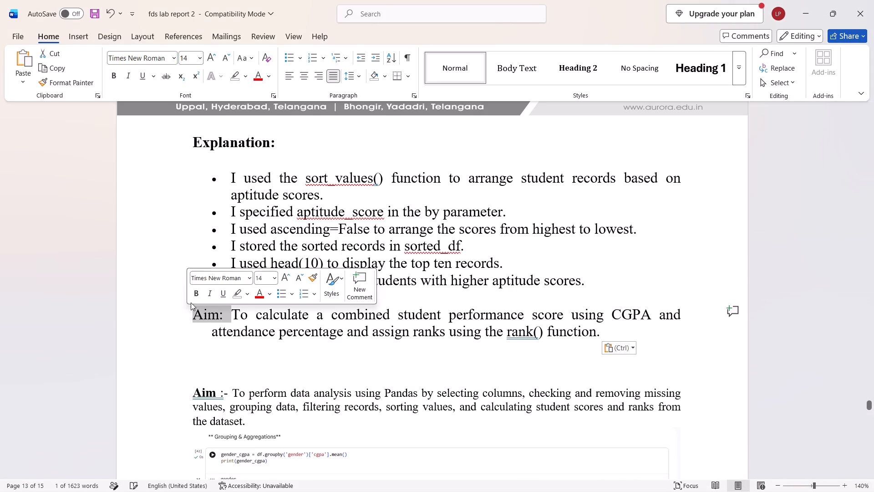
click(193, 297)
click(371, 374)
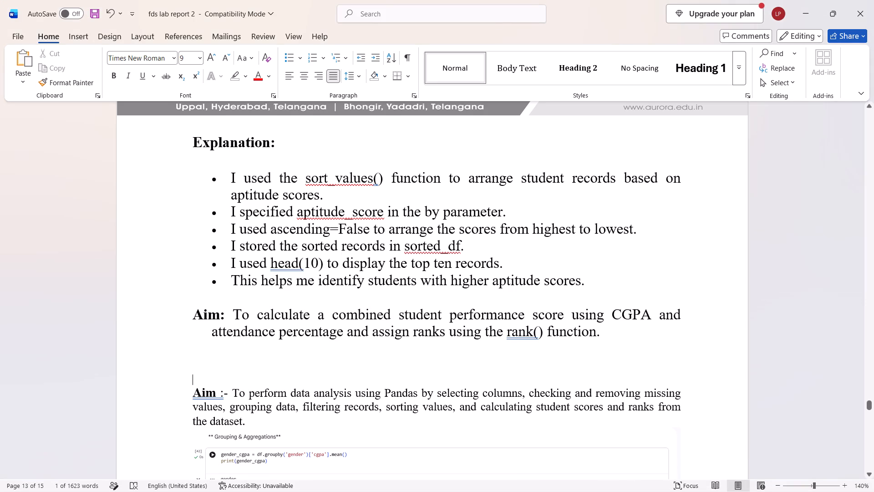
Set the font size of the ranking aim's text after the "Aim:" label to 12.
drag(616, 340, 251, 331)
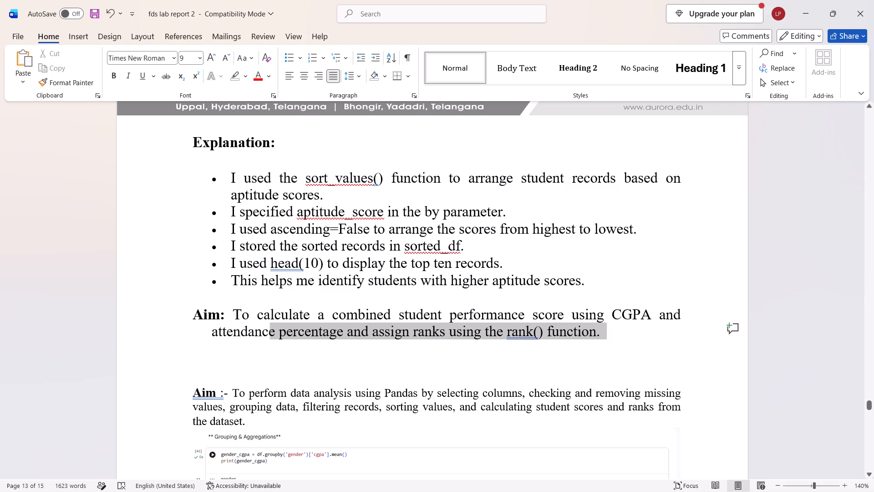
drag(251, 331, 234, 315)
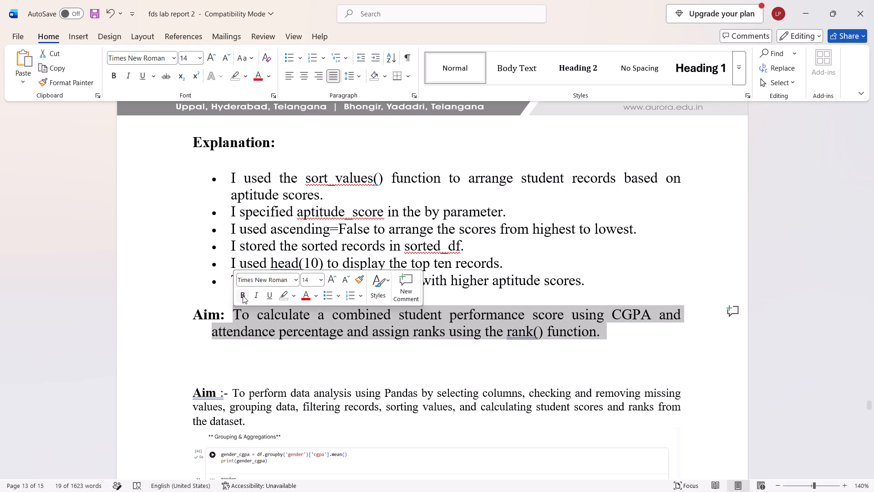
click(321, 283)
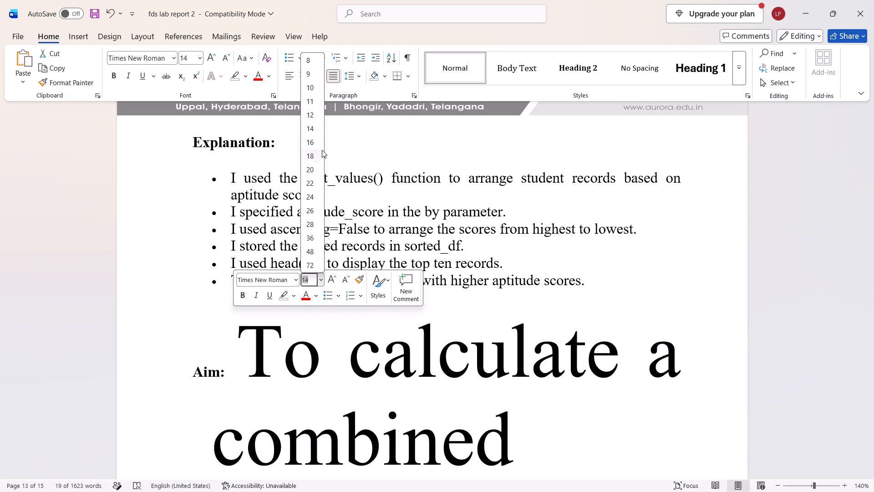
click(315, 119)
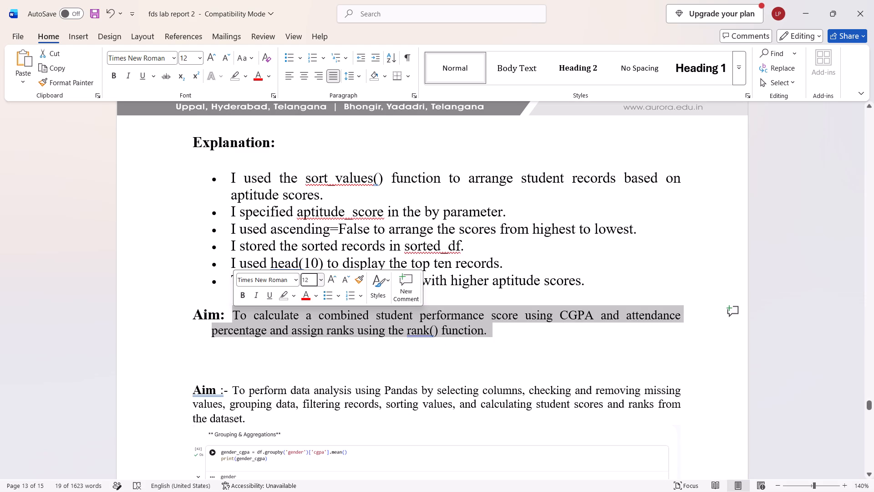
Add the line "Code Execution:" below the ranking aim after a blank line, followed by a new line.
click(503, 335)
key(Return)
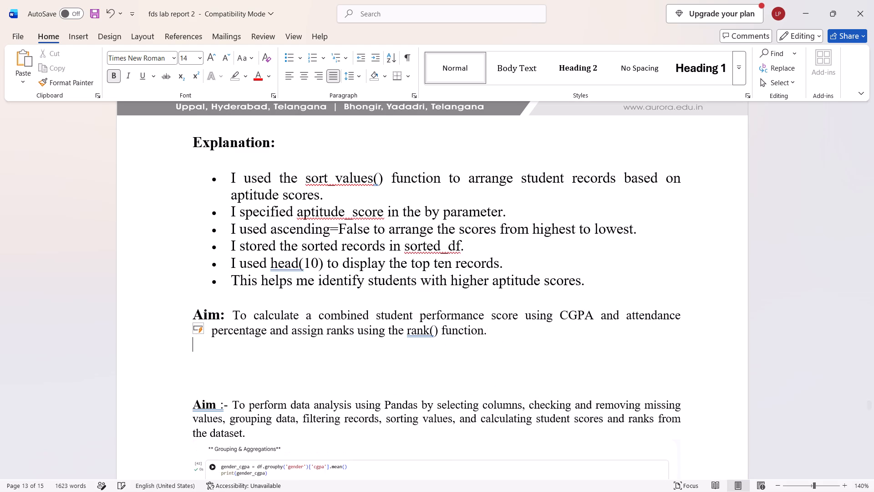
key(Return)
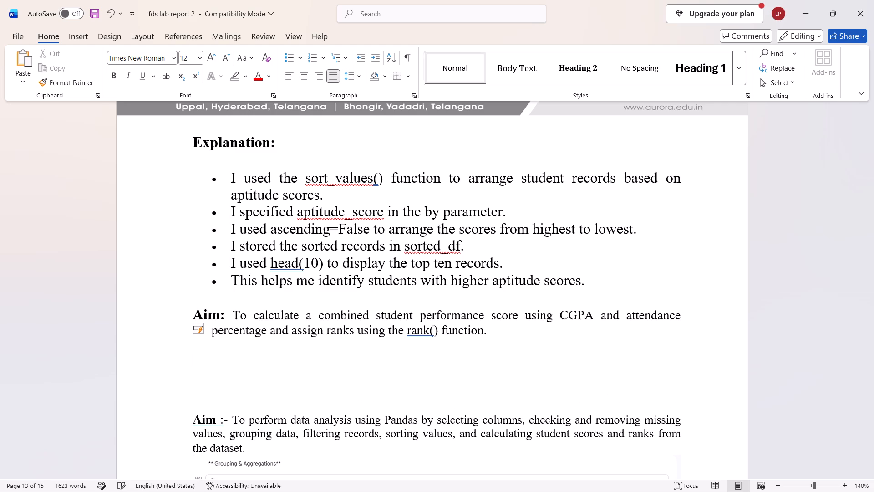
text(ODE)
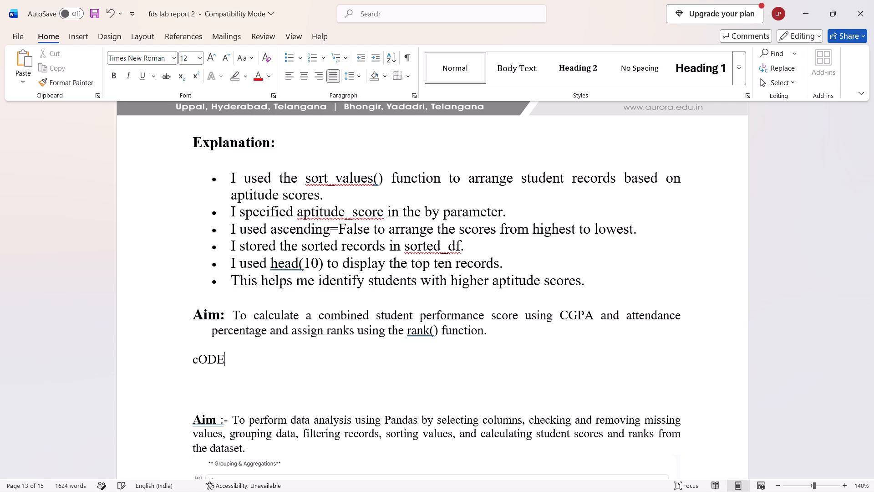
key(BackSpace)
key(BackSpace)
key(BackSpace)
key(BackSpace)
key(c)
text(ode)
key(space)
key(e)
text(xecution)
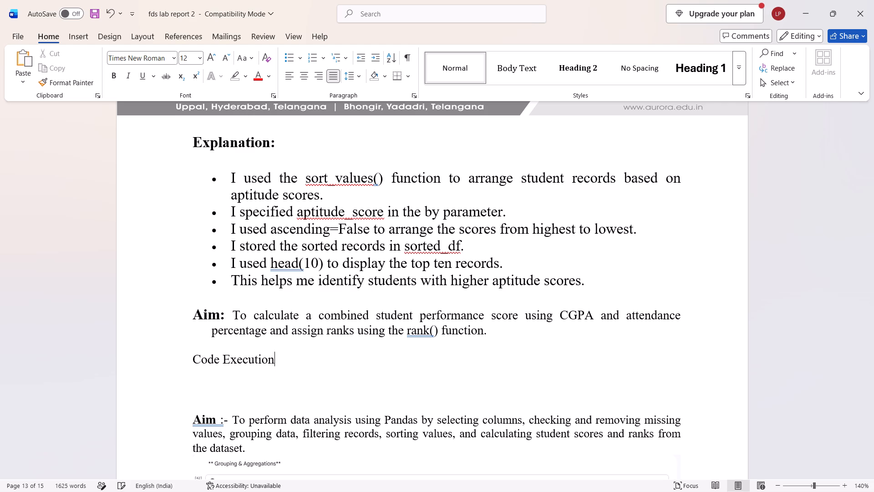
key(shift+colon)
key(Return)
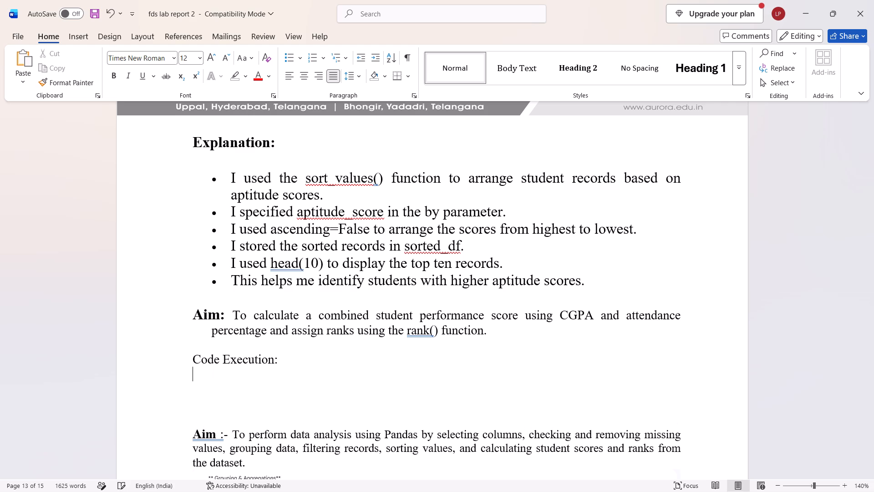
Make the "Code Execution:" heading under the ranking aim bold.
drag(295, 365, 194, 359)
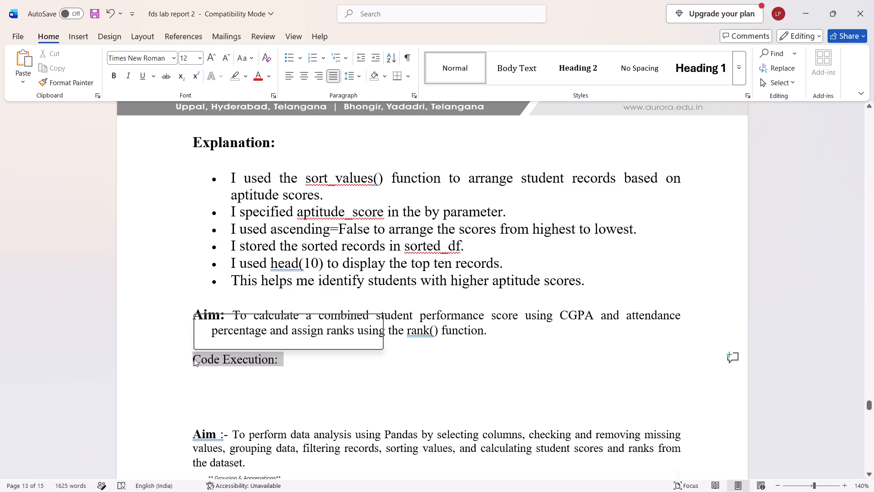
click(200, 343)
Capture a screenshot of the Colab rank_data cell with its output and paste it under "Code Execution:" in Word.
click(307, 363)
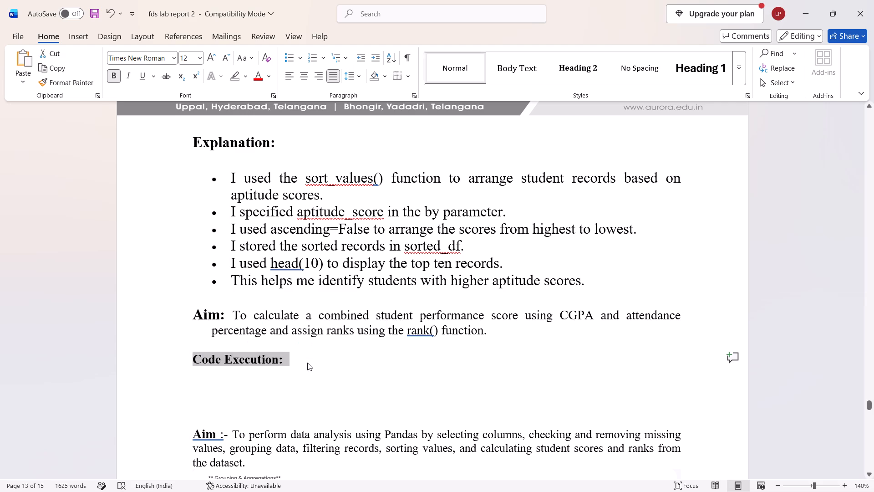
key(Return)
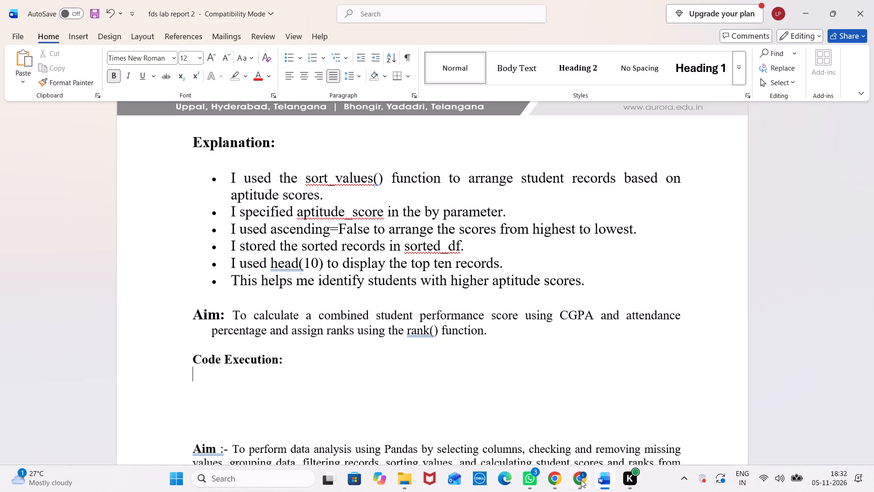
click(581, 480)
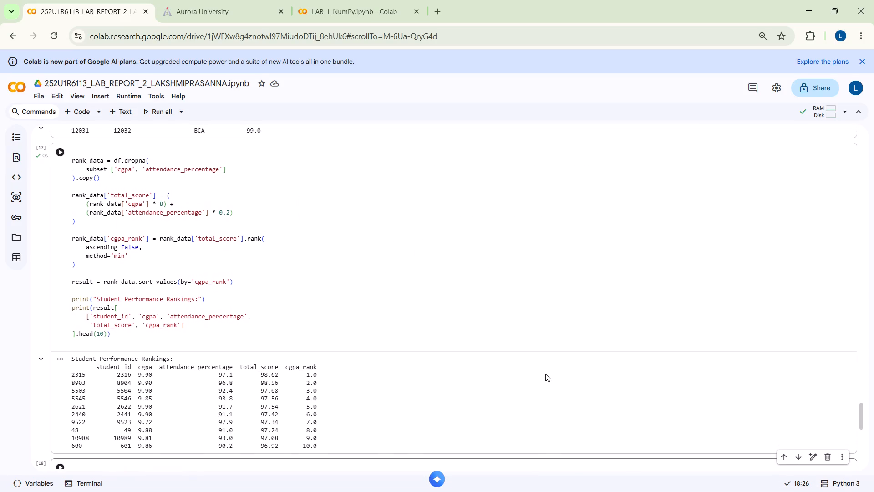
key(super+Print)
key(ctrl+c)
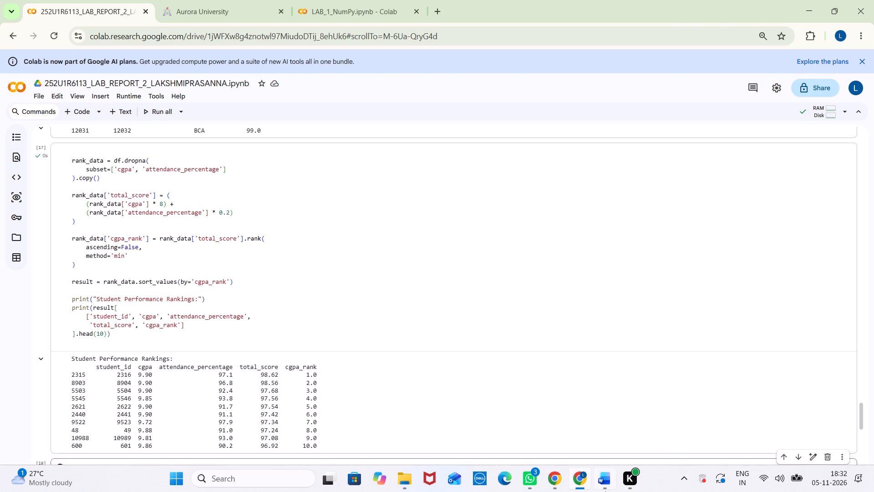
click(605, 491)
key(ctrl+v)
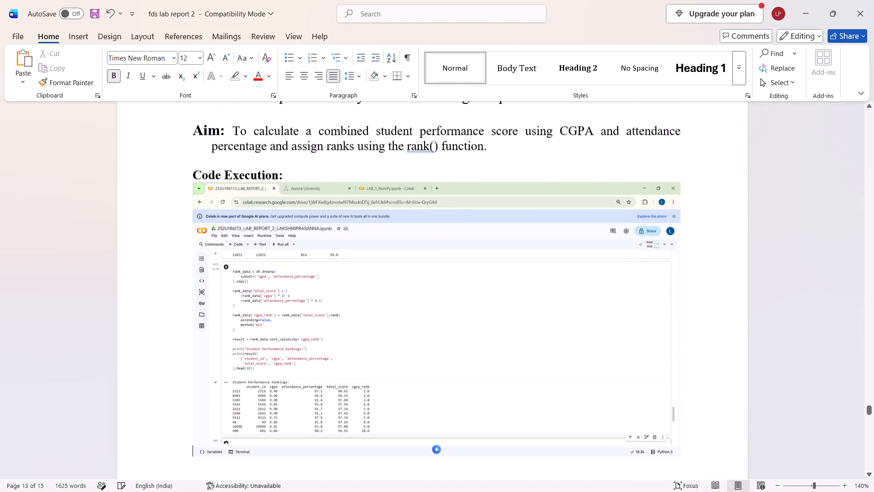
Add the line "Explanation:" below the rank_data screenshot, followed by a new line.
scroll(569, 446, down, 1)
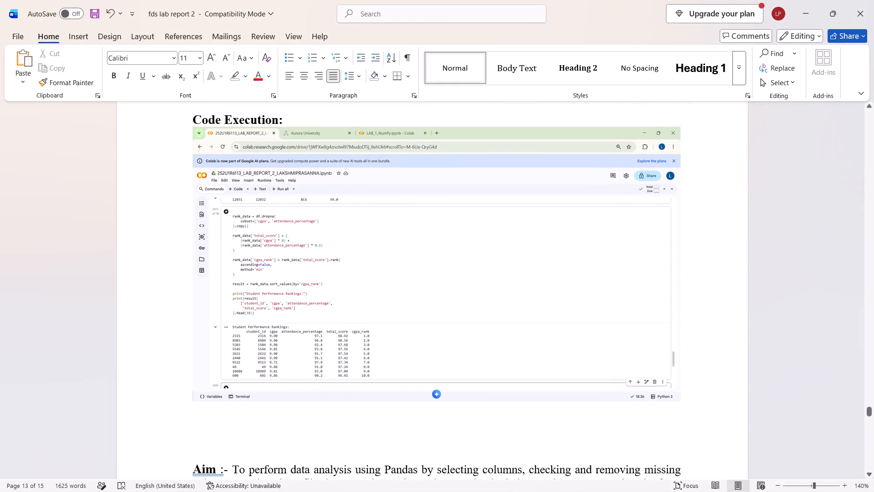
click(696, 402)
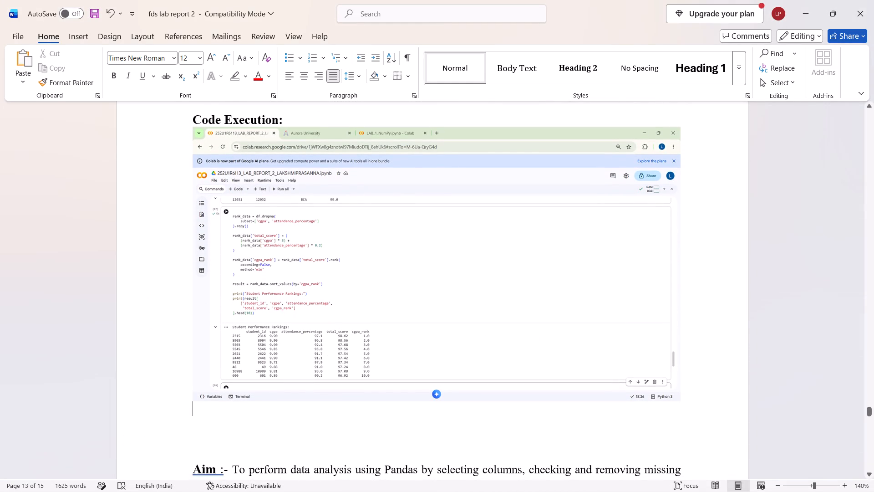
key(Return)
key(e)
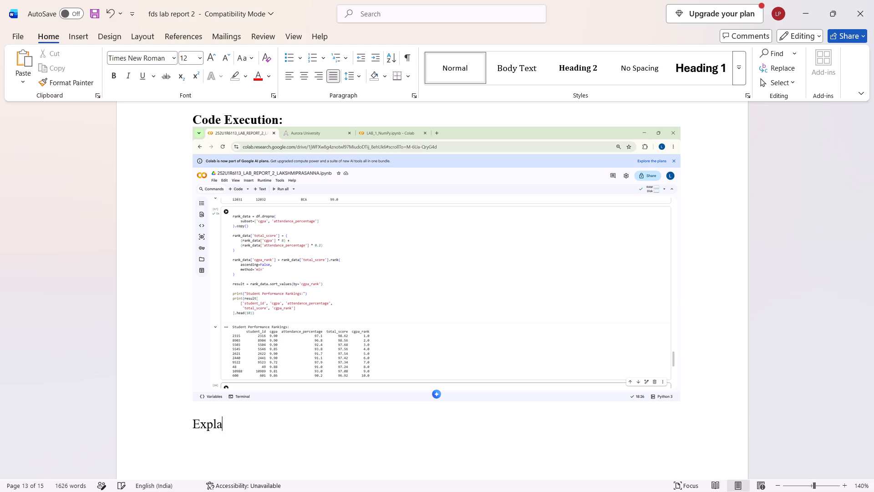
text(TION)
key(BackSpace)
key(BackSpace)
key(BackSpace)
key(BackSpace)
text(tion:)
key(Return)
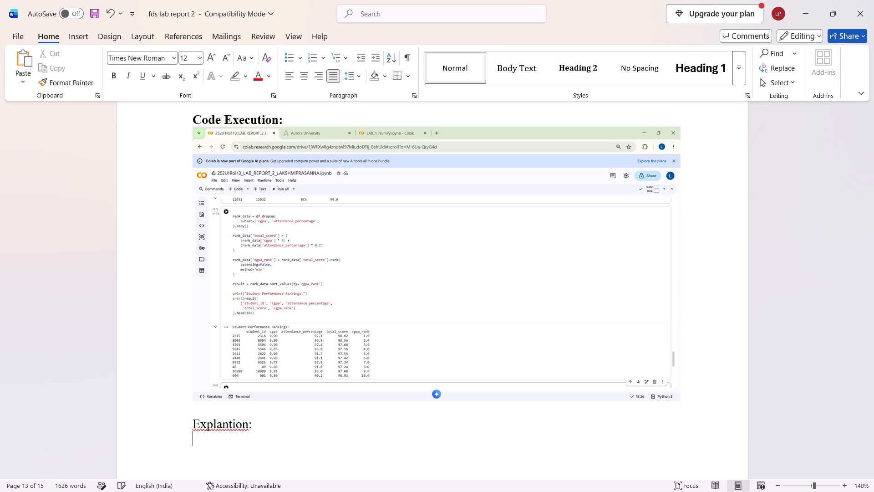
scroll(685, 394, right, 1)
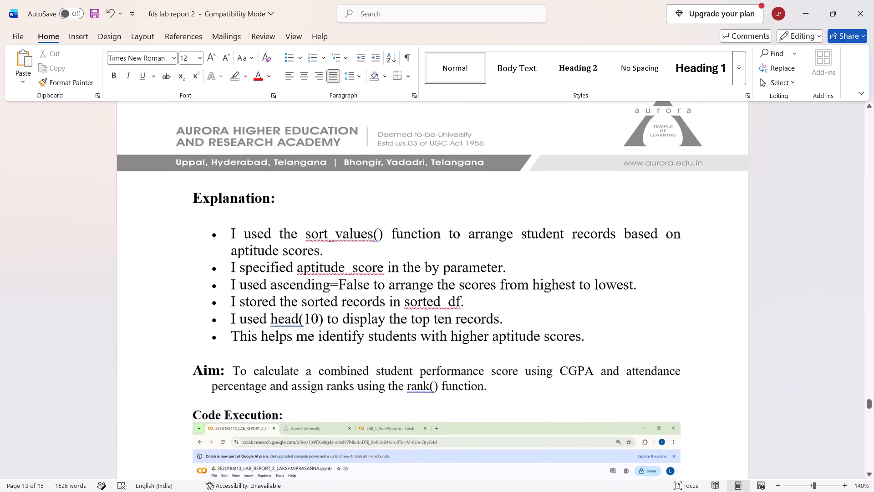
scroll(685, 394, right, 1)
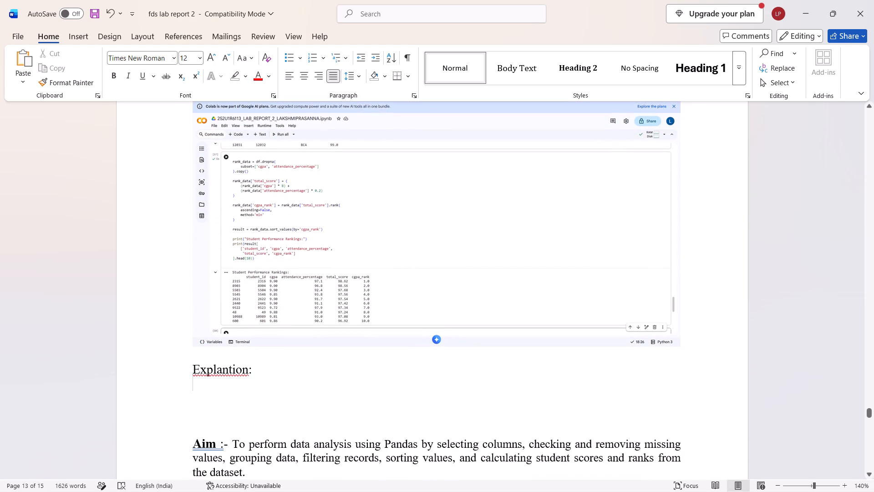
click(229, 370)
key(a)
Format the "Explanation:" heading below the rank_data screenshot as bold at font size 14.
drag(267, 370, 172, 358)
click(260, 324)
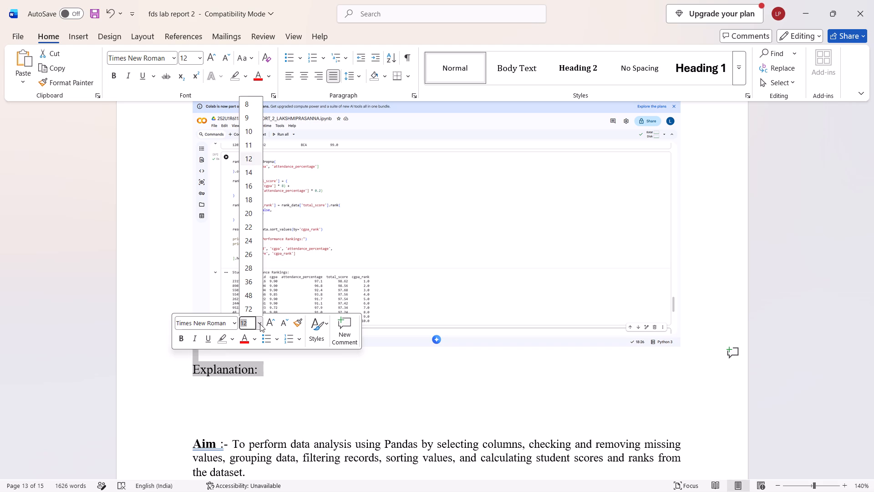
click(253, 178)
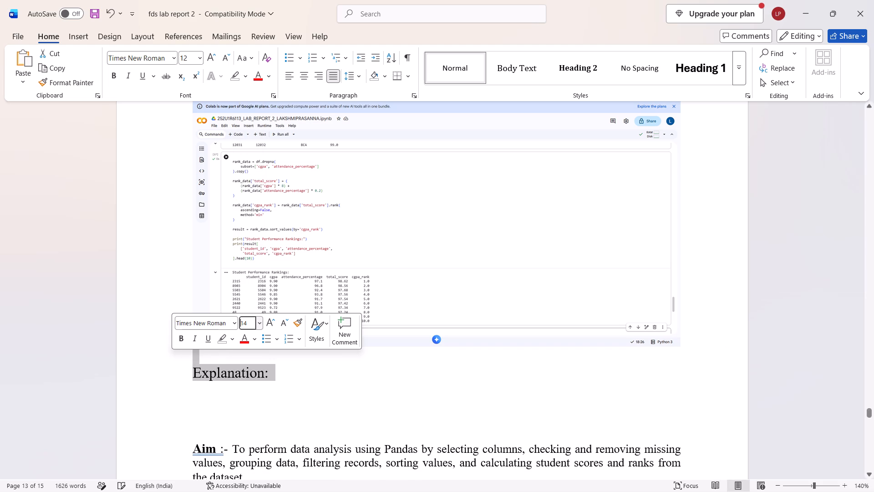
click(182, 340)
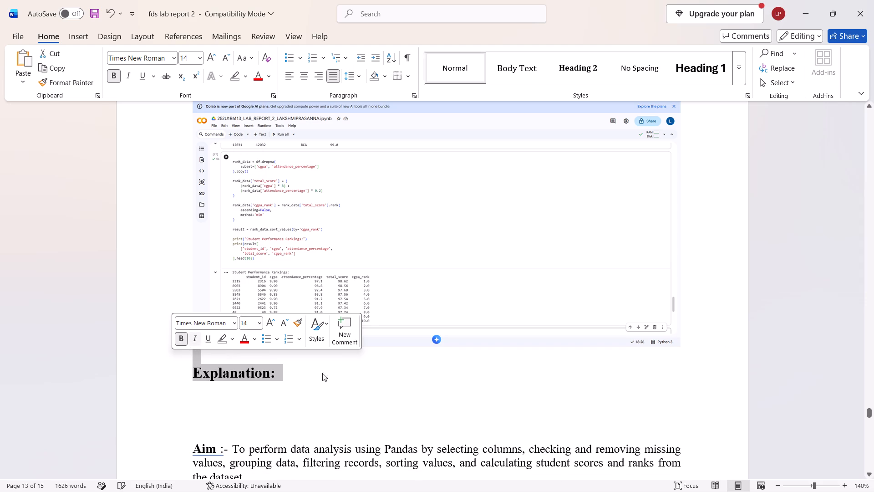
click(328, 364)
key(Return)
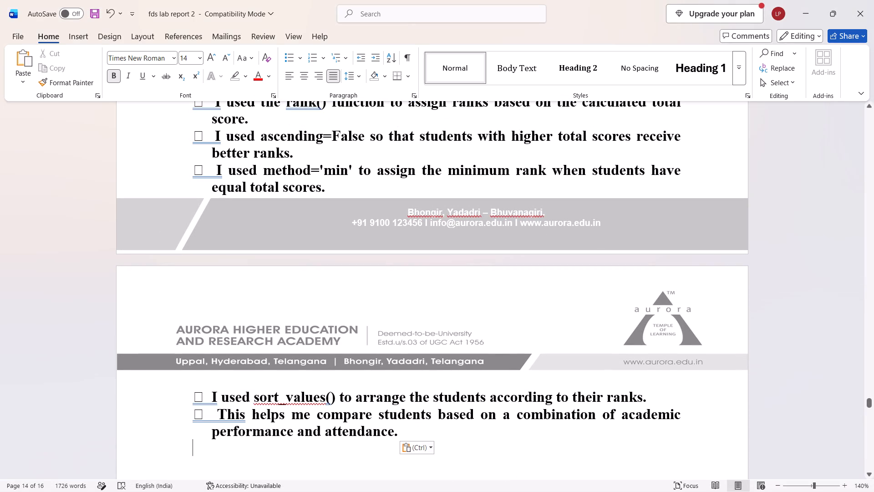
Turn the pasted ranking explanation lines into a bulleted list with solid round bullets.
drag(414, 430, 205, 98)
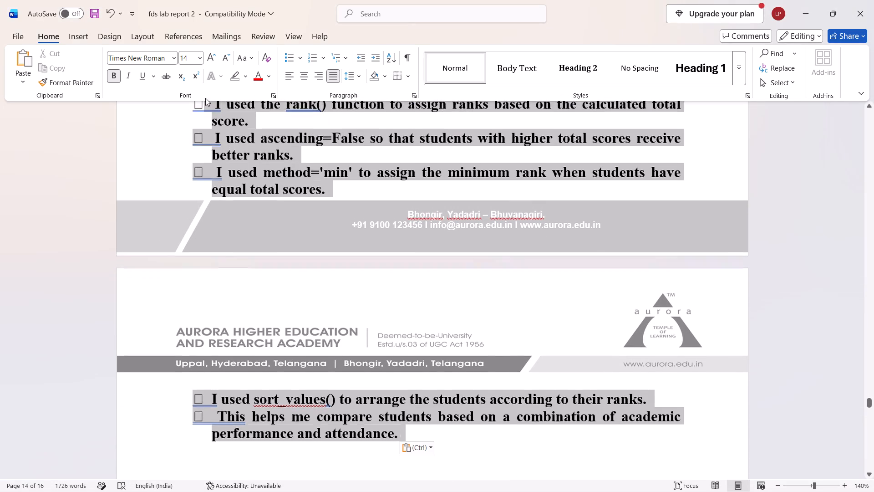
drag(205, 98, 186, 328)
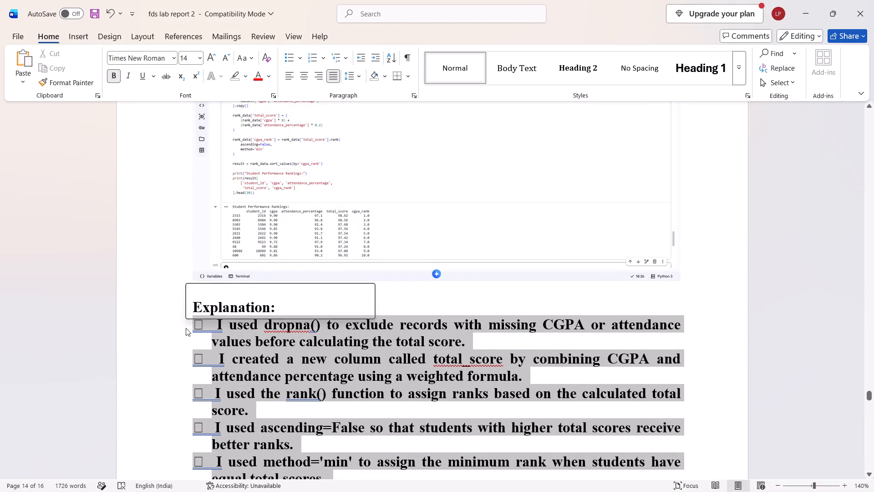
click(296, 57)
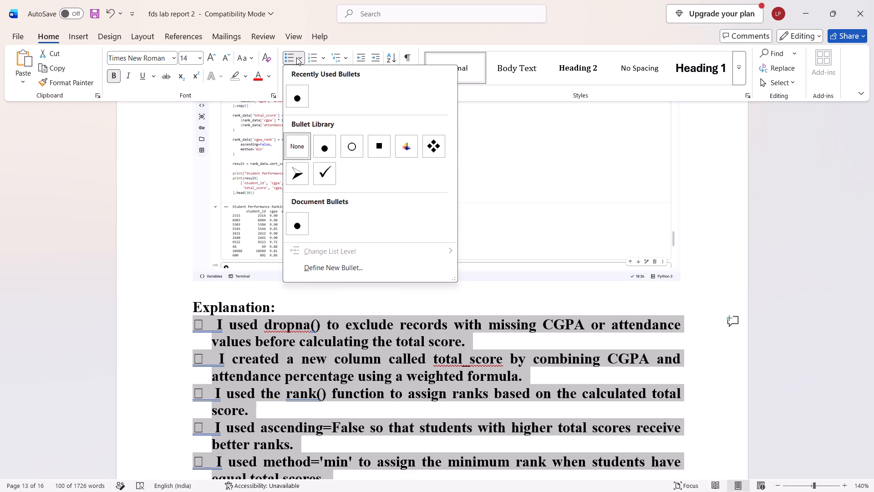
click(295, 88)
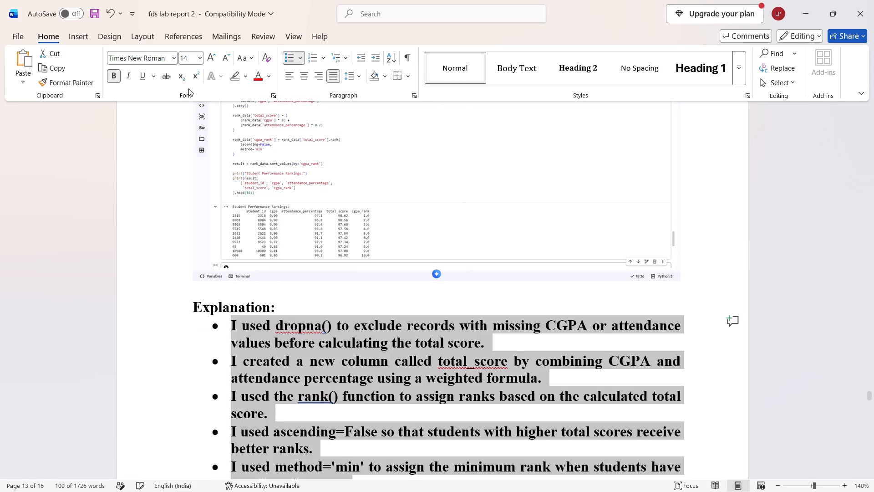
Set the ranking explanation bullets to font size 12 and remove their bold formatting.
click(198, 55)
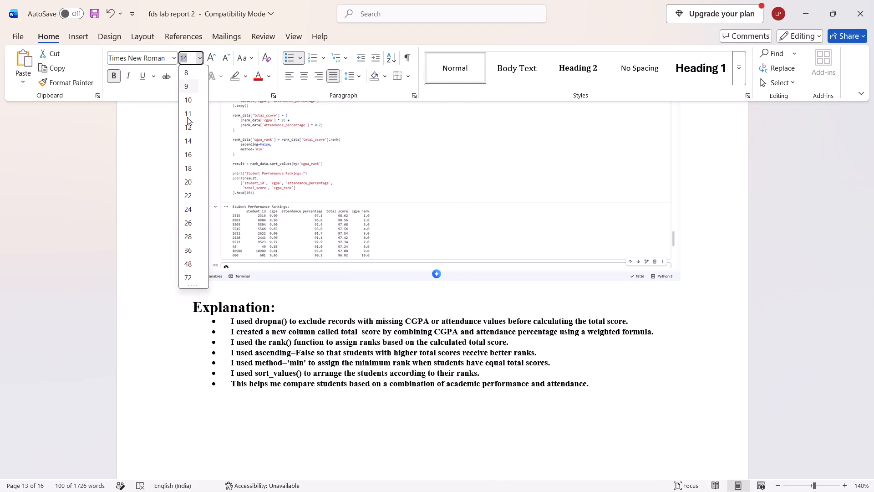
click(188, 128)
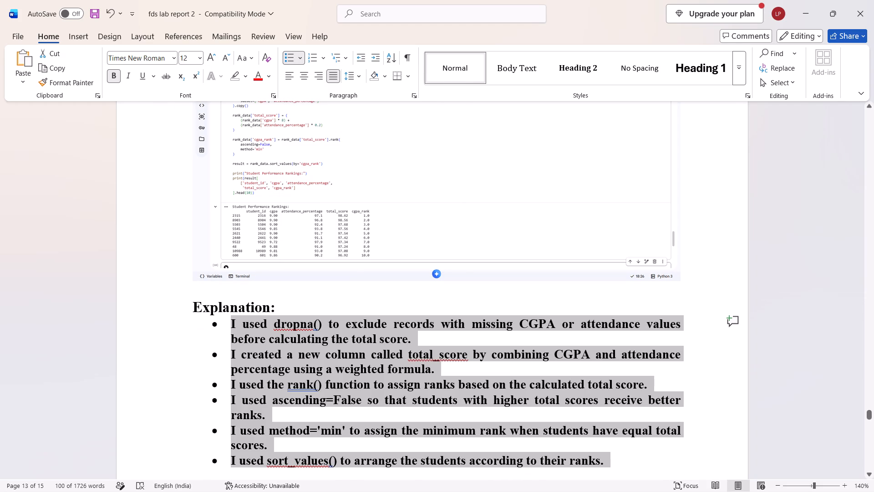
click(112, 76)
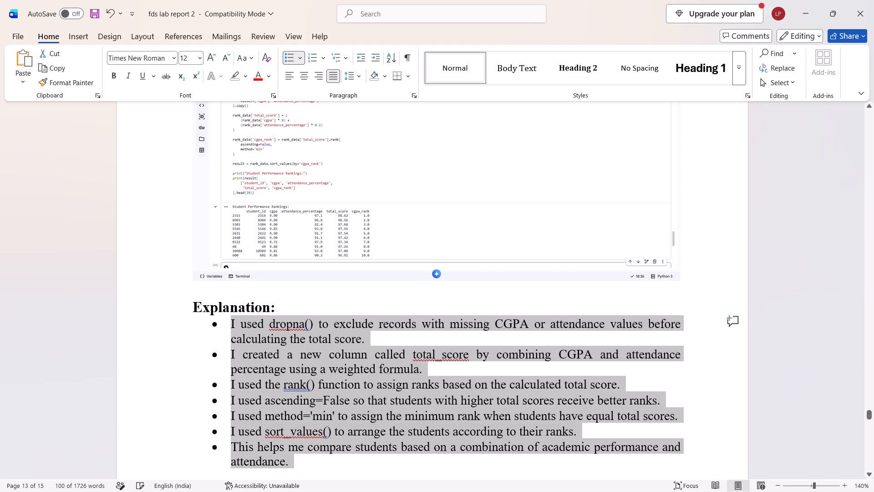
Review the older sections after the ranking explanation, covering grouping and aggregations and selecting and filtering.
scroll(288, 251, down, 1)
click(320, 287)
scroll(320, 287, down, 1)
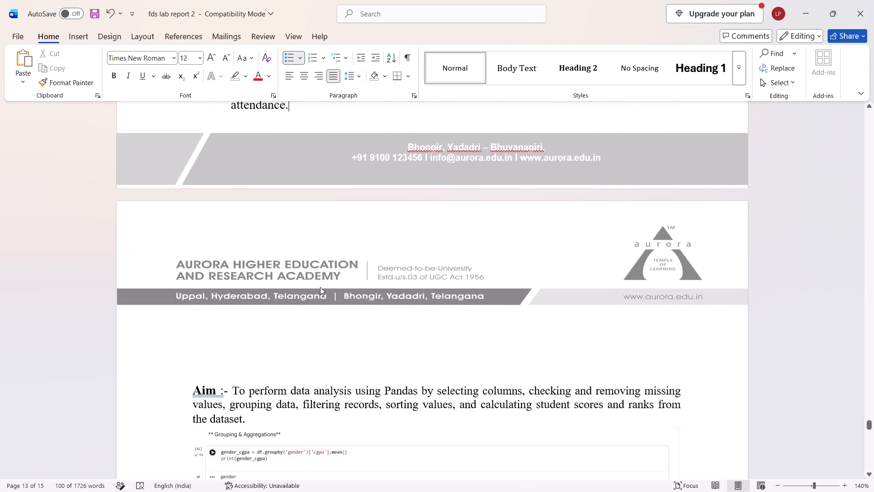
scroll(320, 287, down, 2)
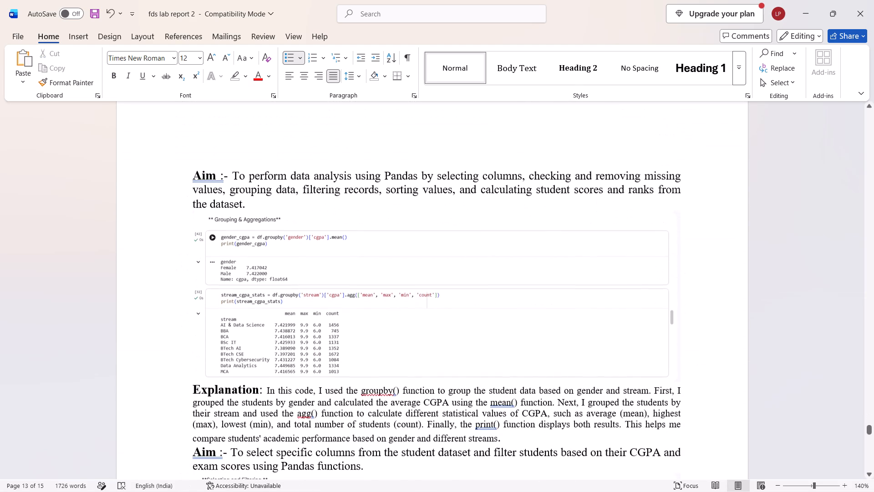
scroll(320, 287, down, 3)
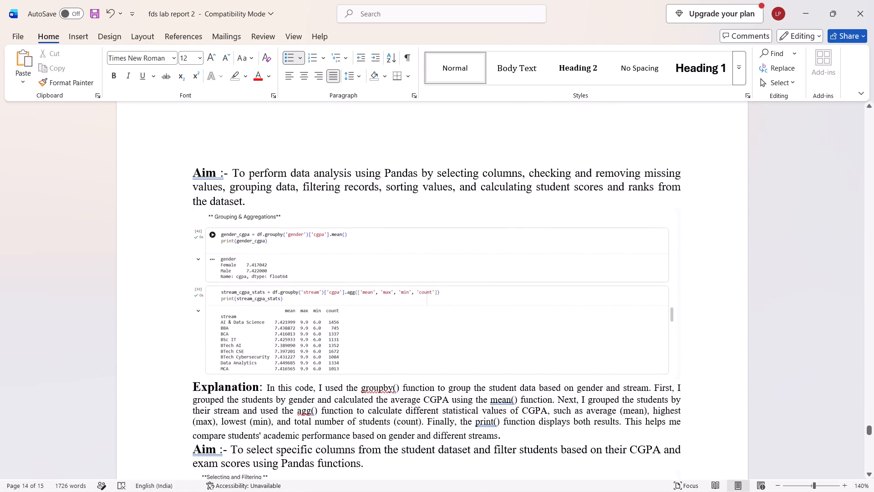
scroll(320, 287, up, 2)
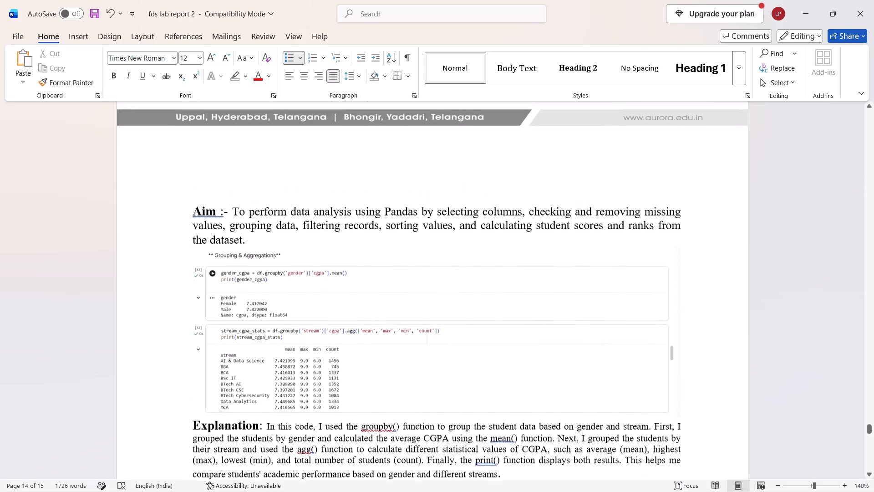
scroll(320, 287, up, 2)
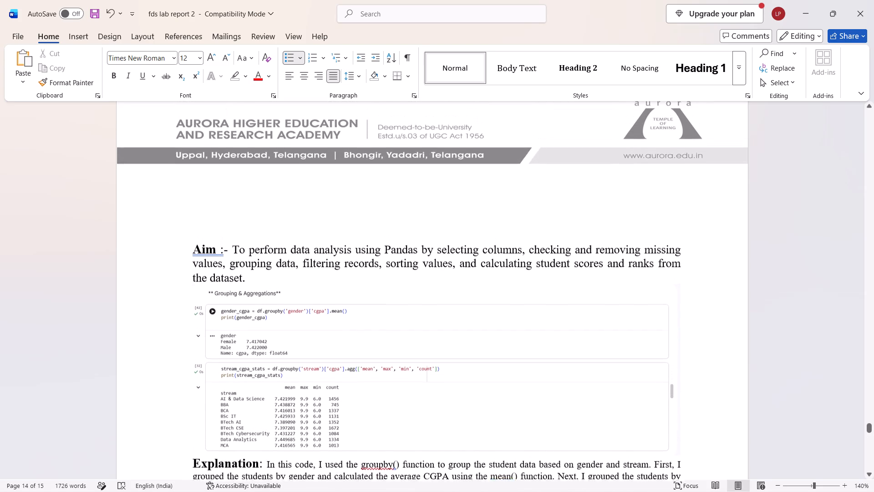
scroll(320, 287, up, 1)
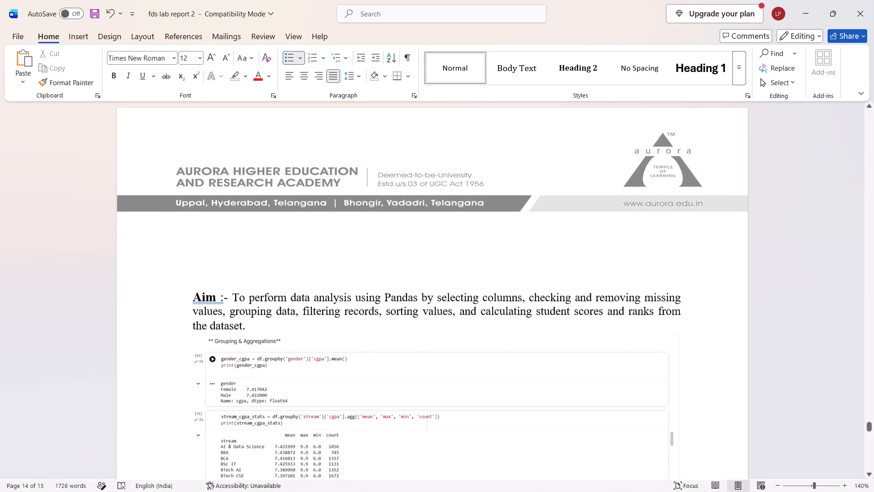
scroll(320, 287, up, 2)
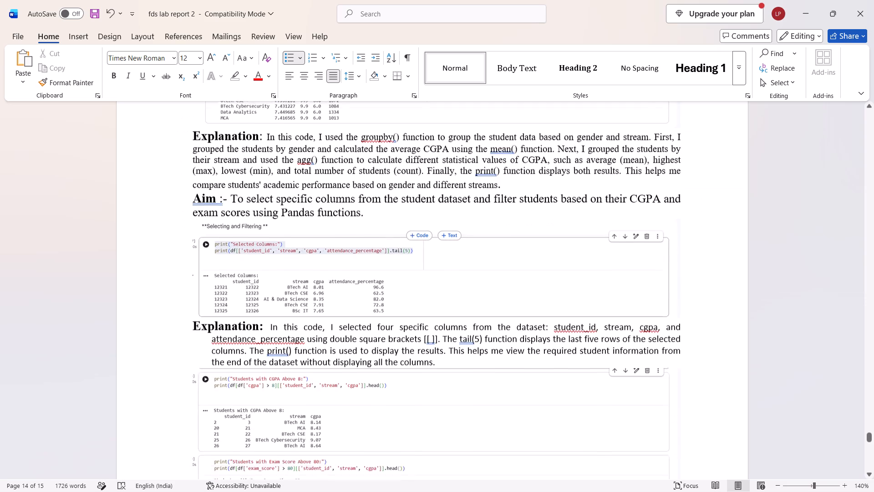
scroll(320, 287, up, 5)
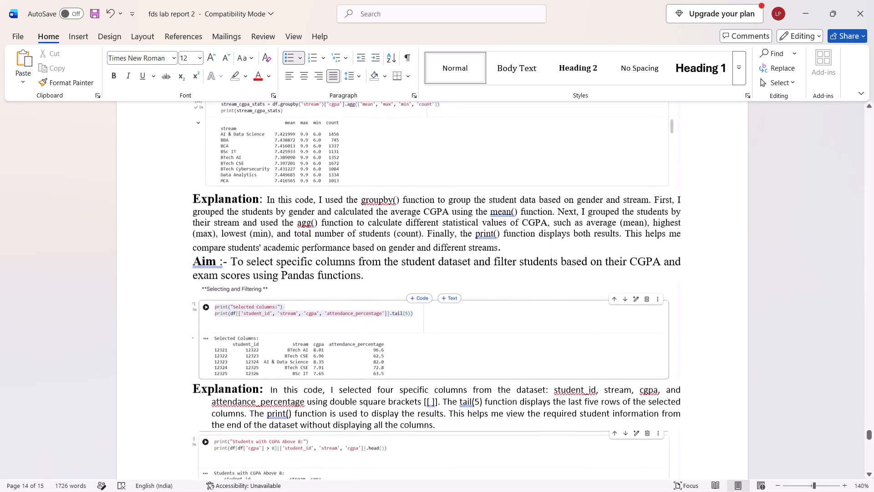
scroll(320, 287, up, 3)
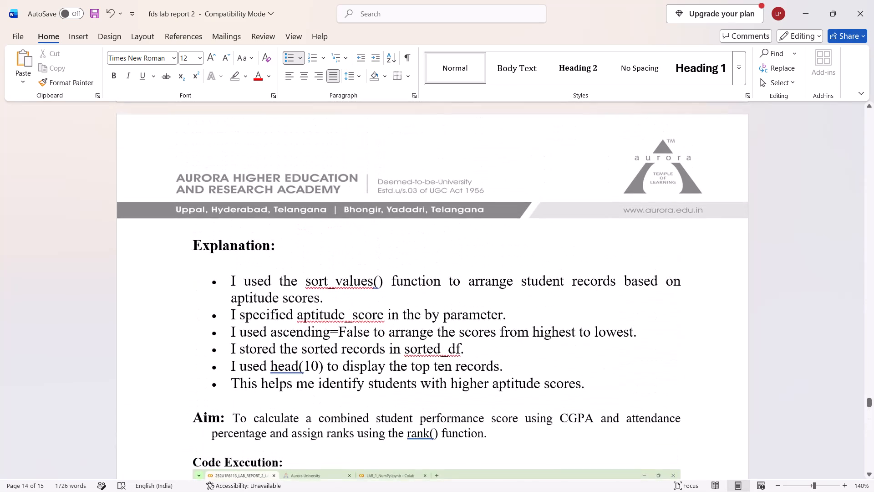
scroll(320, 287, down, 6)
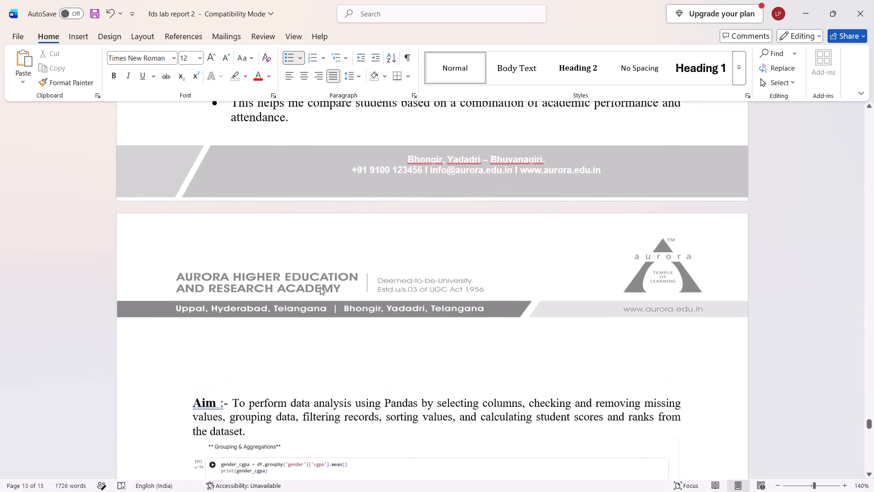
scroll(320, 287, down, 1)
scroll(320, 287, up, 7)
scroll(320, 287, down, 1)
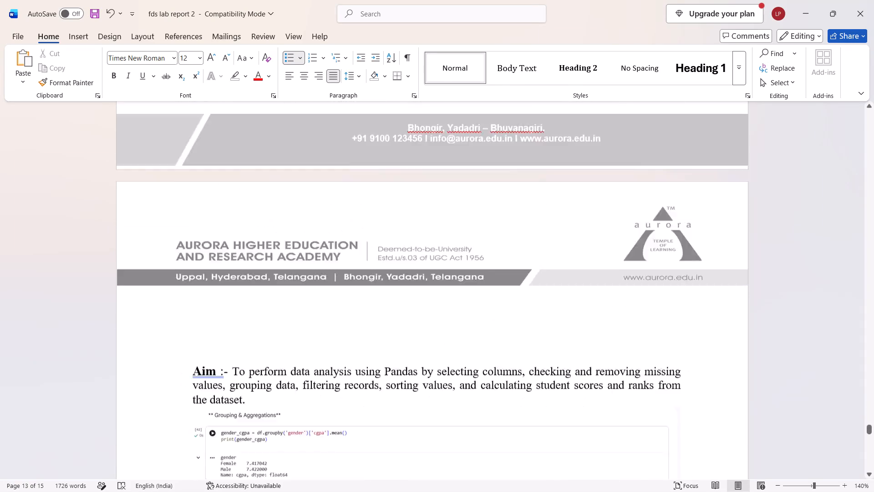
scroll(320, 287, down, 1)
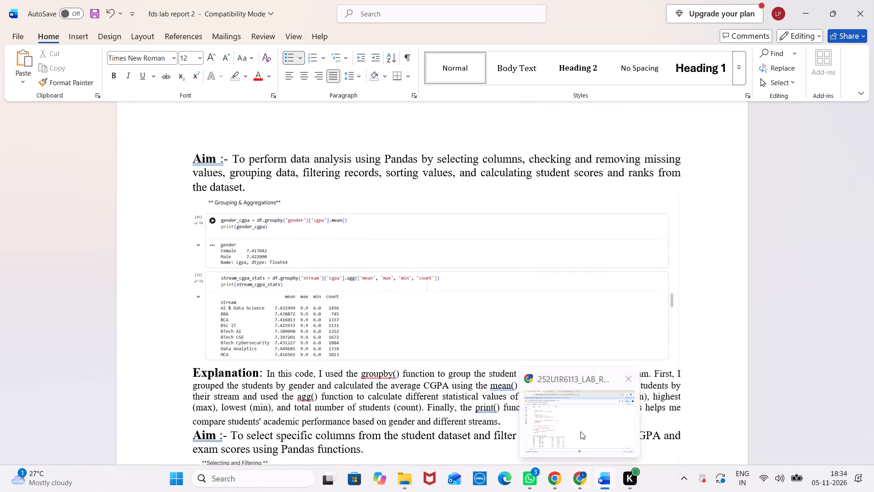
Switch to the Colab notebook and enlarge the page to 175% around the "Type of Study Hours Column" cell.
click(581, 429)
scroll(588, 311, down, 4)
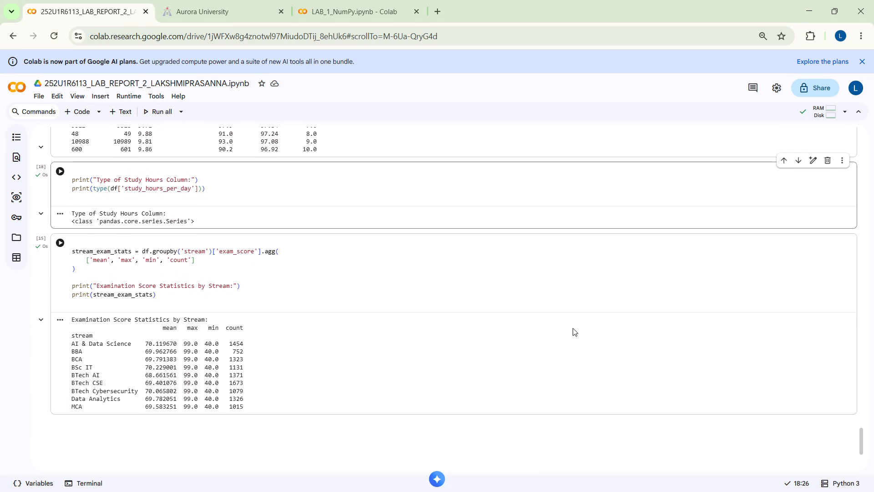
key(ctrl+shift+minus)
key(ctrl+shift+equal)
key(ctrl+shift+equal)
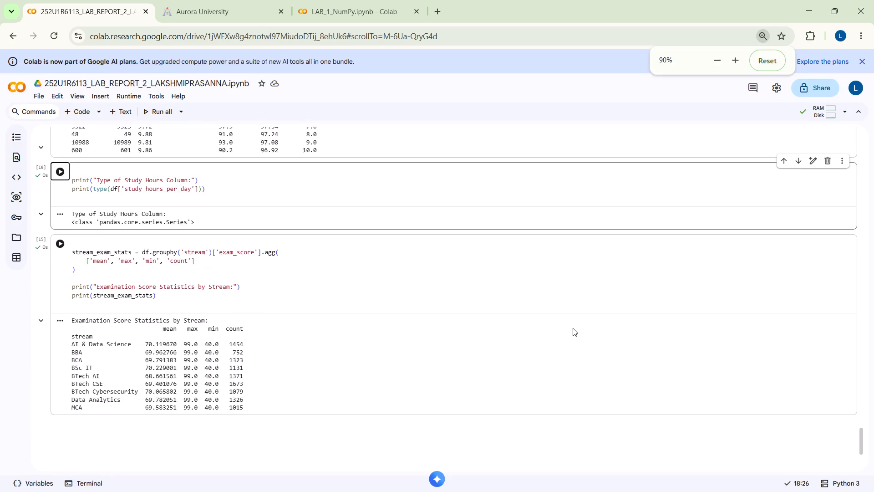
key(ctrl+shift+equal)
key(ctrl+shift+equal)
key(ctrl+shift+equal)
key(ctrl+equal)
key(ctrl+shift+equal)
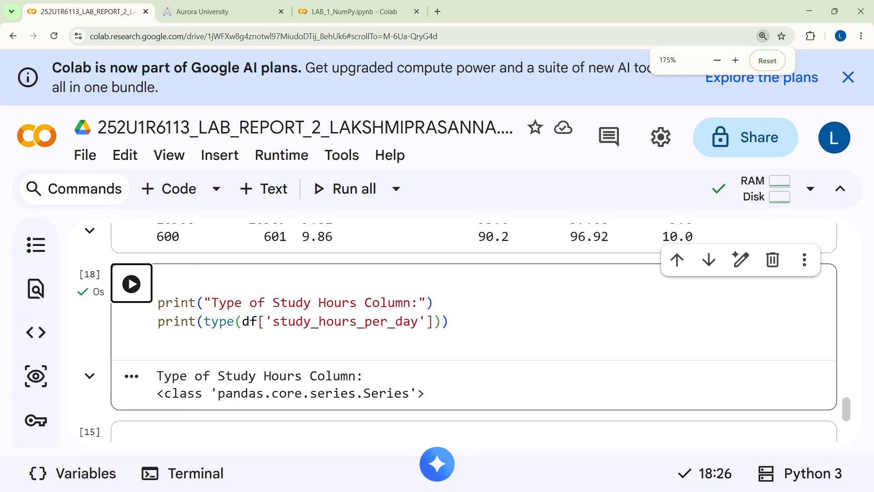
Take a screenshot of the study hours type cell and paste it in Word on the empty line above the grouping section's Aim.
click(89, 322)
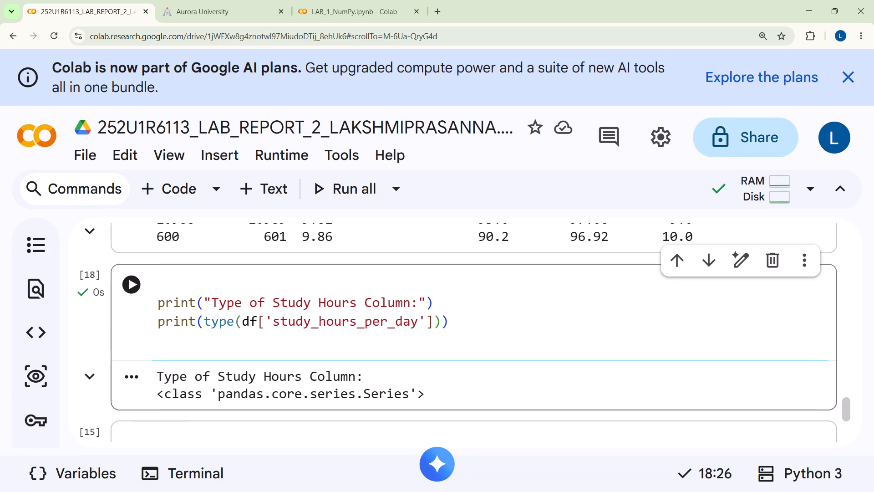
click(854, 261)
click(812, 227)
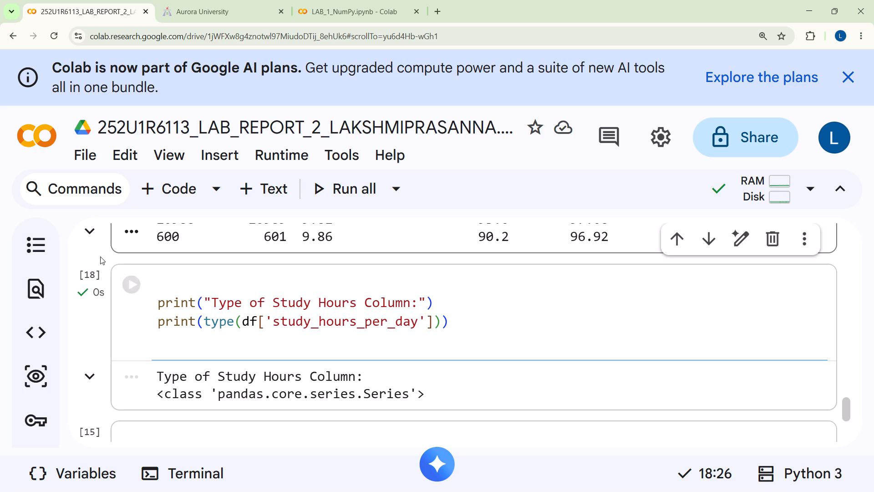
click(90, 250)
click(89, 343)
key(super+Print)
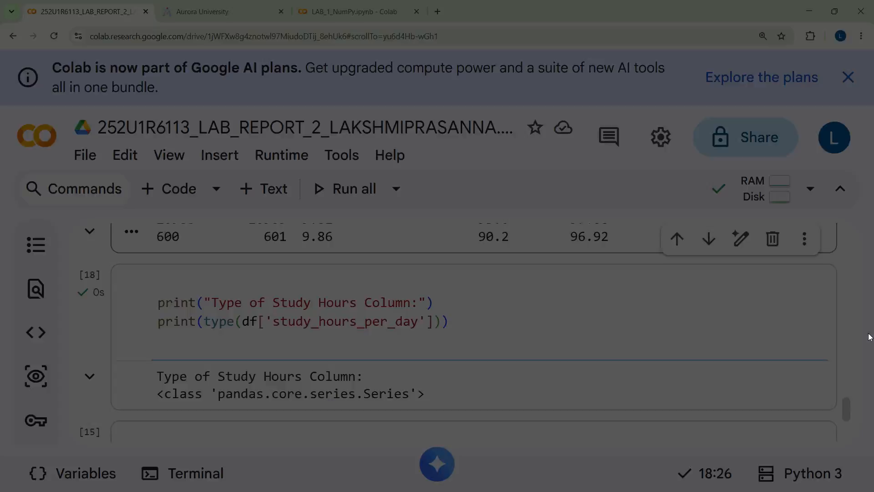
key(ctrl+c)
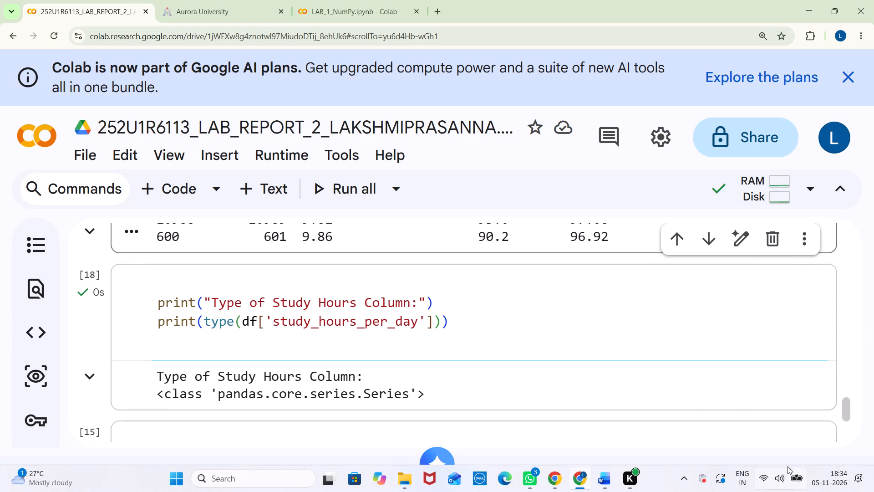
click(600, 475)
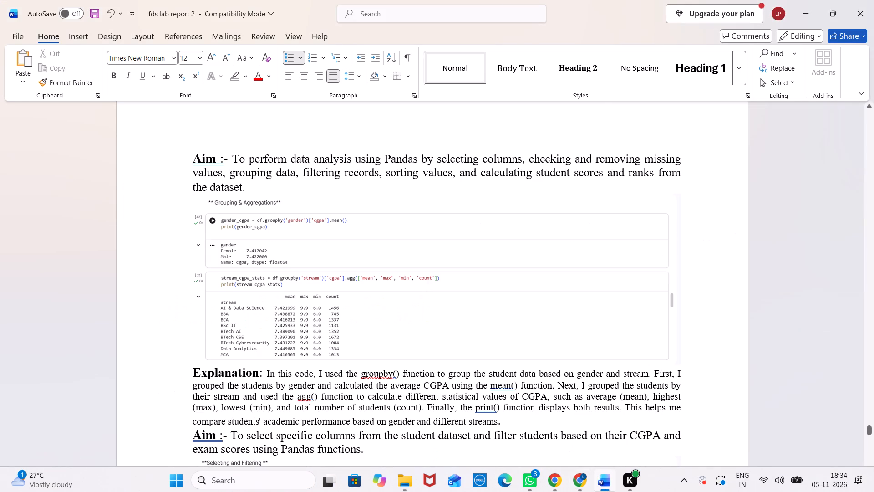
scroll(525, 348, up, 1)
click(270, 316)
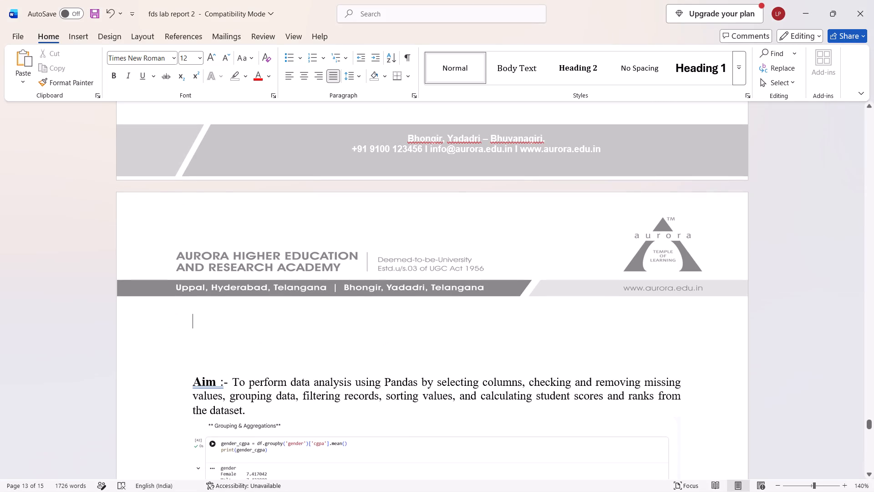
key(ctrl+v)
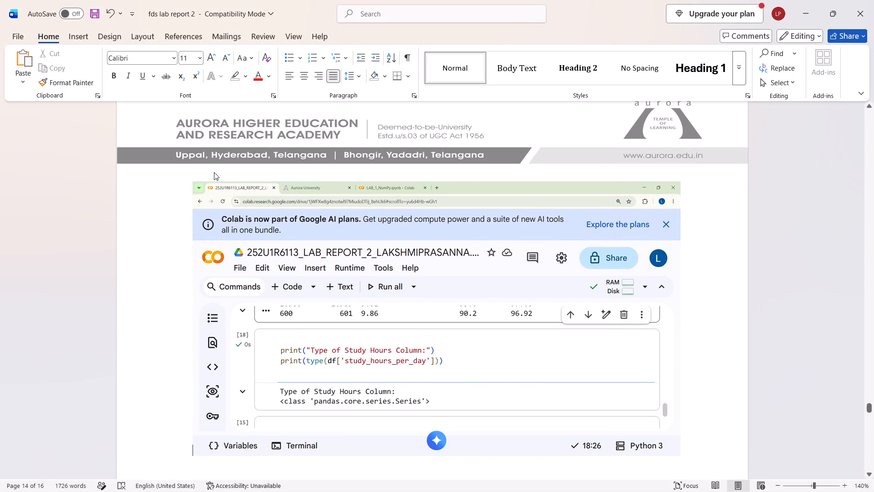
End the ranking explanation's bulleted list and add empty lines between its last bullet and the new screenshot.
click(214, 172)
scroll(214, 172, up, 2)
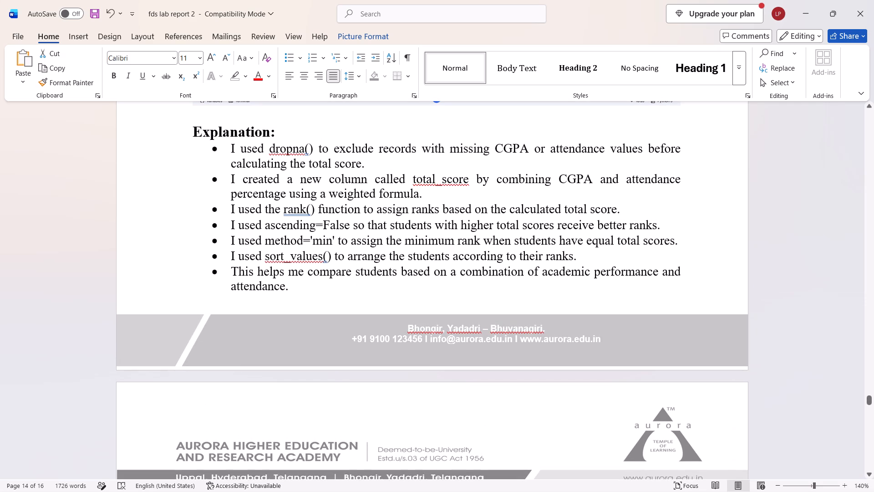
click(301, 287)
key(Return)
key(Return)
key(Return)
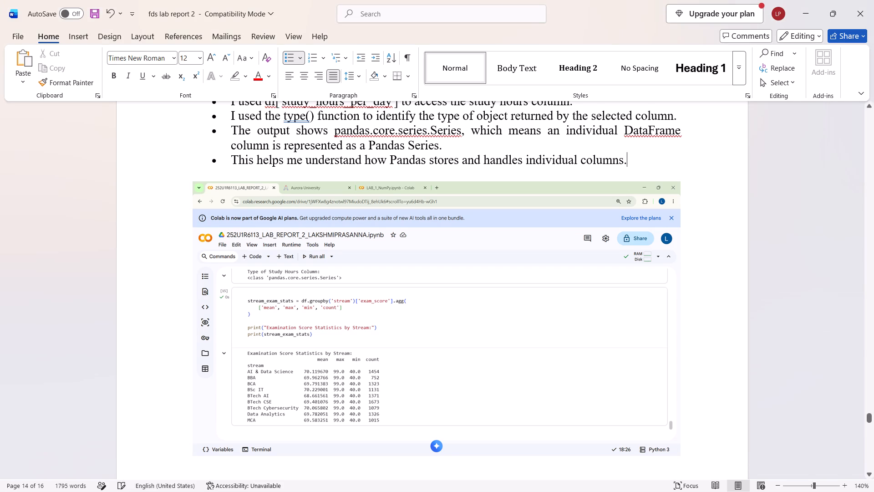
key(Return)
key(Return)
key(Return)
key(ctrl+v)
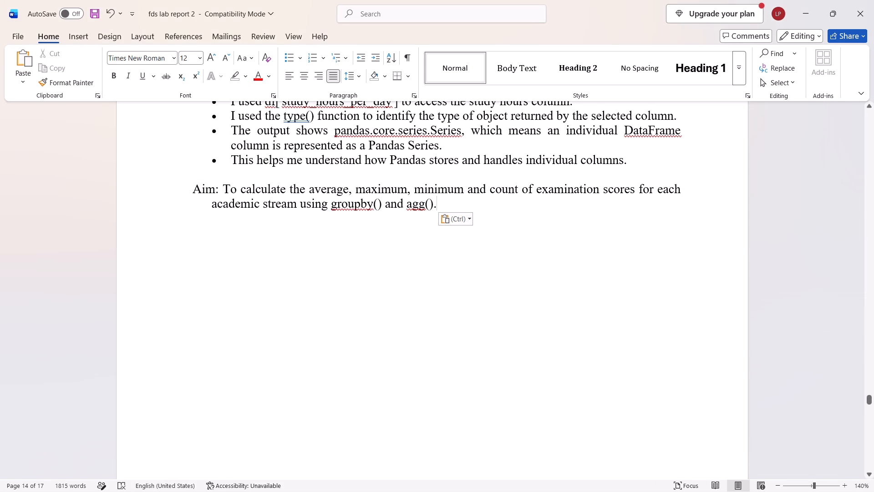
Format the pasted "Aim:" label as bold at font size 14.
drag(217, 191, 194, 190)
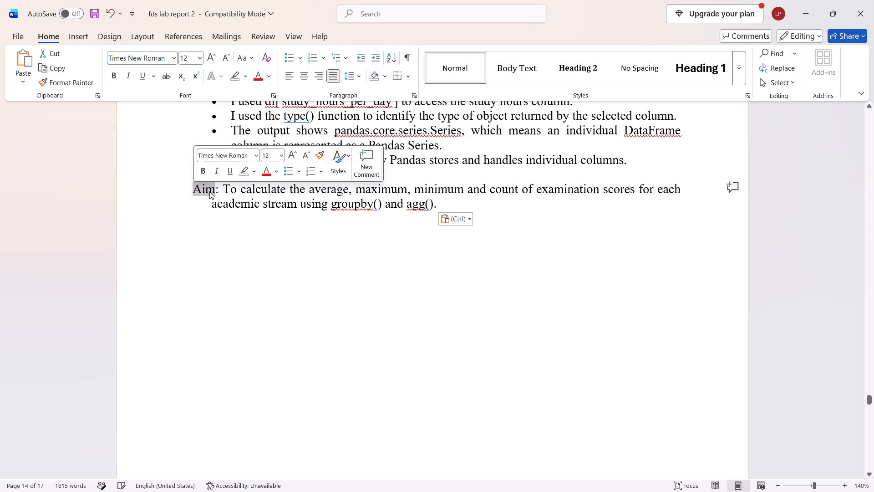
drag(221, 190, 183, 184)
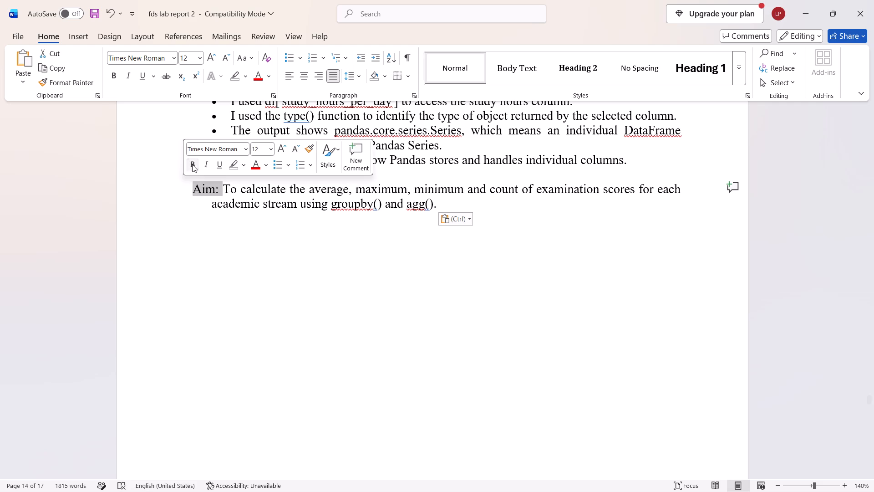
drag(192, 164, 269, 145)
click(269, 145)
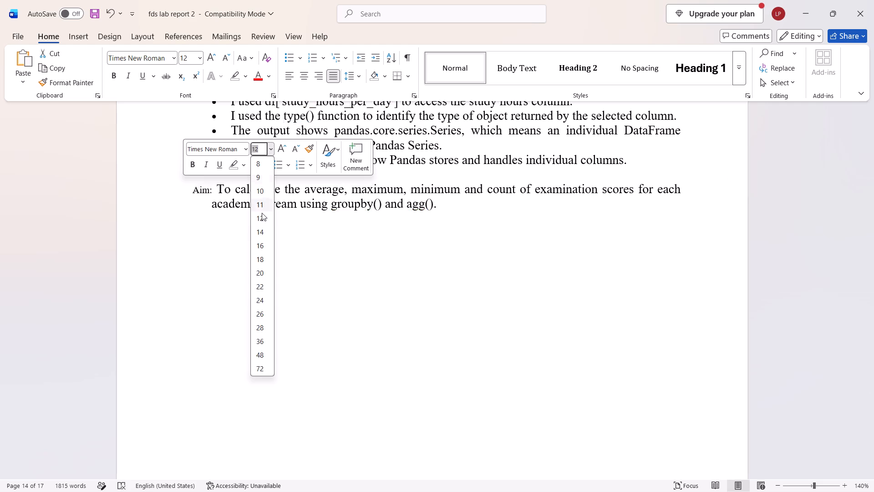
click(259, 232)
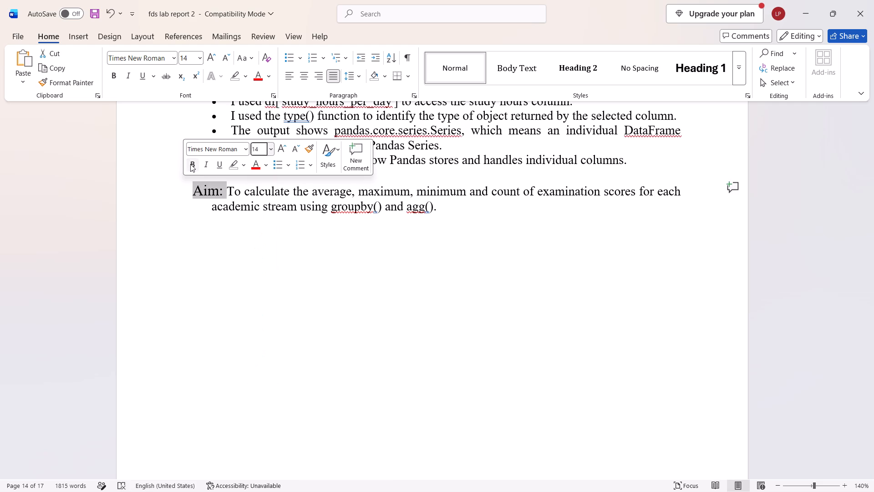
click(190, 164)
click(445, 209)
Shrink the exam score statistics screenshot to fit beneath its Aim on the same page, and stretch its width to the text width.
scroll(445, 209, down, 2)
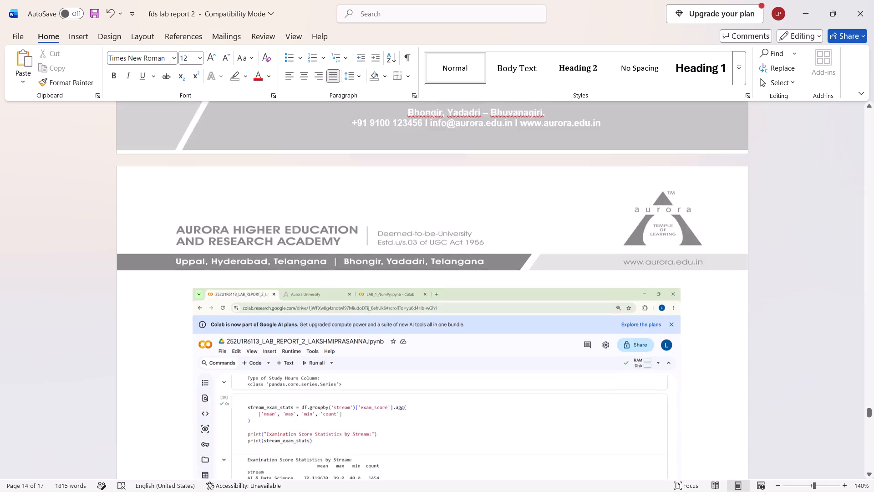
scroll(445, 209, down, 2)
click(445, 209)
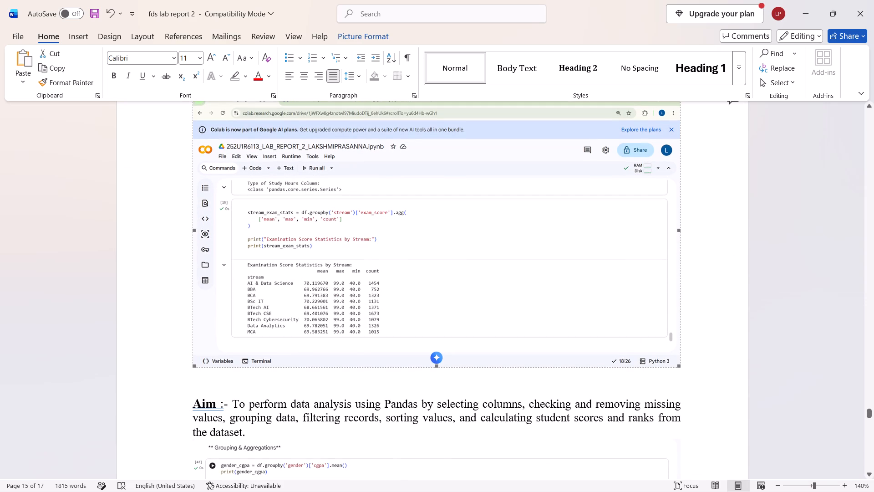
drag(679, 364, 573, 332)
drag(573, 332, 498, 303)
scroll(498, 303, up, 3)
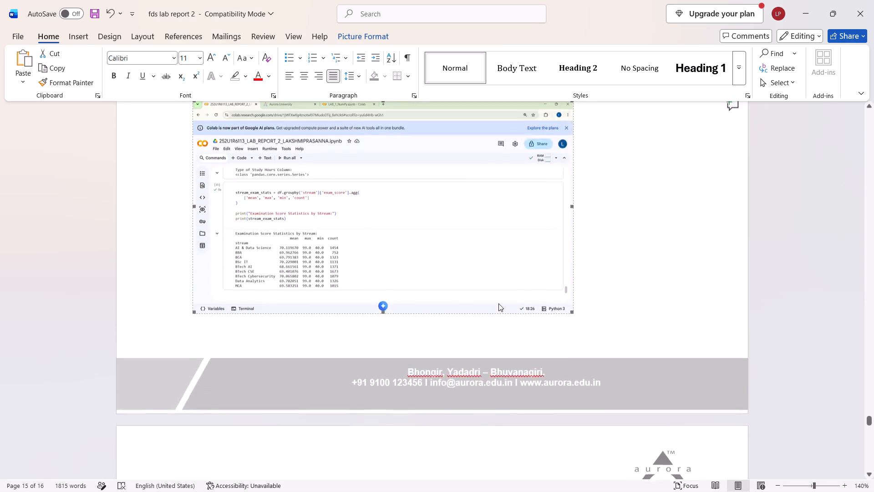
scroll(498, 303, up, 1)
click(570, 252)
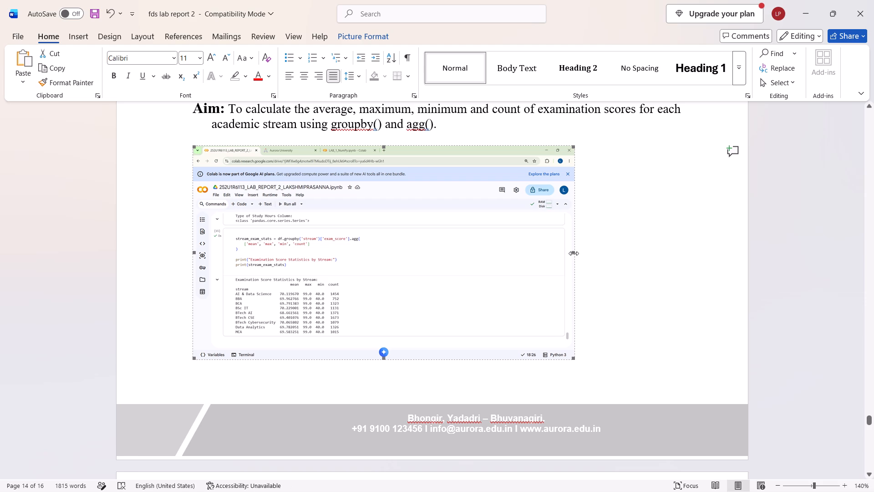
drag(572, 253, 681, 256)
Add a bold "Code Execution:" heading directly above the exam score statistics screenshot, with an empty line between it and the Aim.
click(481, 129)
key(Return)
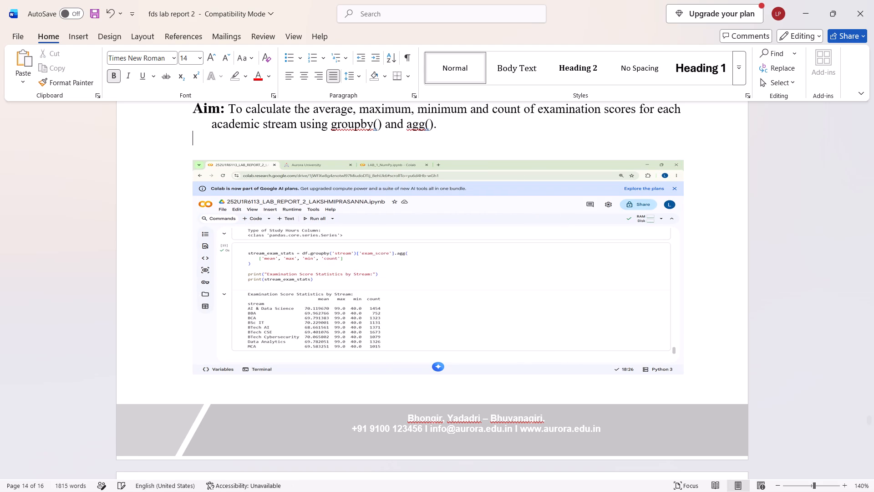
key(Down)
key(c)
key(e)
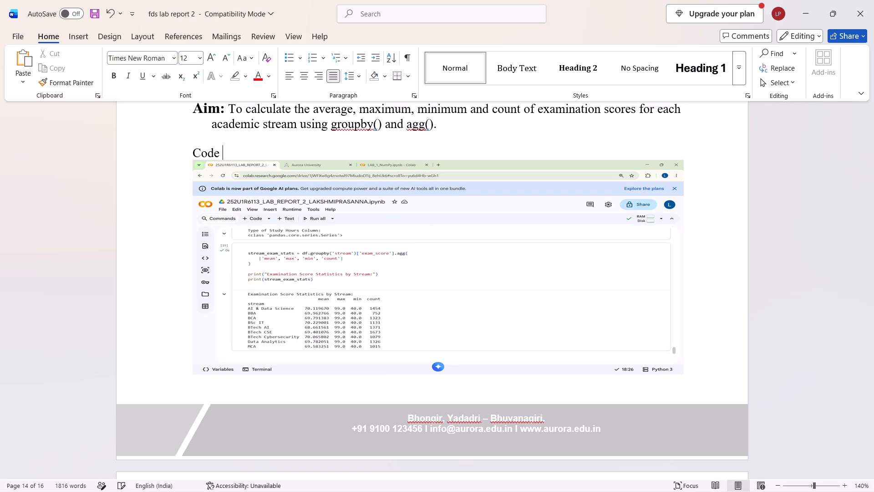
text(xecu)
text(tion:)
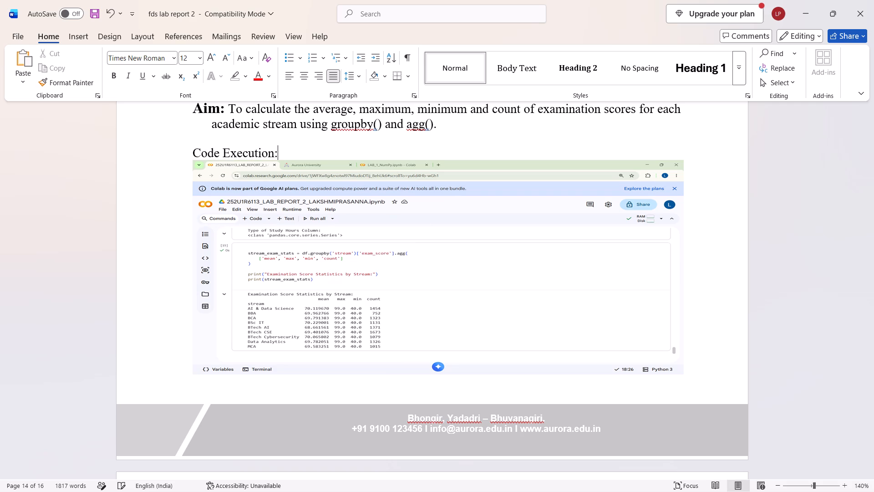
drag(292, 149, 226, 157)
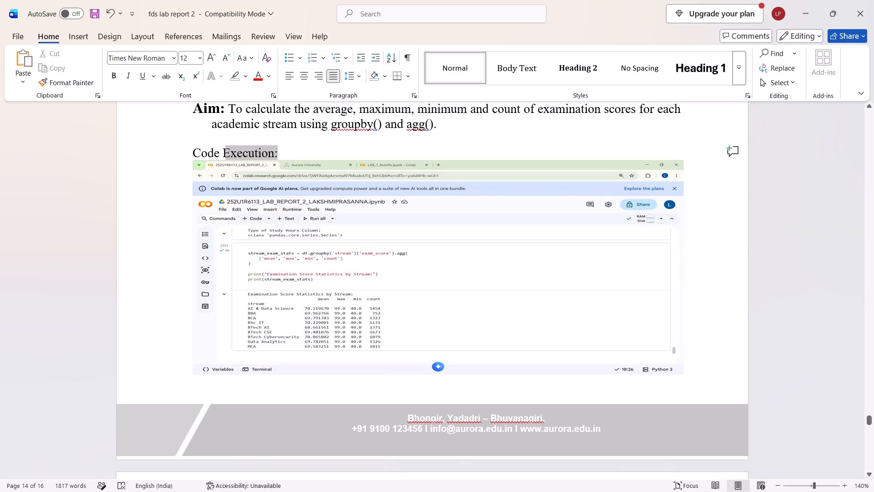
drag(226, 157, 199, 157)
click(207, 141)
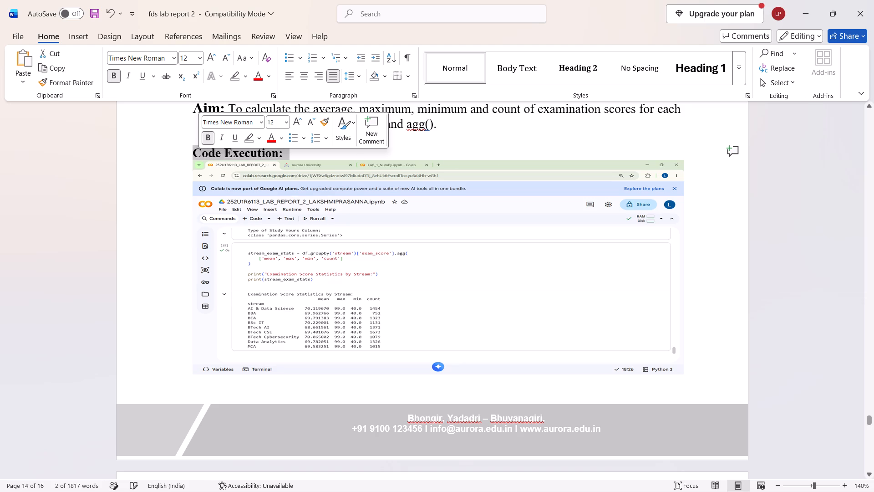
click(451, 149)
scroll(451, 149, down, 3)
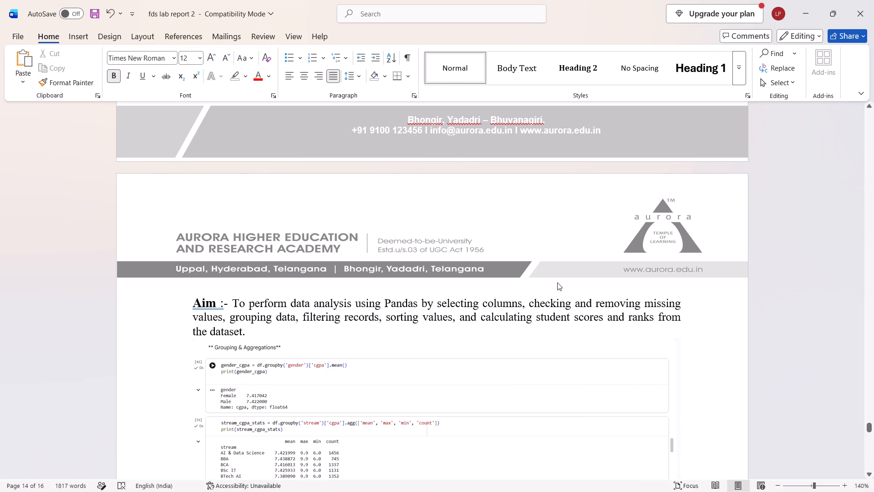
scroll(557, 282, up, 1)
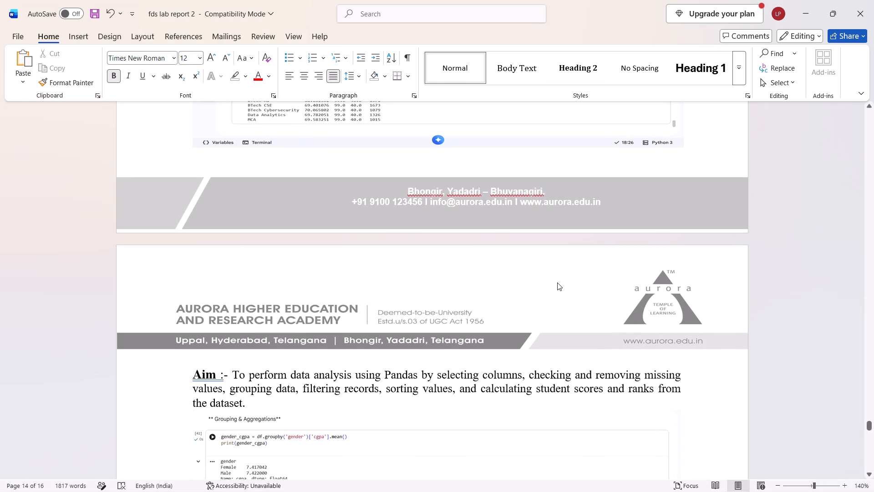
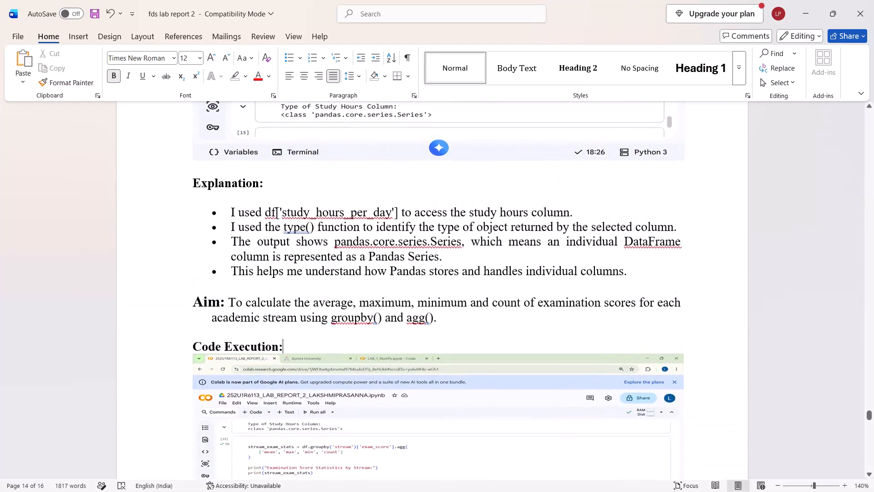
scroll(557, 282, down, 1)
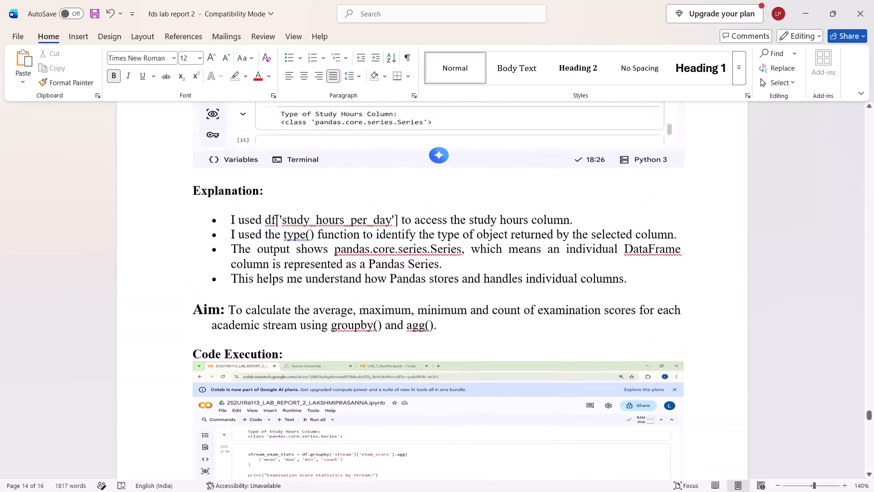
scroll(557, 282, down, 2)
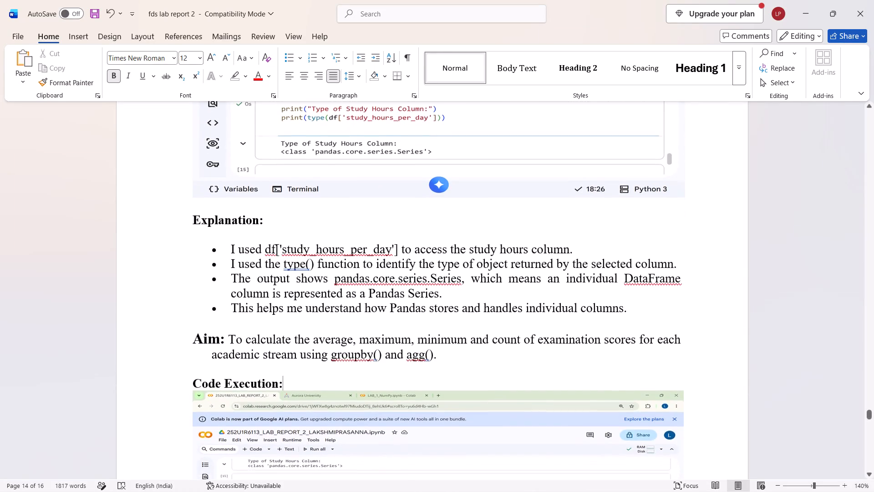
scroll(557, 282, down, 1)
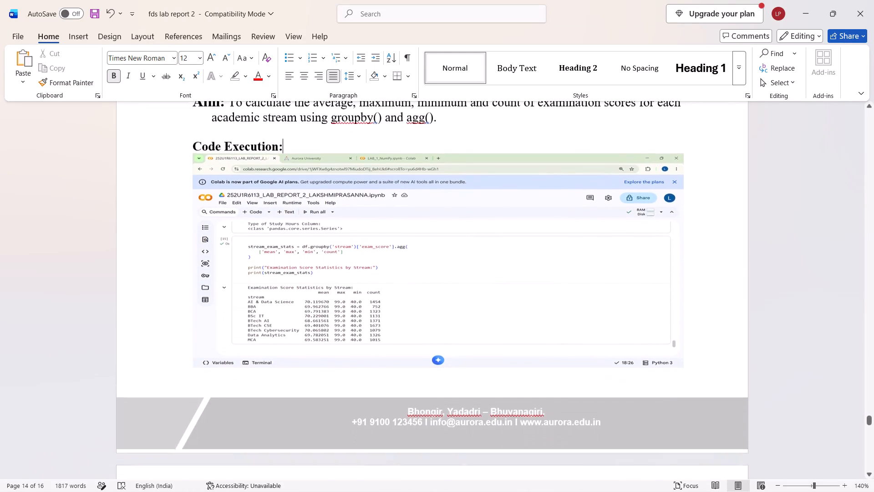
scroll(557, 282, down, 1)
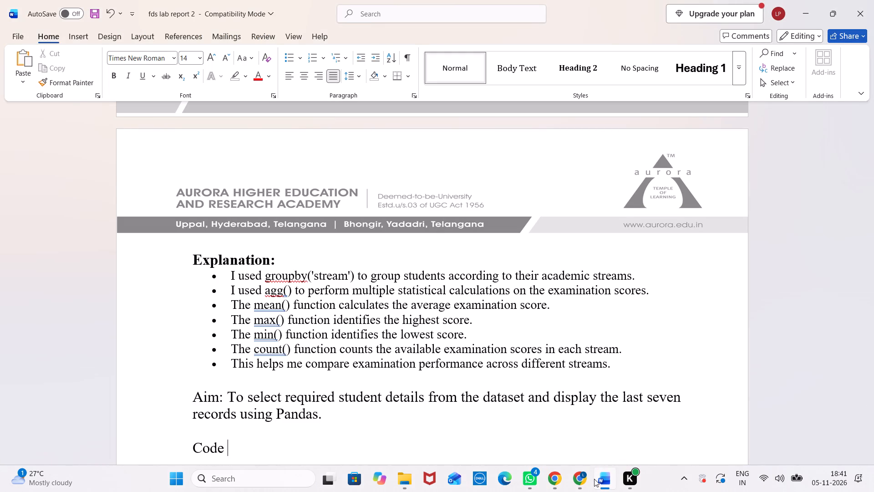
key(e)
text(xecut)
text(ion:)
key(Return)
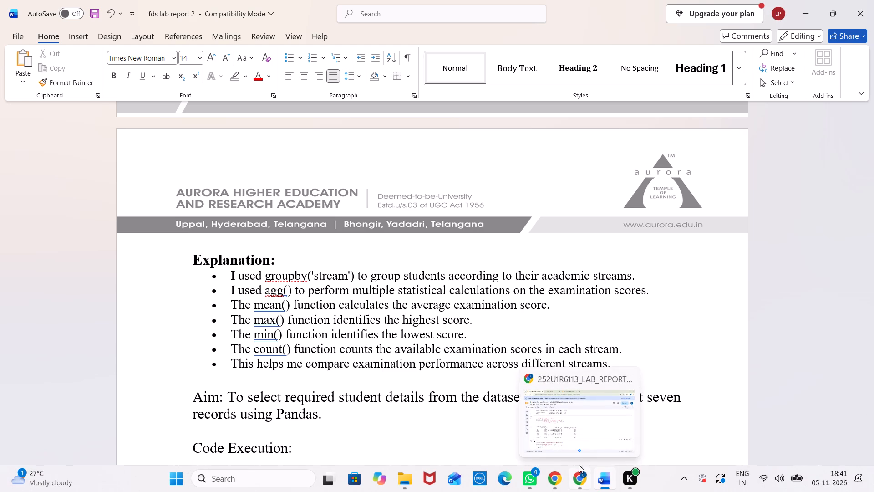
Capture a screenshot of the Colab "Selected Columns" cell with its full output and paste it below "Code Execution:" in the Word report.
click(585, 436)
scroll(586, 338, up, 1)
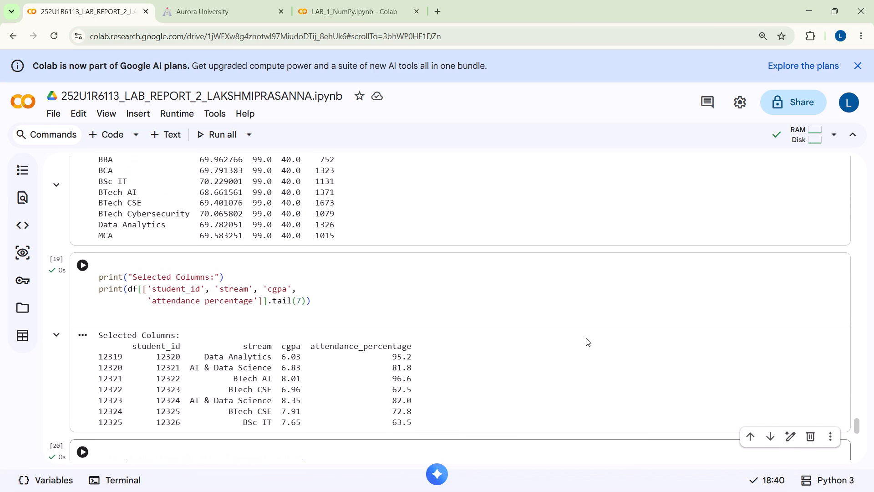
scroll(586, 338, up, 1)
key(ctrl+shift+equal)
key(ctrl+shift+equal)
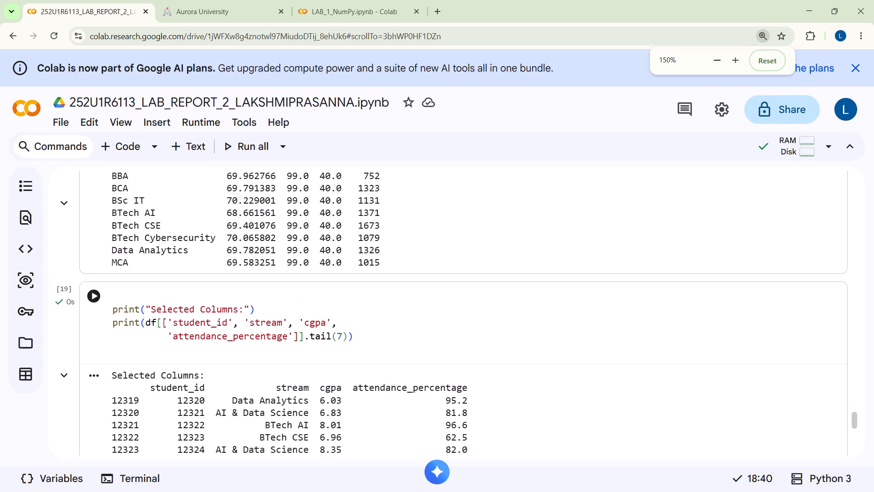
scroll(586, 338, down, 1)
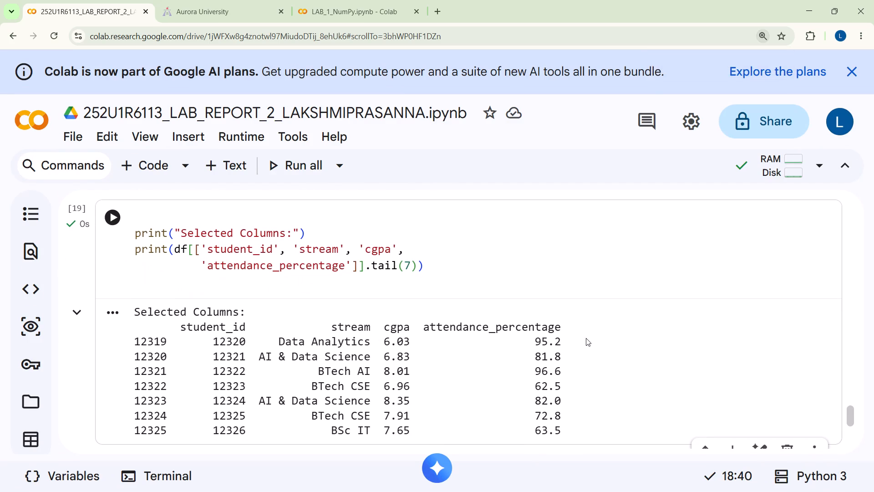
key(ctrl+shift+minus)
scroll(586, 338, up, 1)
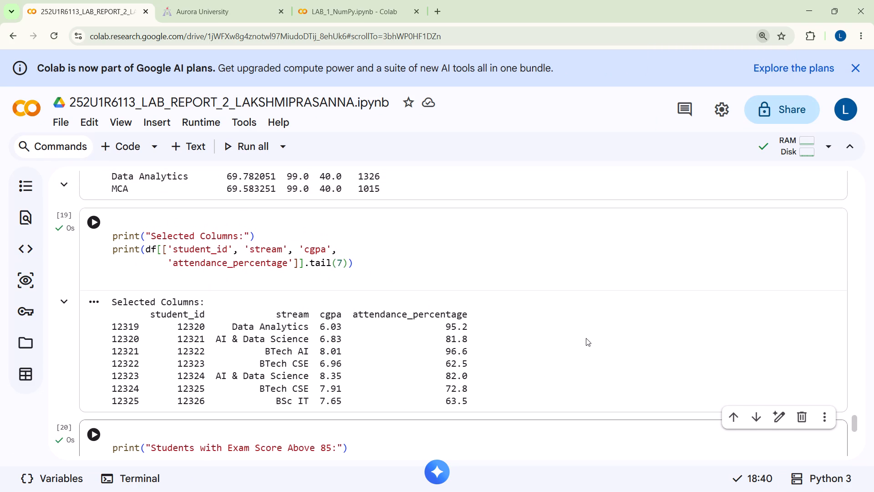
key(ctrl+shift+equal)
scroll(586, 338, down, 1)
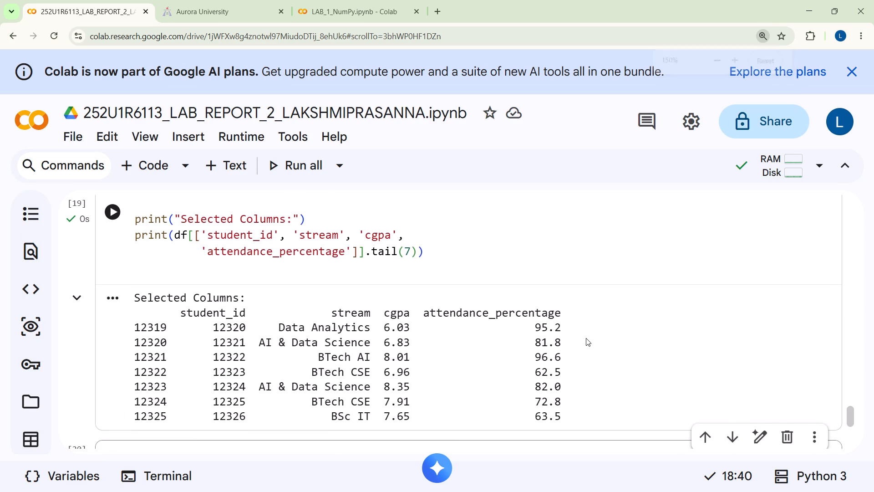
scroll(586, 338, down, 1)
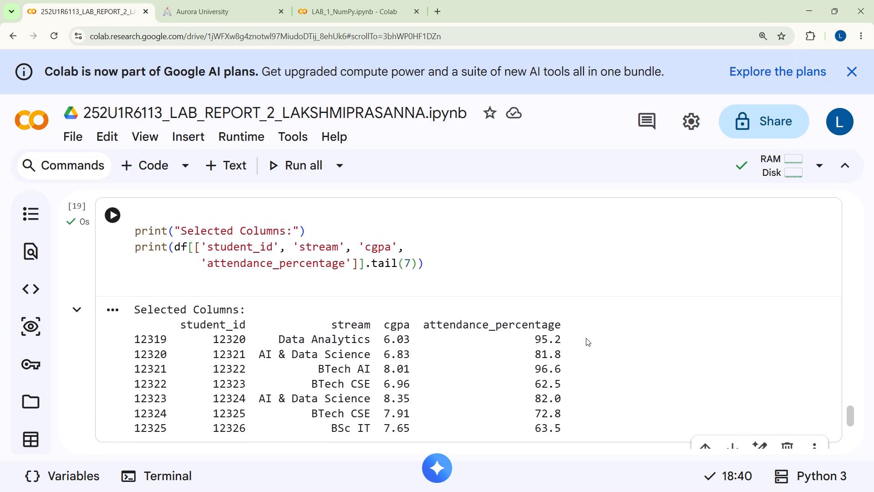
key(super+Print)
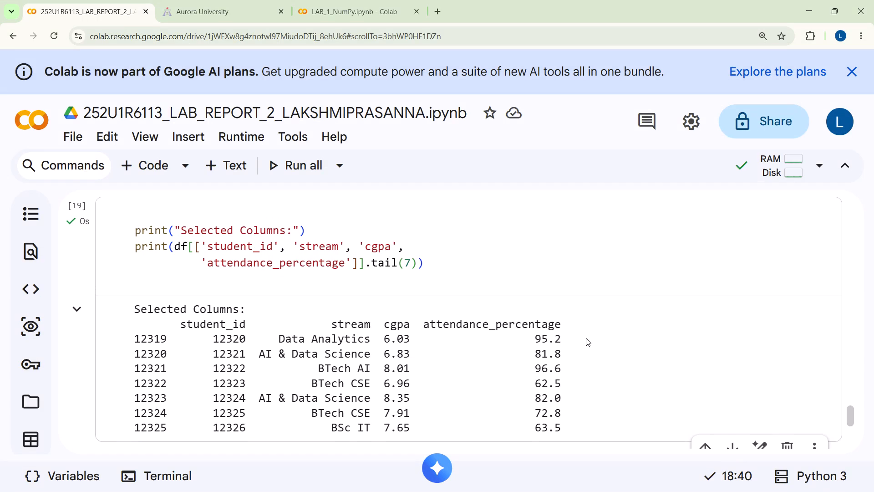
key(ctrl+c)
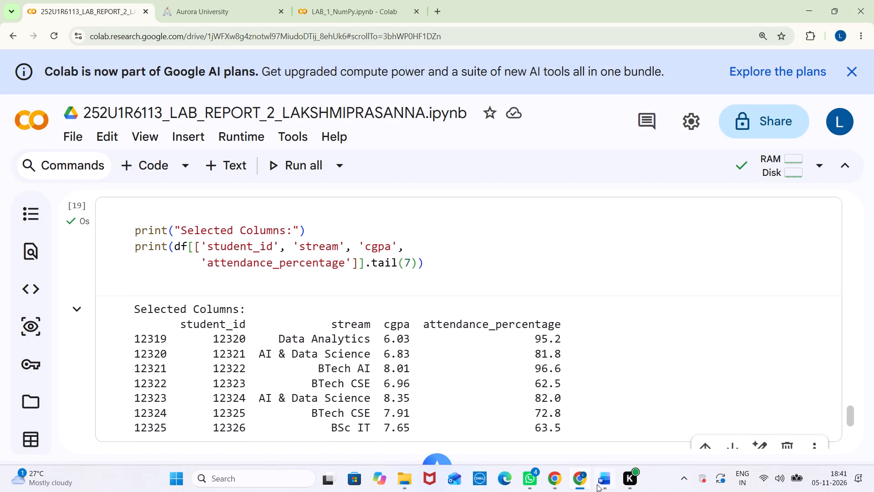
click(597, 484)
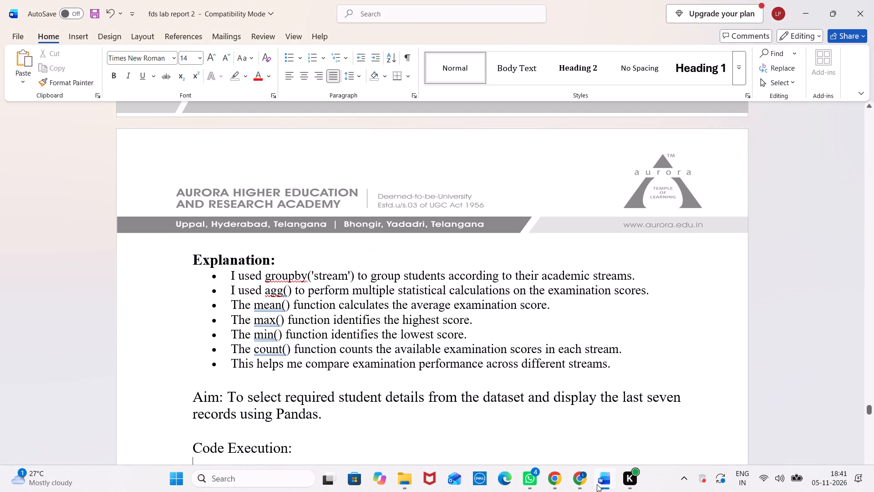
key(ctrl+v)
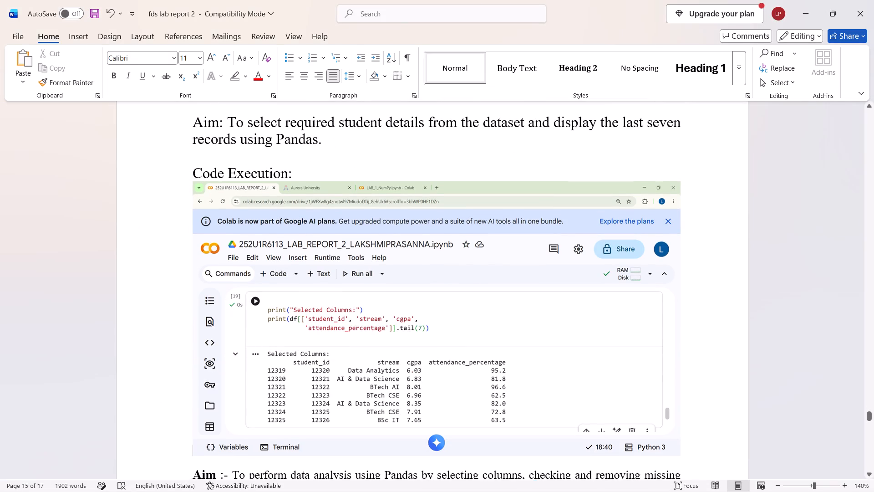
Make the "Code Execution:" and "Aim:" labels of the column selection experiment bold.
drag(298, 177, 186, 174)
click(195, 154)
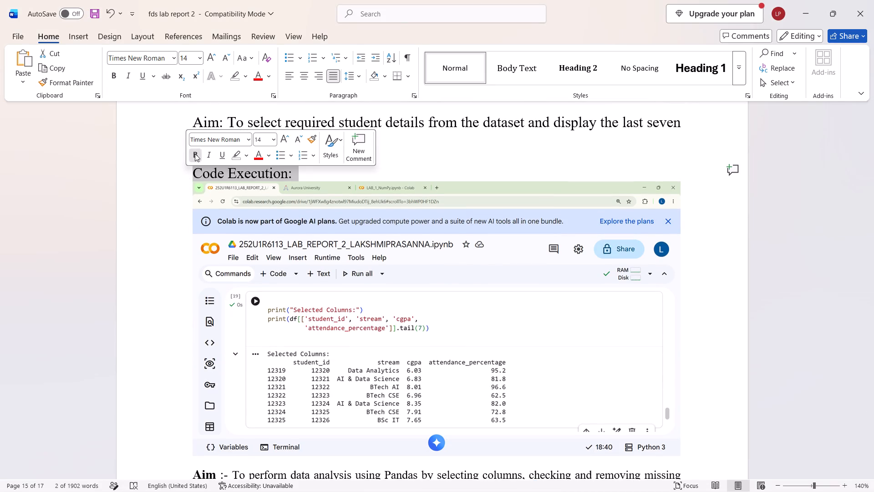
click(379, 173)
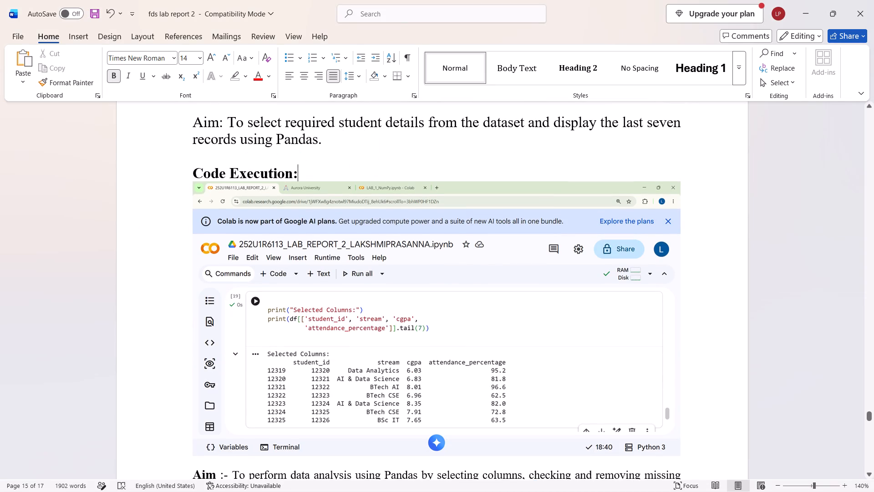
drag(226, 124, 192, 117)
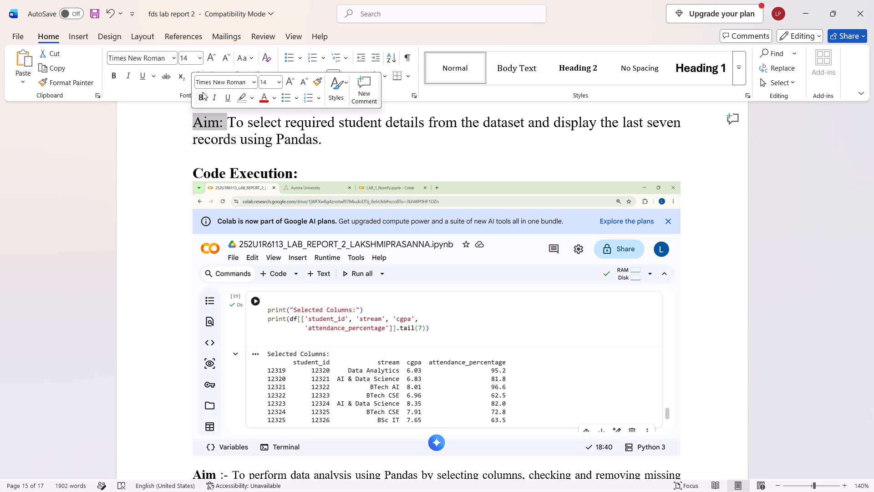
click(203, 92)
click(330, 178)
Resize the pasted Colab screenshot to a smaller height while stretching its width across the full text area.
scroll(330, 178, down, 1)
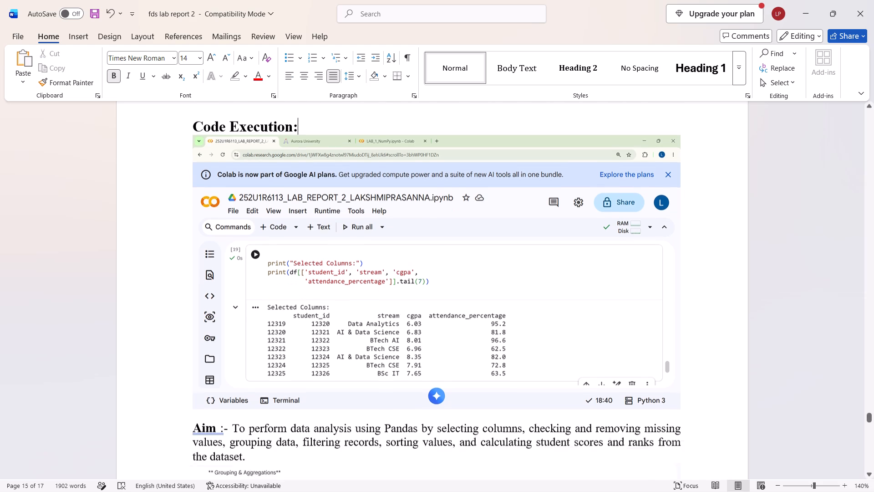
scroll(330, 178, down, 1)
click(330, 178)
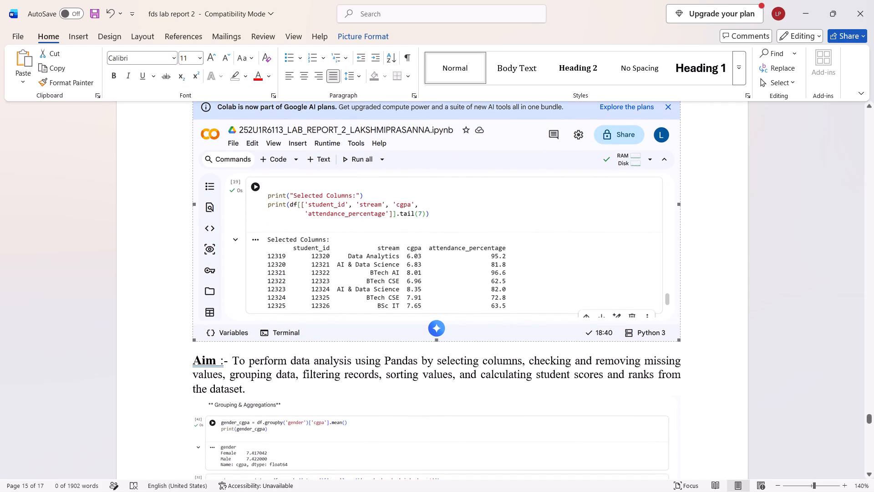
drag(678, 339, 578, 315)
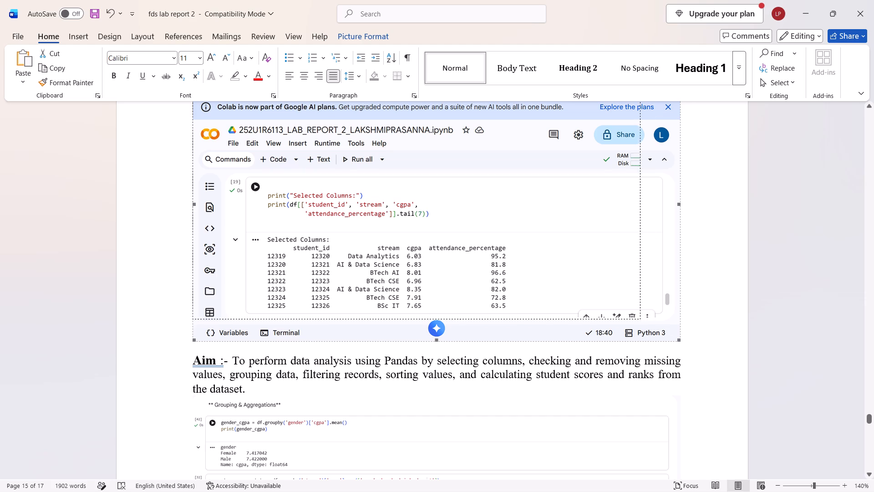
drag(578, 315, 538, 295)
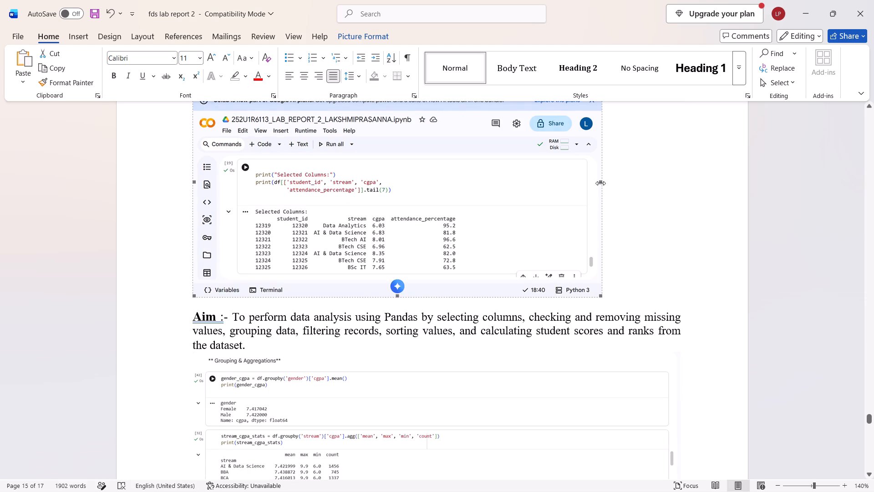
drag(600, 183, 653, 190)
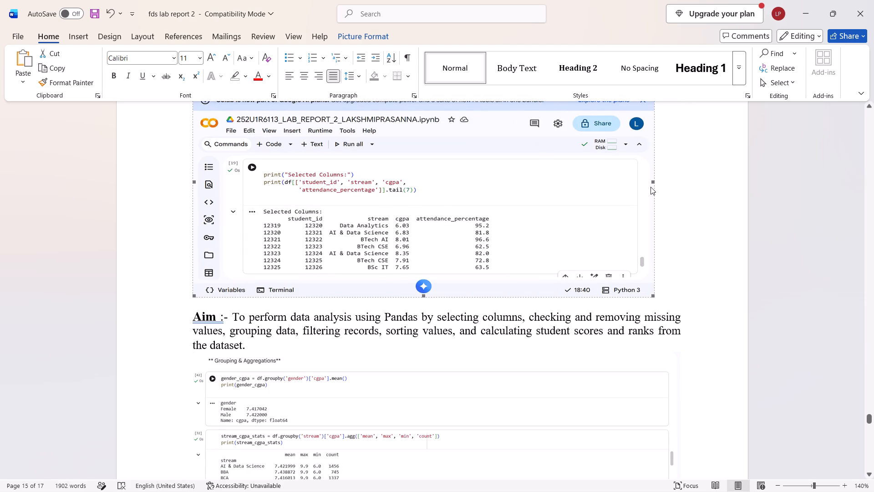
drag(654, 183, 668, 185)
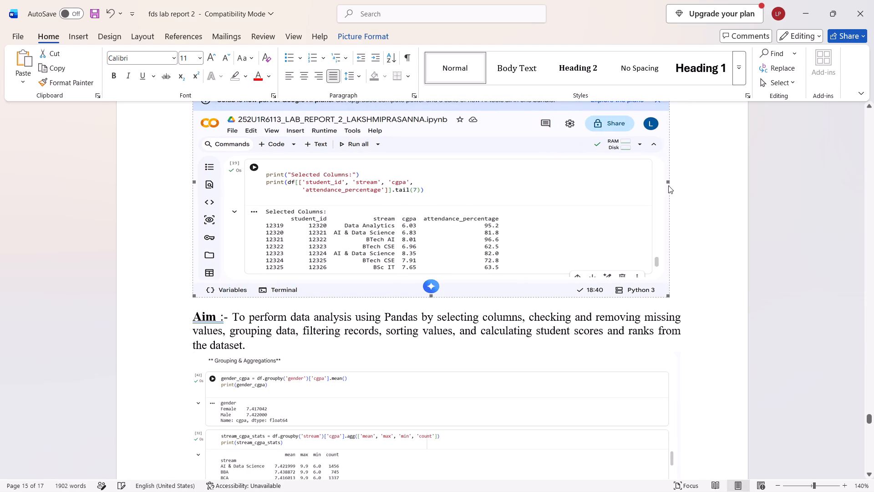
drag(667, 181, 675, 183)
drag(675, 183, 682, 184)
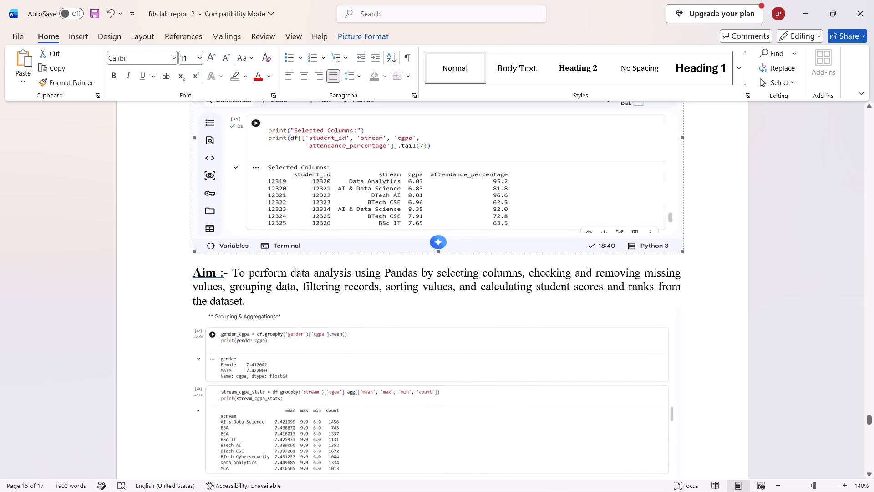
Add two new lines below the resized Colab screenshot.
click(695, 254)
key(Return)
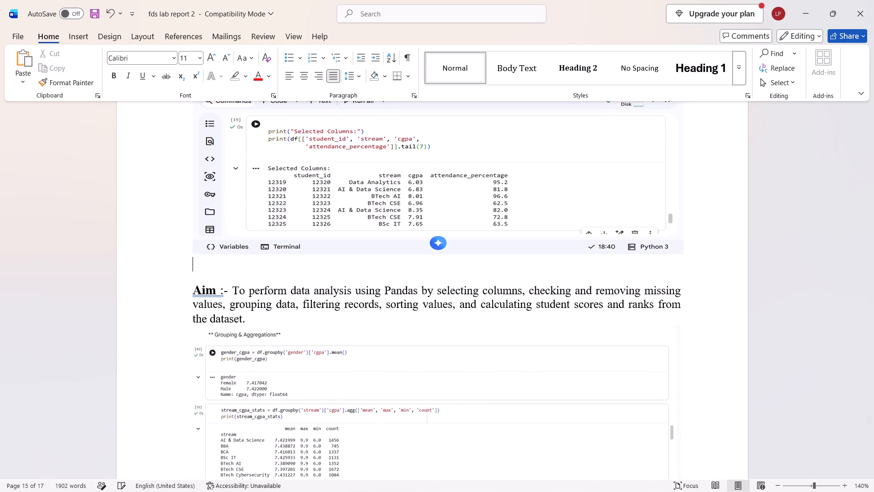
key(Return)
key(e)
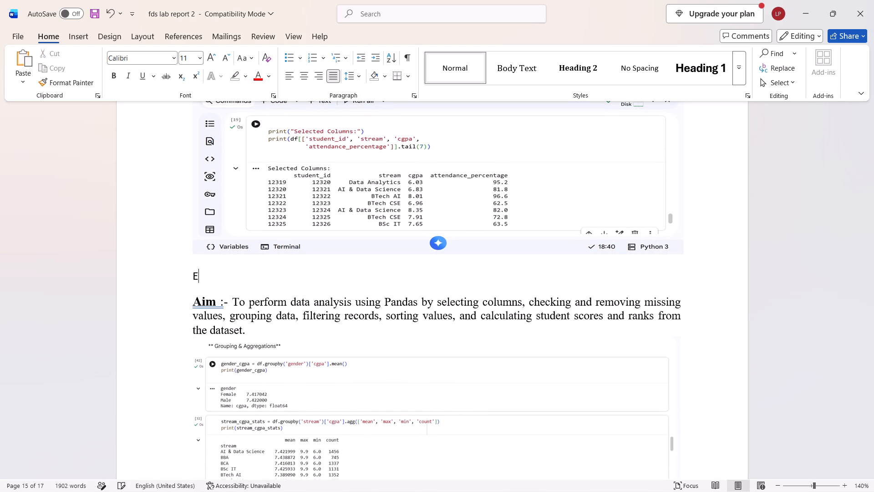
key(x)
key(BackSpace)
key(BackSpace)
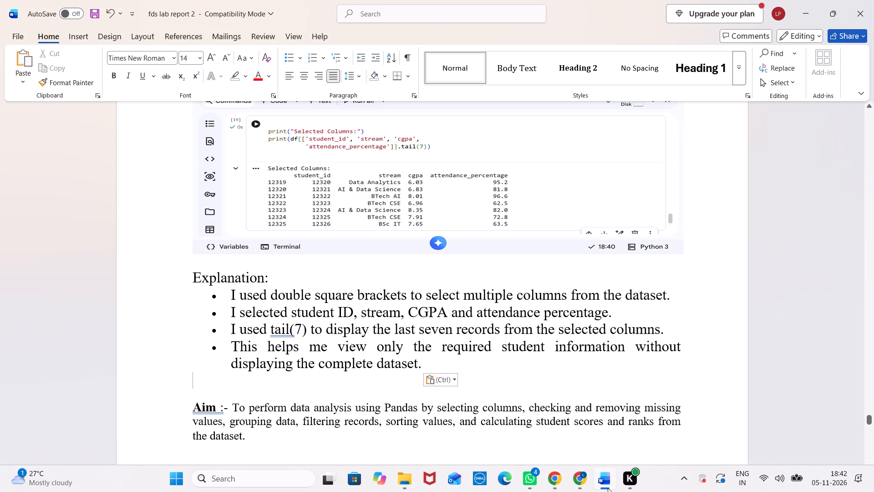
Make the pasted "Explanation:" heading bold.
drag(270, 275, 222, 275)
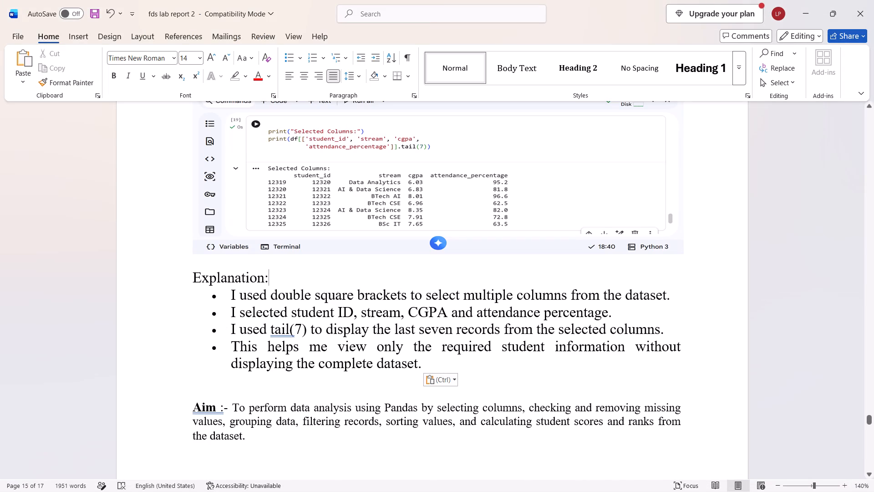
drag(222, 275, 192, 272)
click(199, 255)
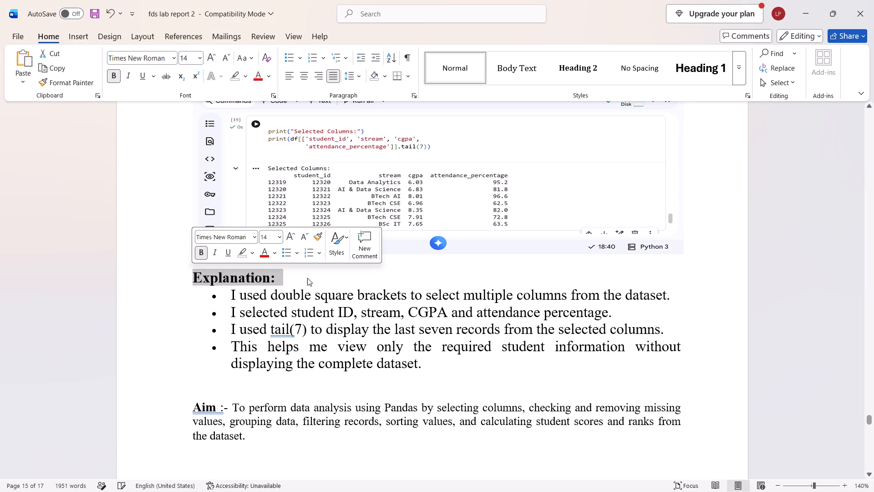
click(313, 279)
Set the font size of the column selection explanation bullets to 12.
drag(428, 361, 229, 297)
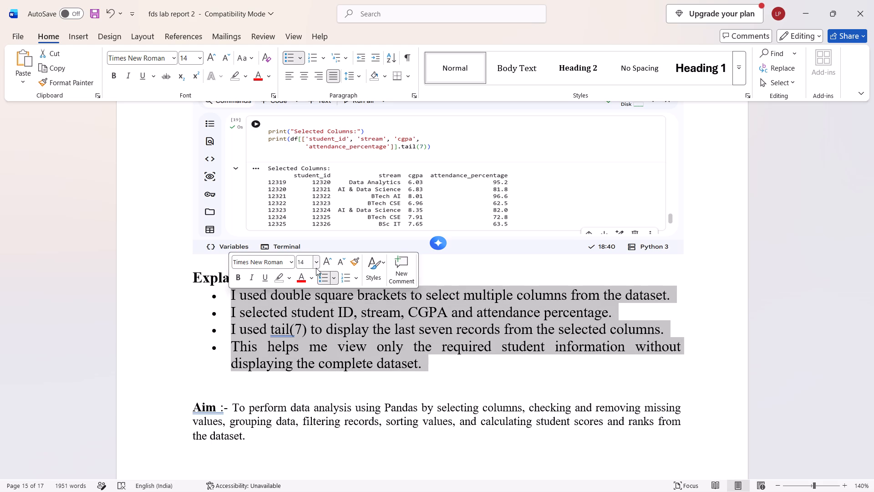
click(316, 261)
click(304, 329)
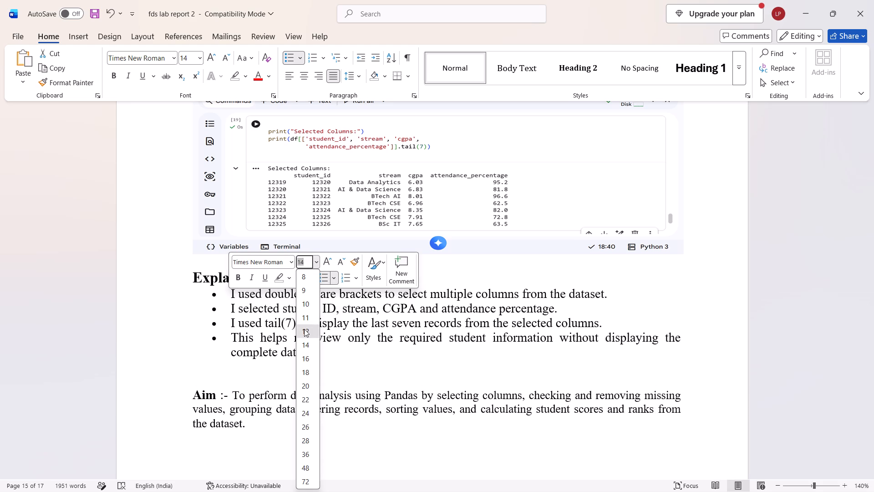
click(366, 364)
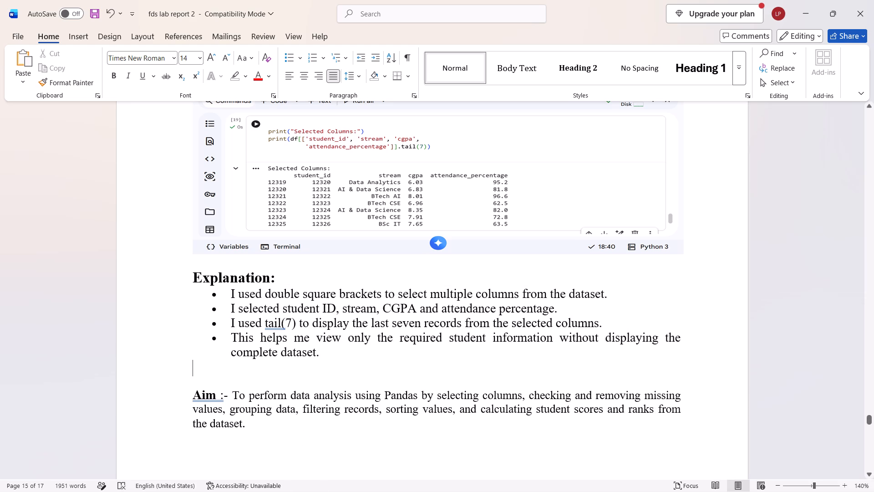
Add a blank line below the column selection explanation bullets.
key(Return)
Delete the old report content from "Aim :- To perform data analysis using Pandas" through the final ranking explanation, keeping the Google colab link heading.
scroll(356, 379, down, 3)
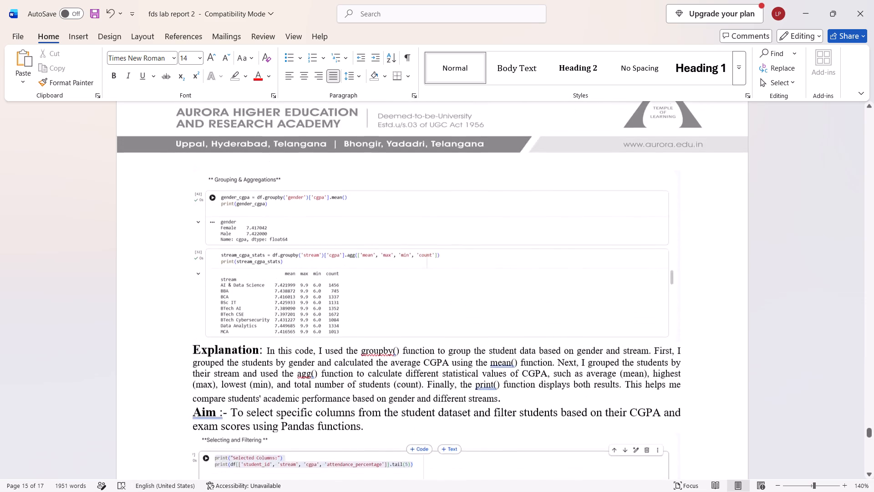
scroll(356, 379, down, 5)
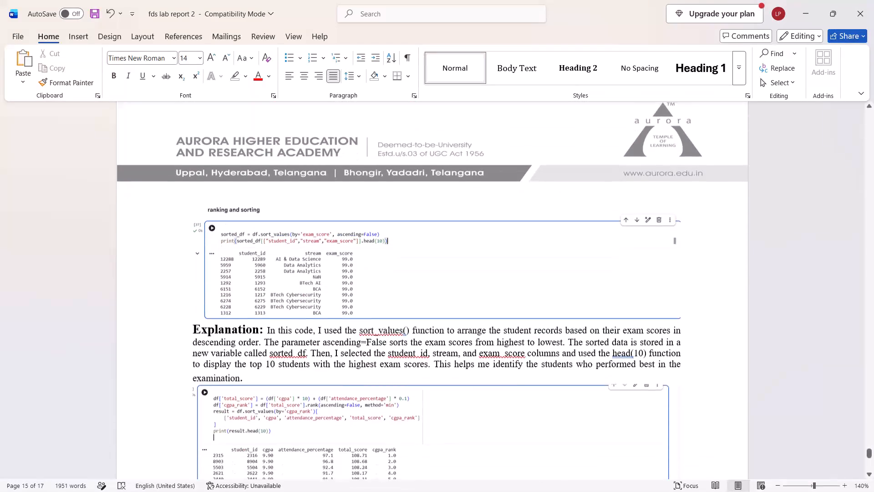
scroll(356, 379, down, 3)
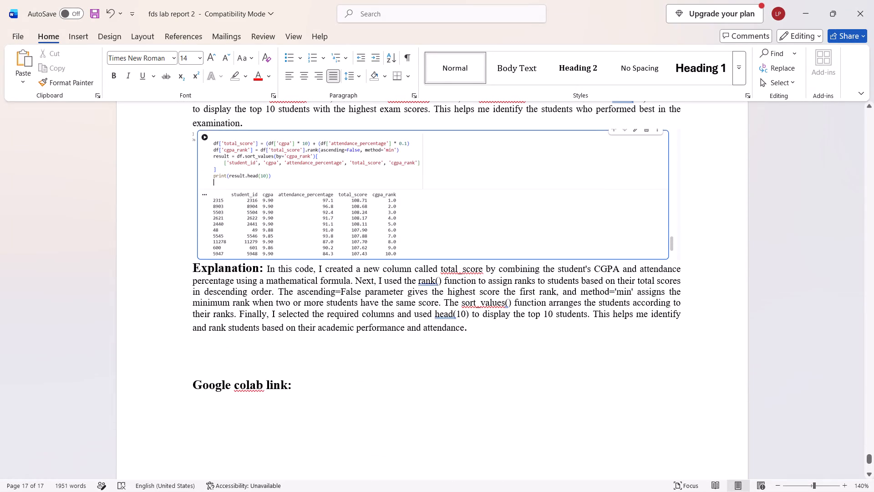
drag(473, 332, 223, 78)
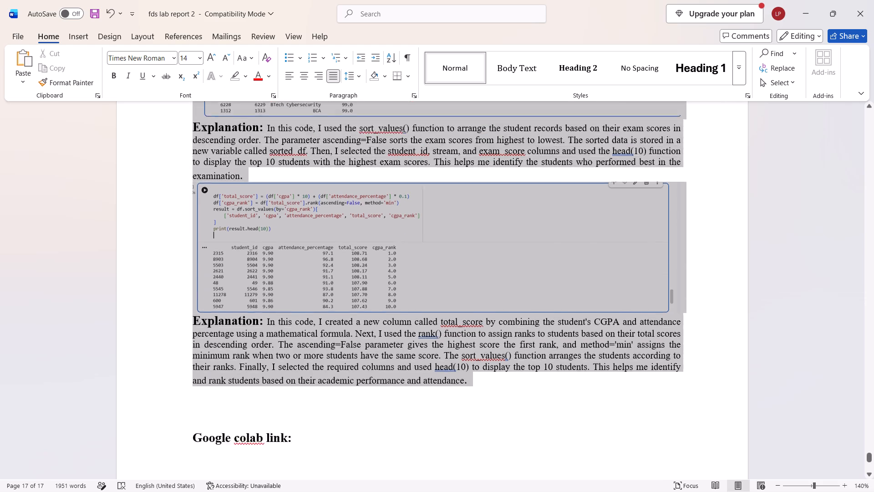
drag(223, 78, 203, 129)
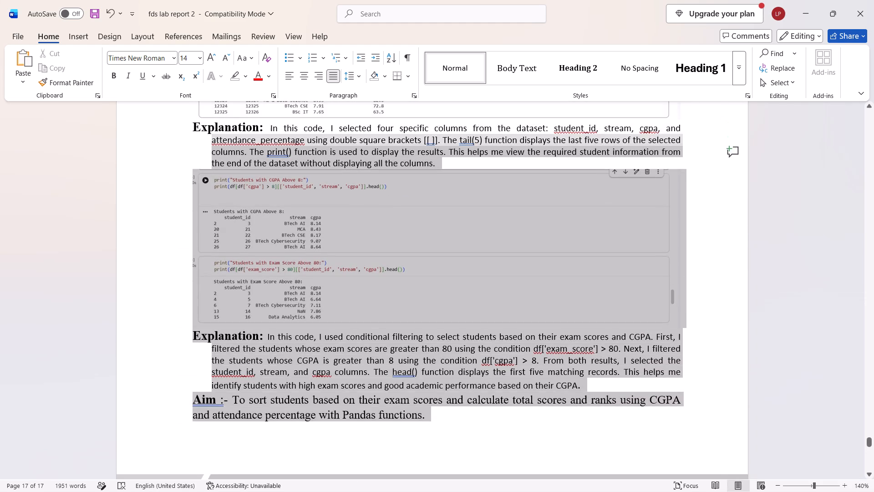
drag(203, 129, 189, 62)
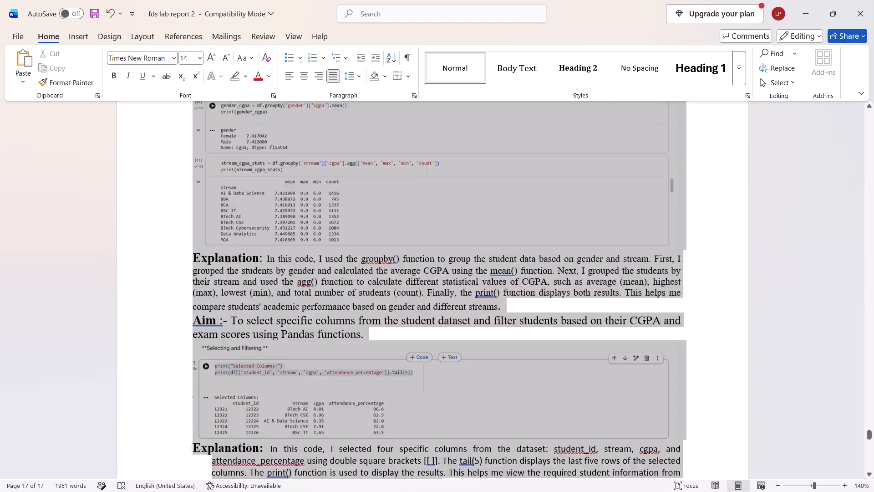
drag(189, 62, 188, 301)
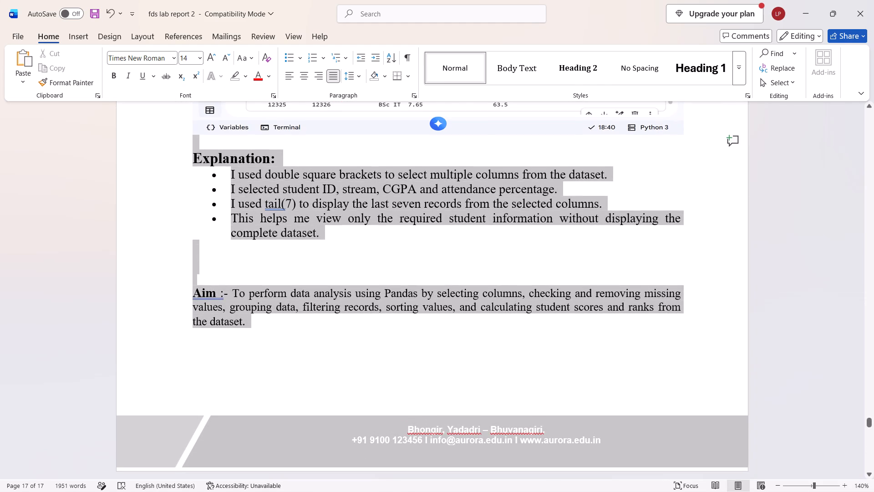
drag(188, 301, 292, 451)
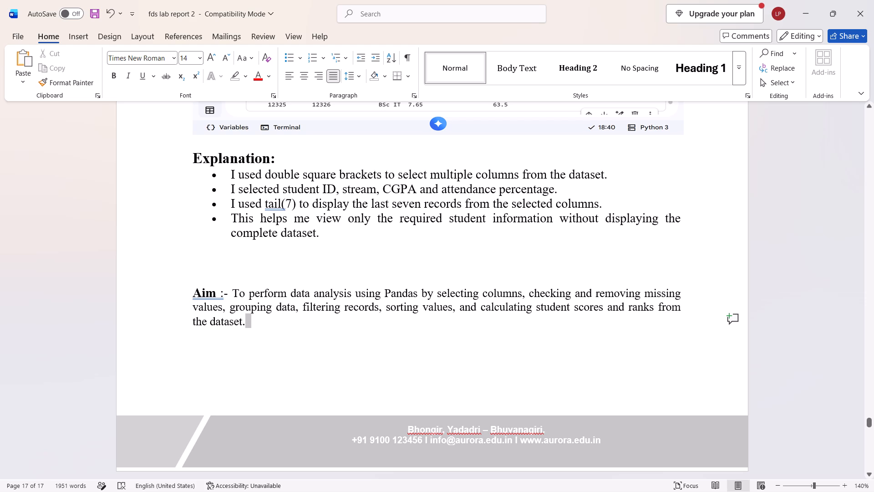
drag(292, 451, 193, 294)
key(BackSpace)
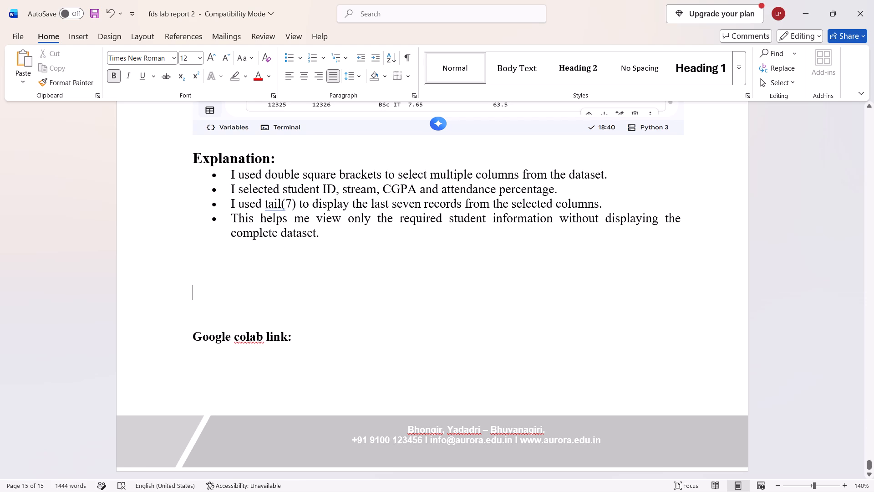
Set the font size of the column selection experiment's Aim sentence to 12, leaving out the "Aim:" label.
scroll(263, 313, up, 1)
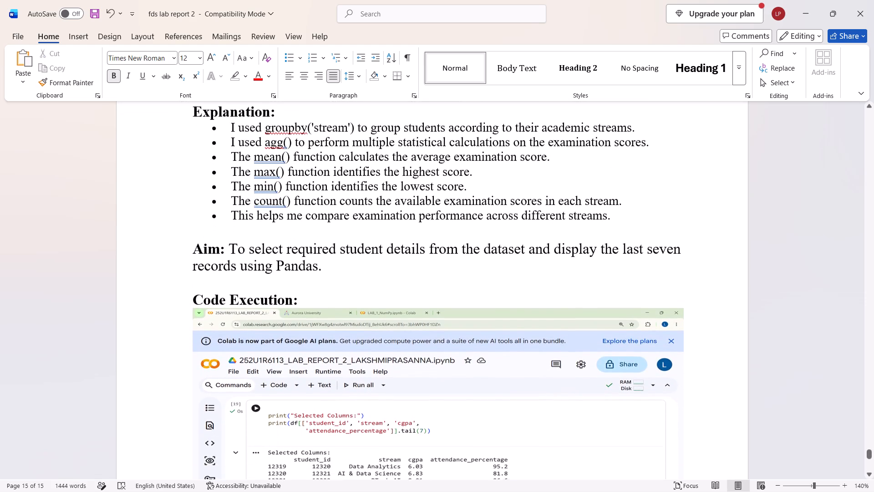
drag(323, 249, 254, 262)
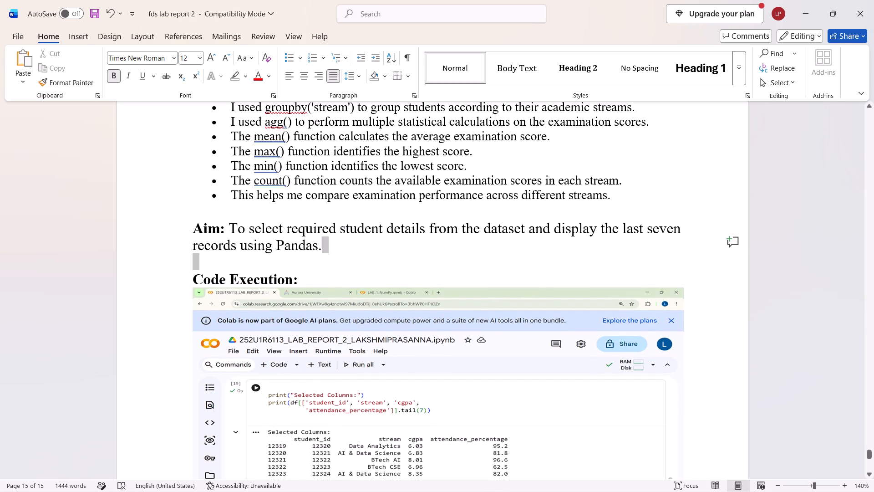
drag(254, 262, 226, 231)
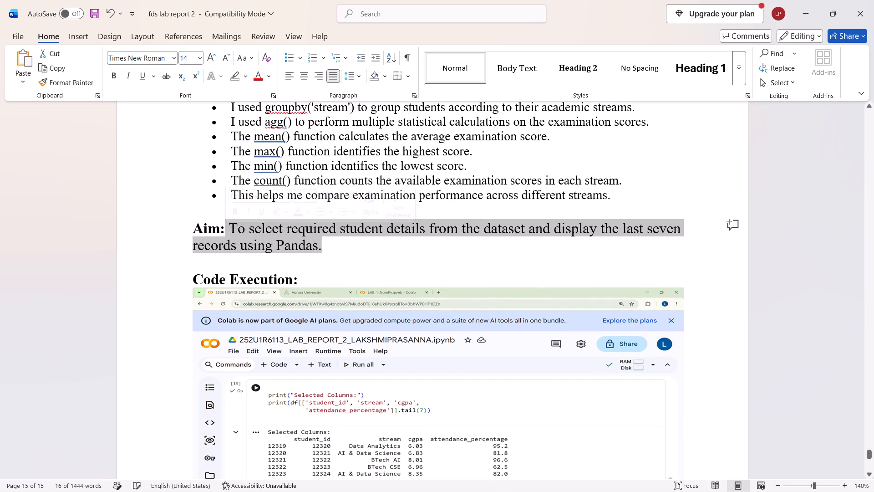
click(200, 59)
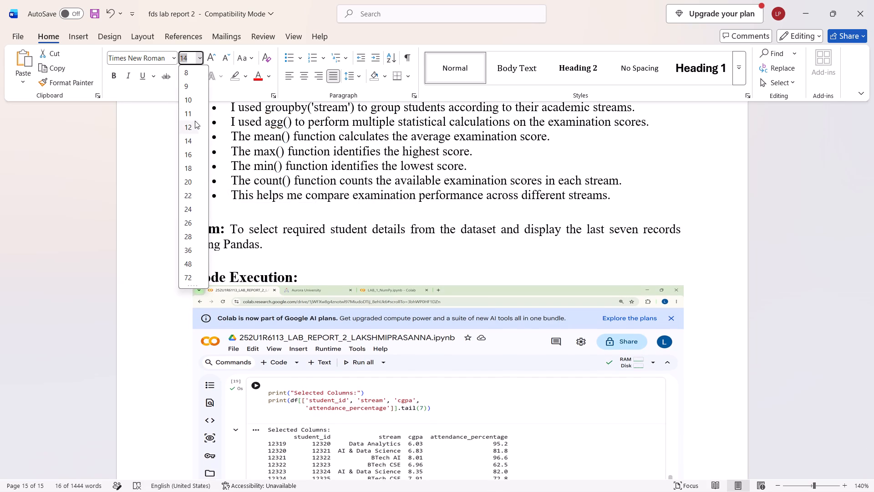
click(192, 128)
click(400, 245)
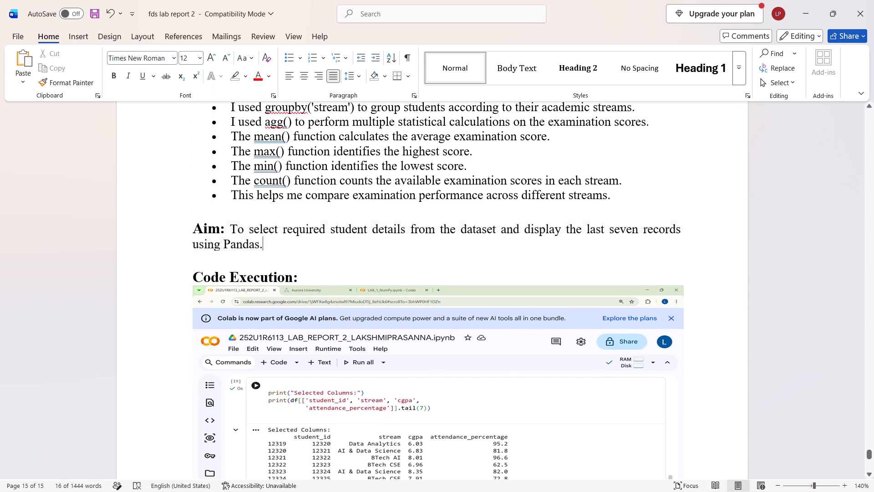
Insert nine blank lines between the column selection explanation and the Google colab link heading, pushing the heading onto a new page.
scroll(400, 245, down, 4)
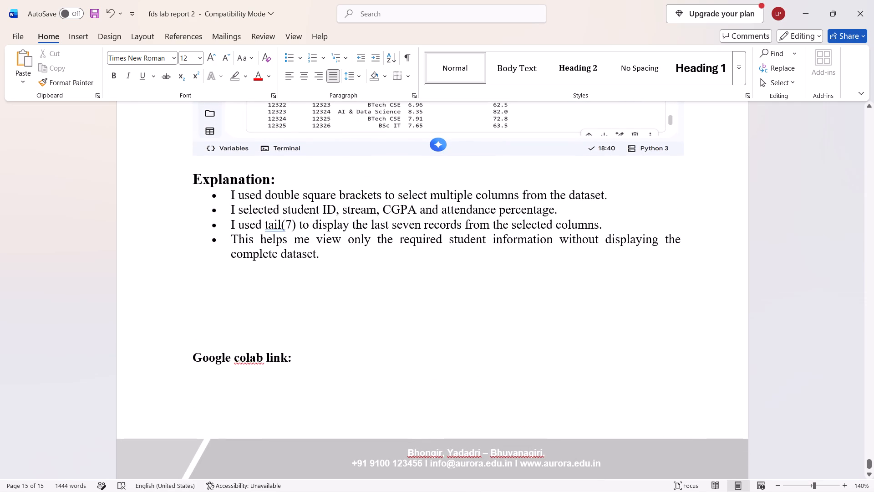
scroll(295, 310, up, 1)
click(251, 353)
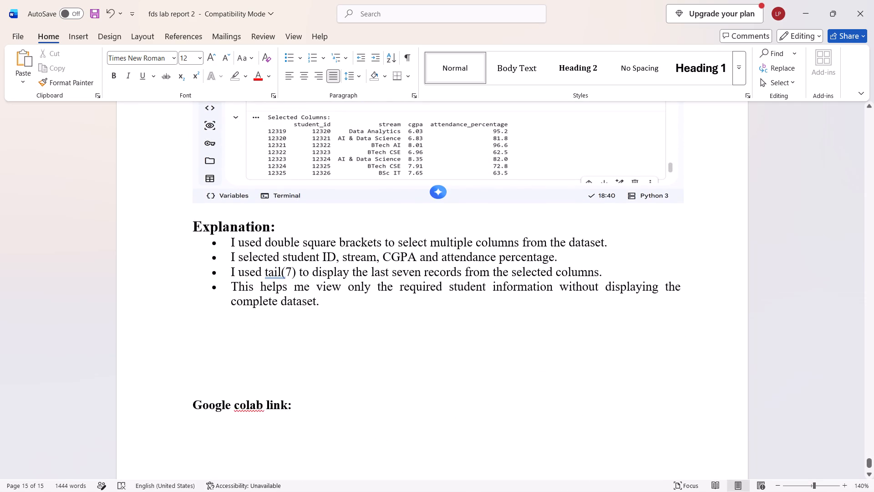
key(Return)
key(Return)
key(Return)
key(Return)
key(Return)
key(Return)
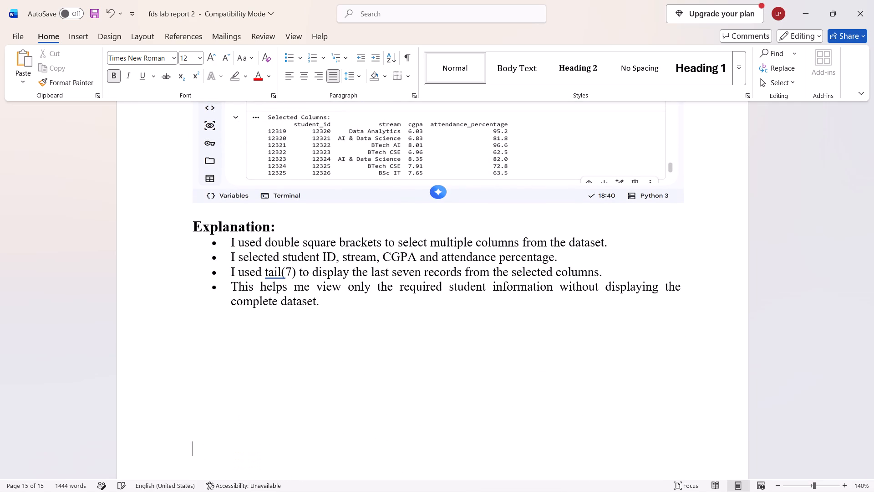
key(Return)
key(Return)
key(Return)
Add a blank line between the groupby explanation bullets and the column selection Aim.
scroll(251, 353, up, 1)
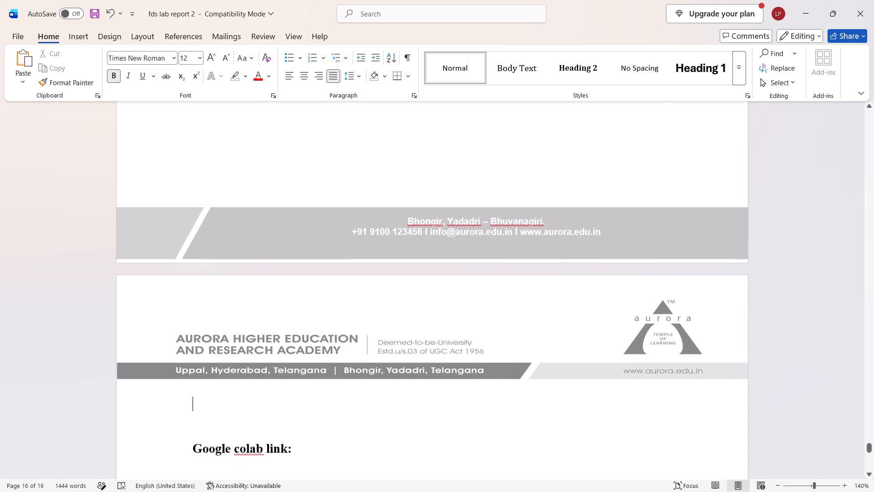
scroll(251, 353, up, 1)
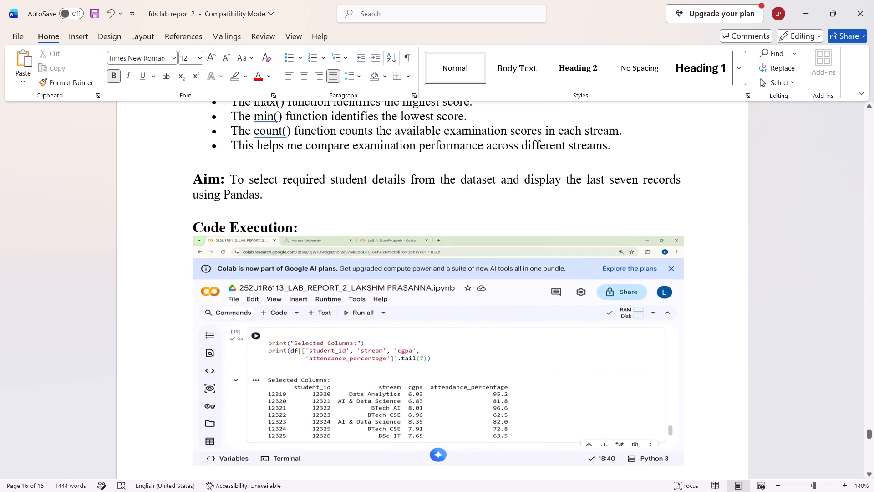
click(456, 348)
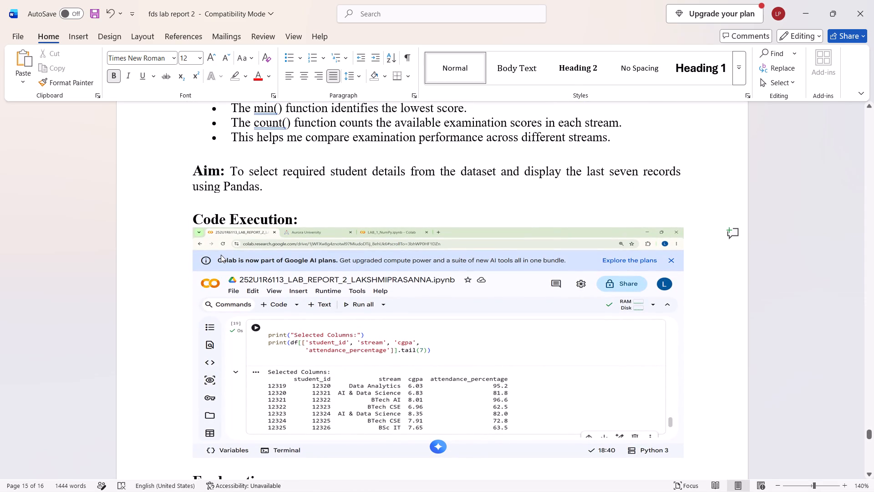
ctrl+scroll(221, 255, up, 1)
scroll(221, 255, up, 1)
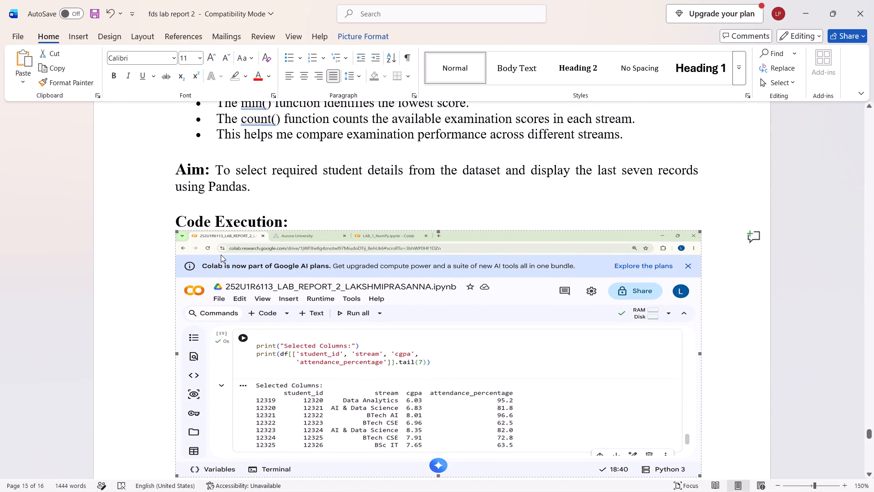
scroll(221, 255, up, 1)
click(206, 323)
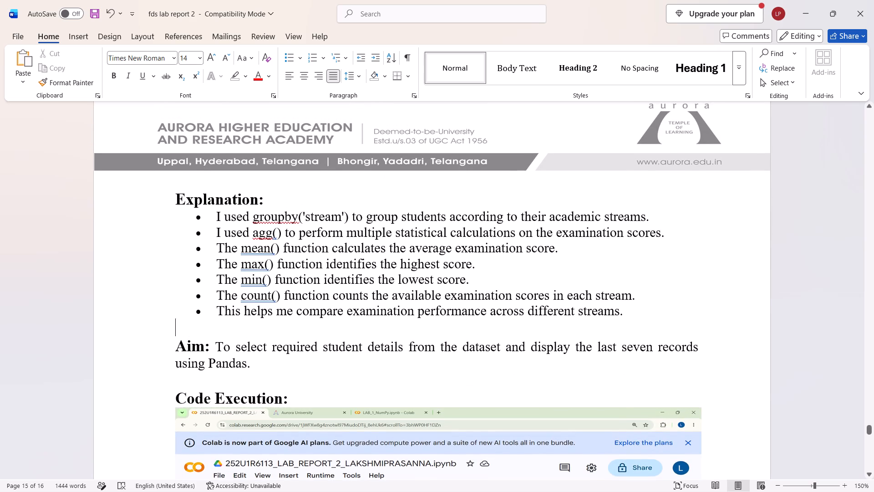
key(Return)
Add a blank line between the column selection Colab screenshot and its Explanation heading.
scroll(206, 323, down, 4)
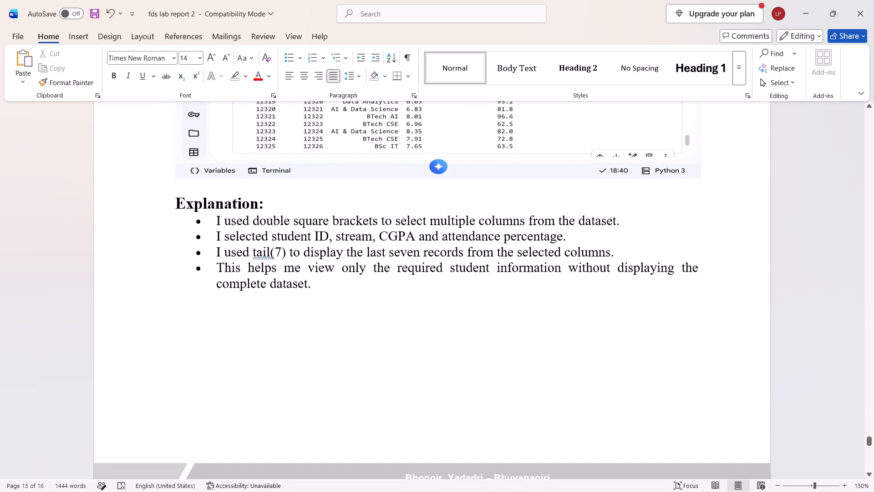
click(205, 183)
key(Return)
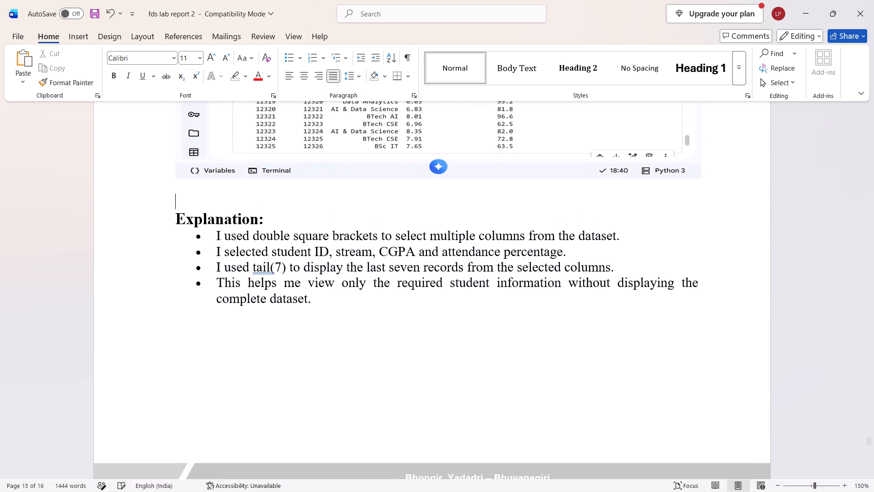
key(Return)
key(BackSpace)
scroll(205, 183, down, 1)
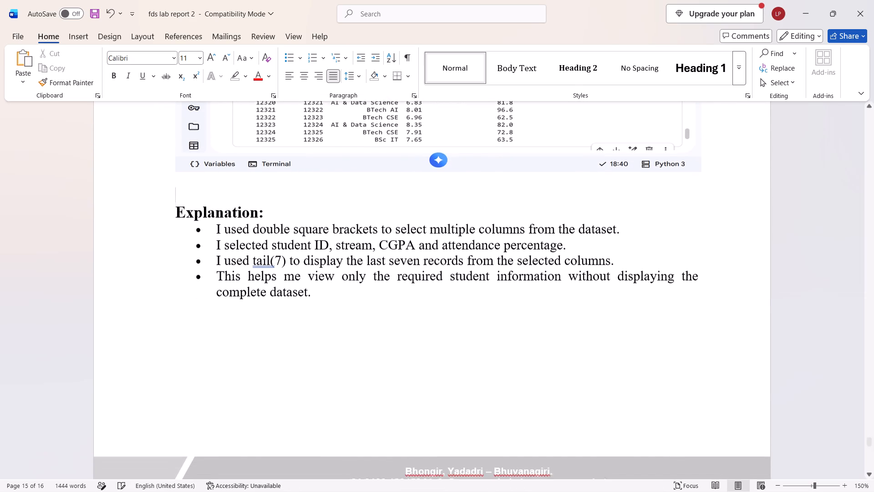
scroll(205, 183, down, 3)
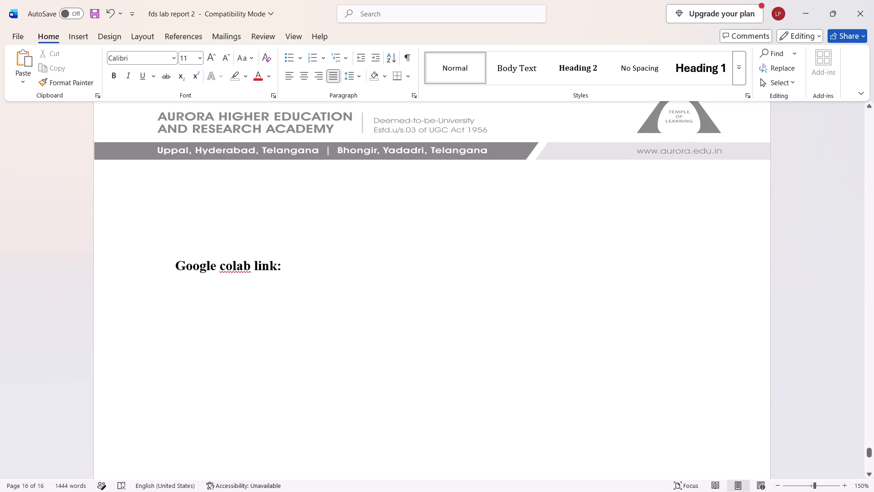
click(189, 193)
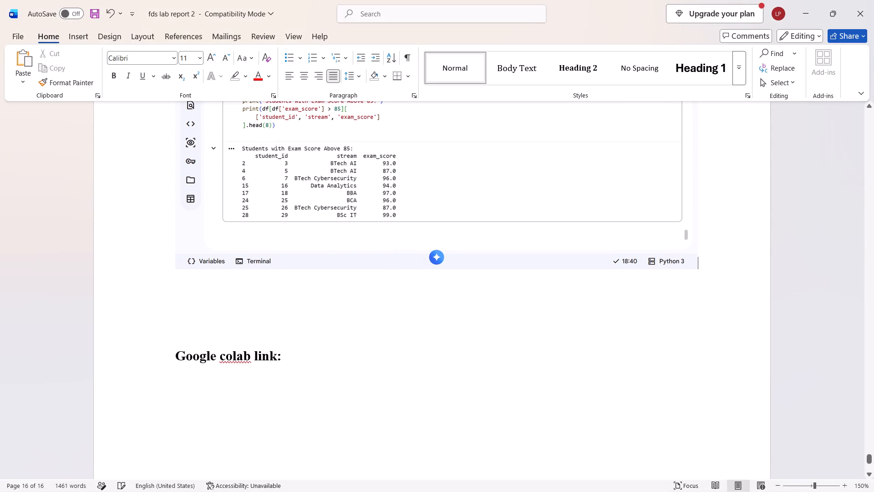
key(Return)
key(Return)
key(ctrl+v)
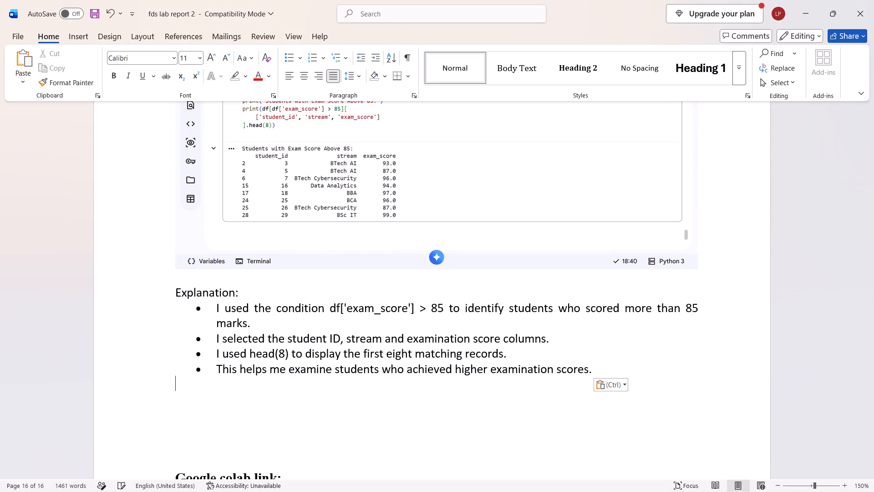
Make the pasted Explanation heading bold and set its size to 14 pt.
drag(243, 294, 188, 296)
click(195, 277)
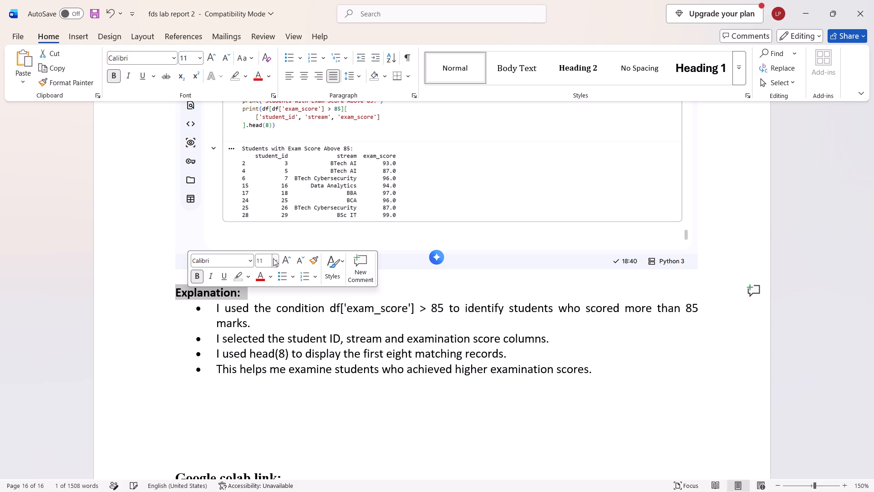
click(276, 260)
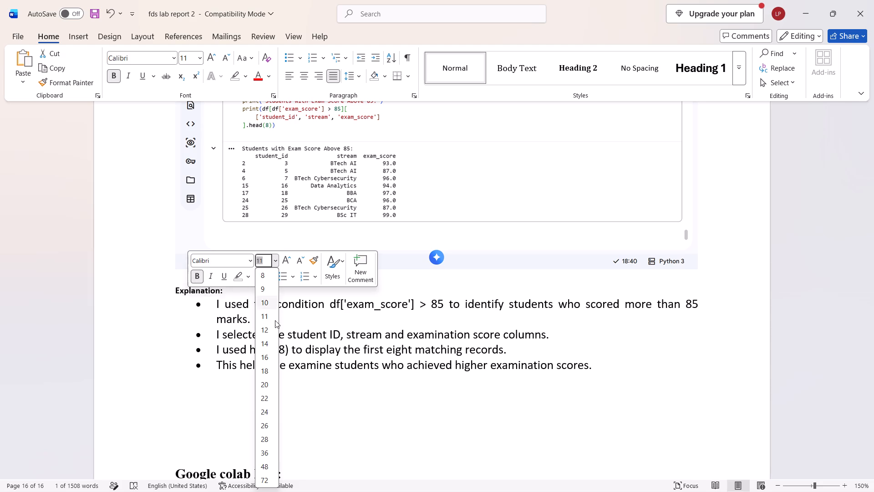
click(270, 343)
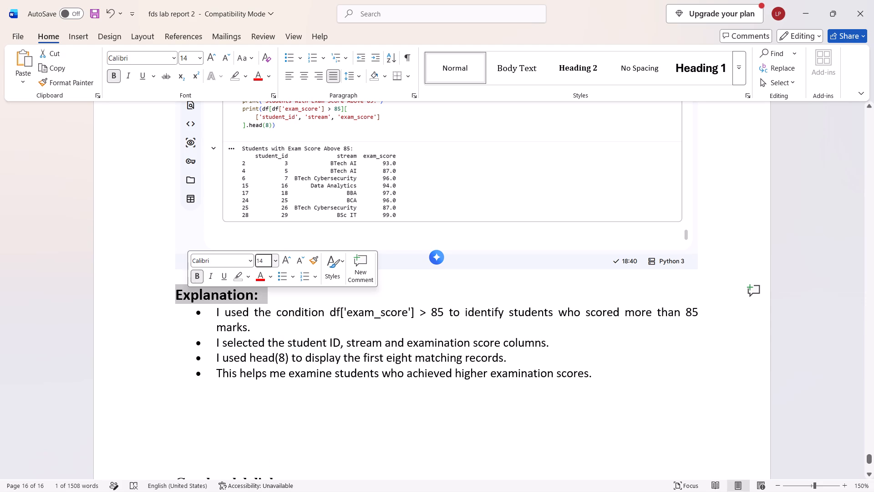
Format the four exam score Explanation bullets in Times New Roman at 12 pt.
drag(607, 381, 218, 313)
click(280, 278)
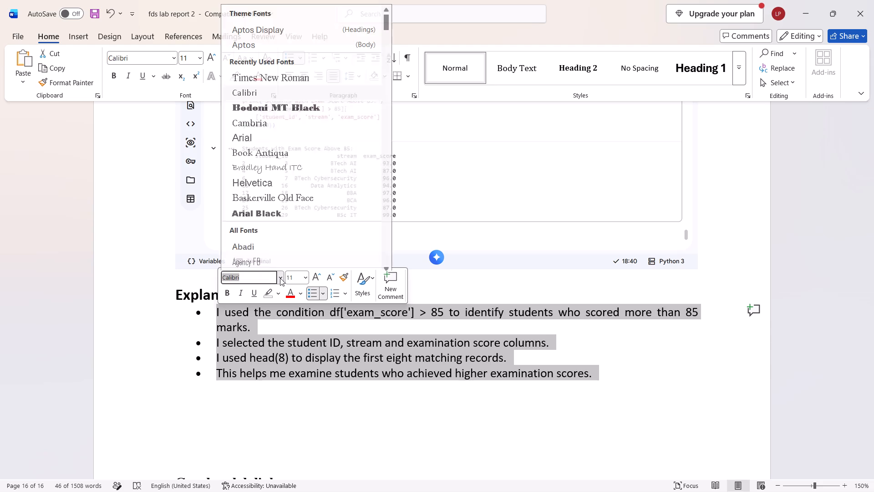
click(300, 72)
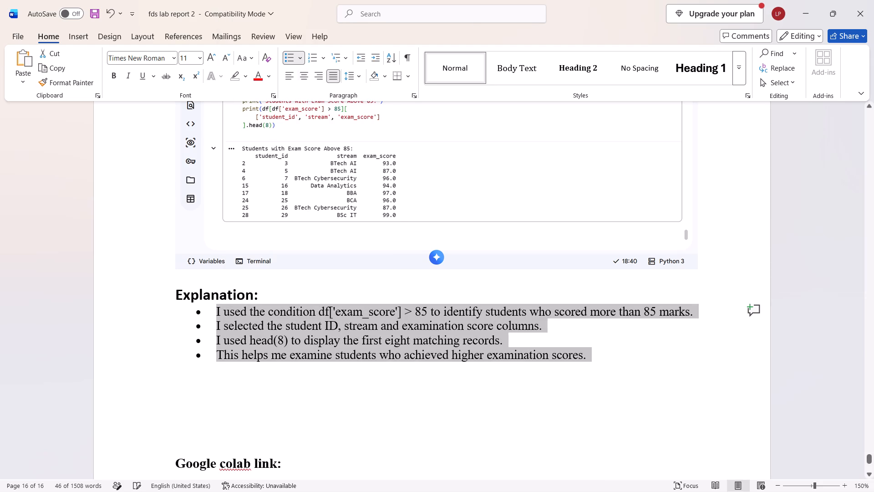
drag(196, 59, 184, 131)
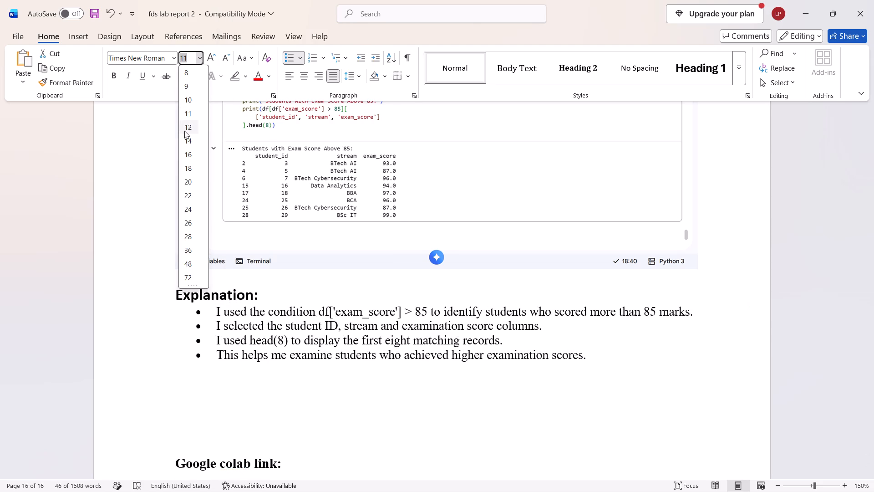
drag(184, 131, 185, 130)
click(185, 130)
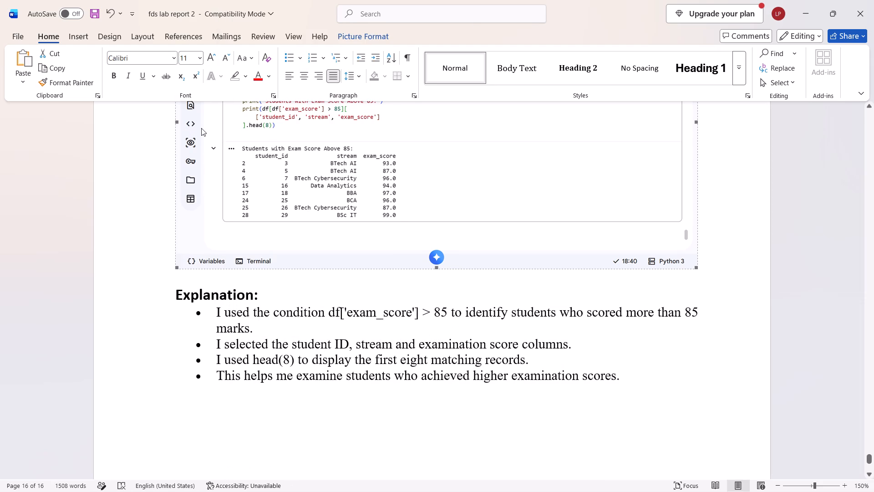
click(353, 394)
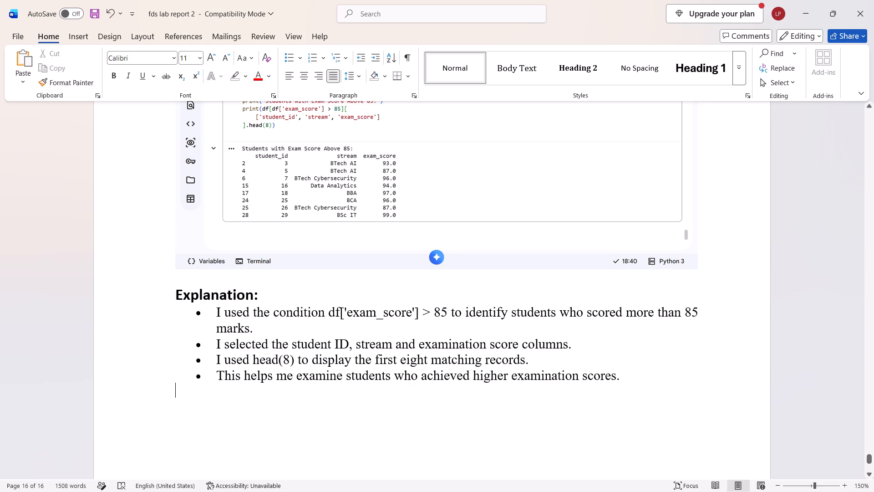
Change the font of the exam score Explanation heading to Times New Roman.
scroll(555, 341, up, 2)
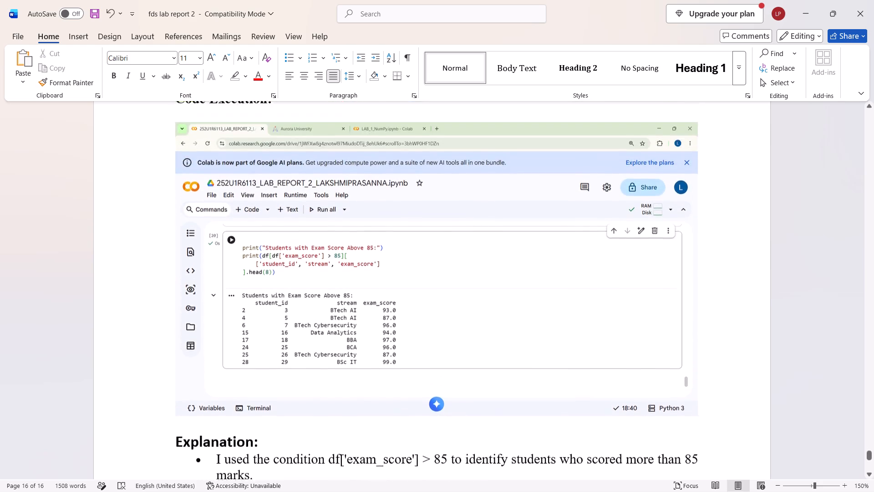
scroll(555, 341, up, 1)
scroll(555, 341, down, 3)
ctrl+scroll(555, 341, down, 2)
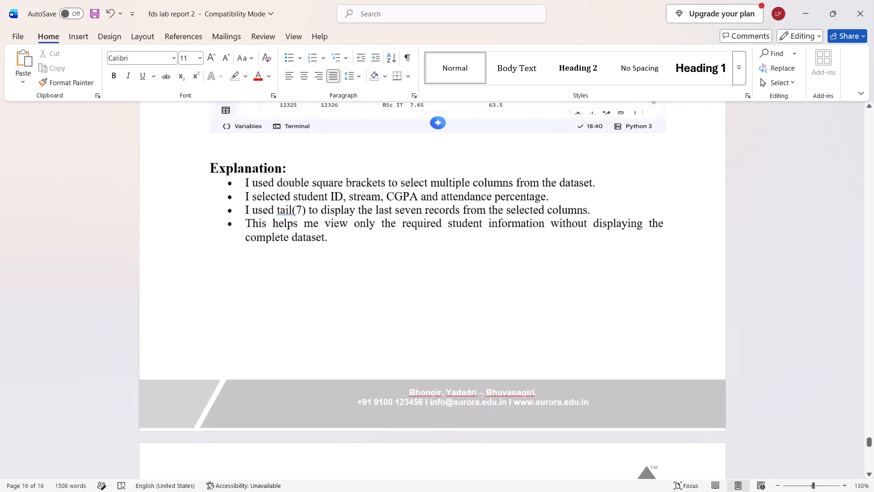
scroll(555, 341, down, 2)
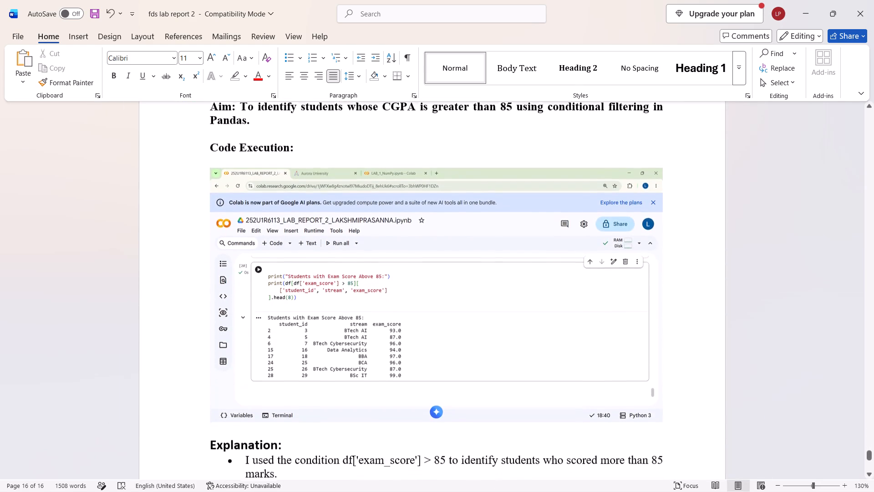
scroll(555, 341, down, 3)
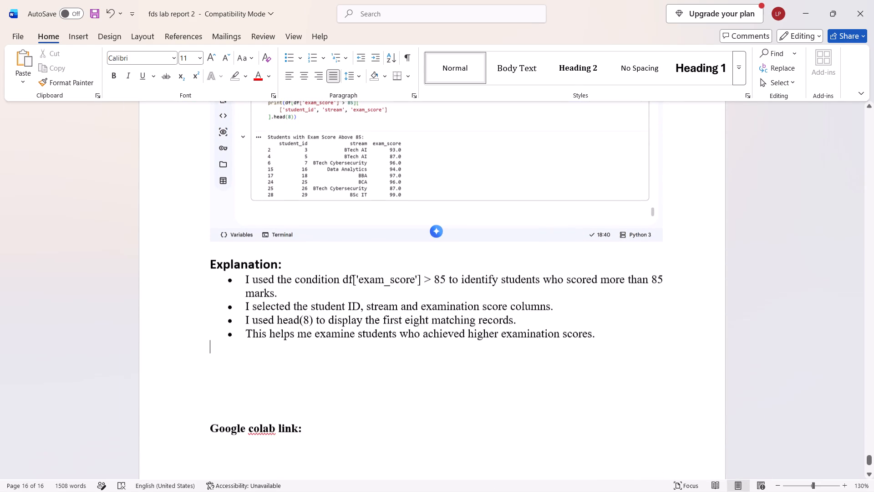
scroll(555, 341, down, 1)
drag(285, 265, 223, 262)
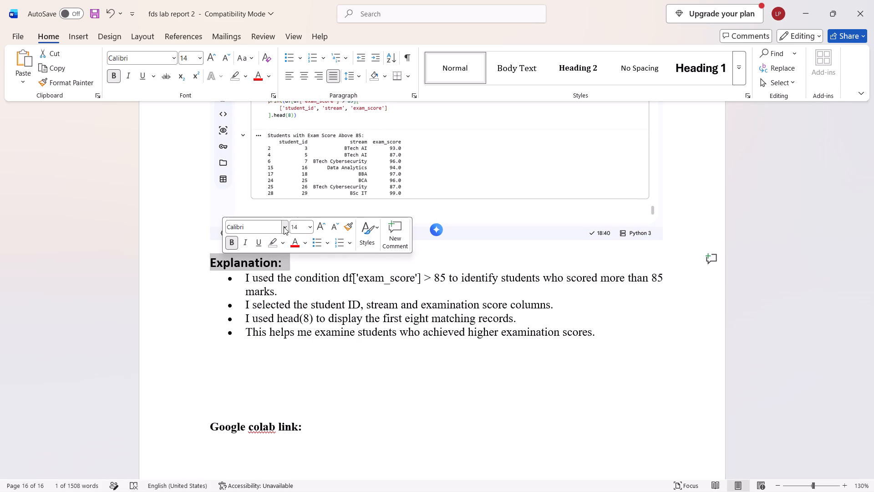
click(284, 227)
click(273, 310)
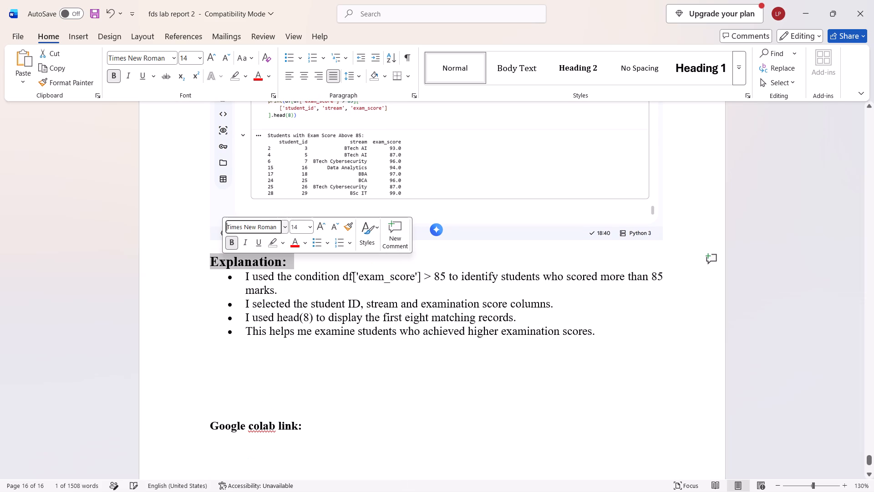
click(393, 371)
Add a blank line above and a blank line below the exam score Explanation heading.
scroll(394, 276, up, 1)
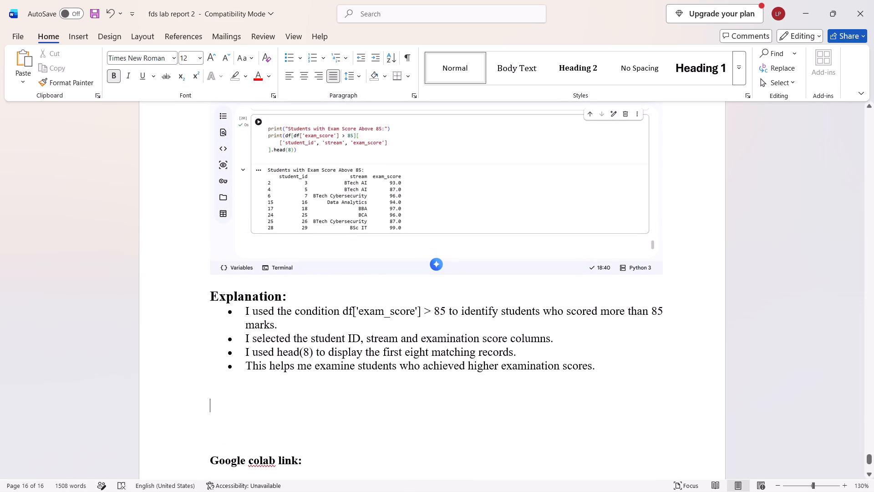
click(285, 282)
key(Return)
scroll(285, 282, up, 1)
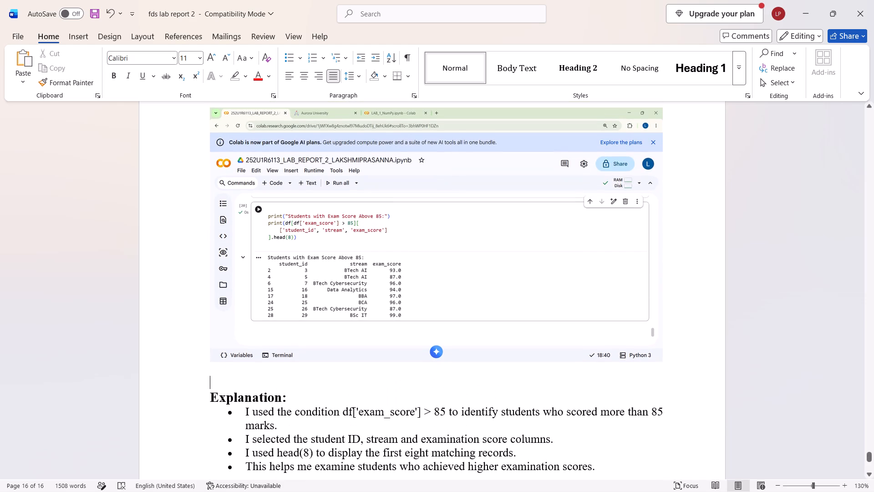
click(293, 397)
key(Return)
Delete the CGPA sentence from the Aim above the exam score screenshot, keeping the Aim label.
scroll(293, 397, up, 1)
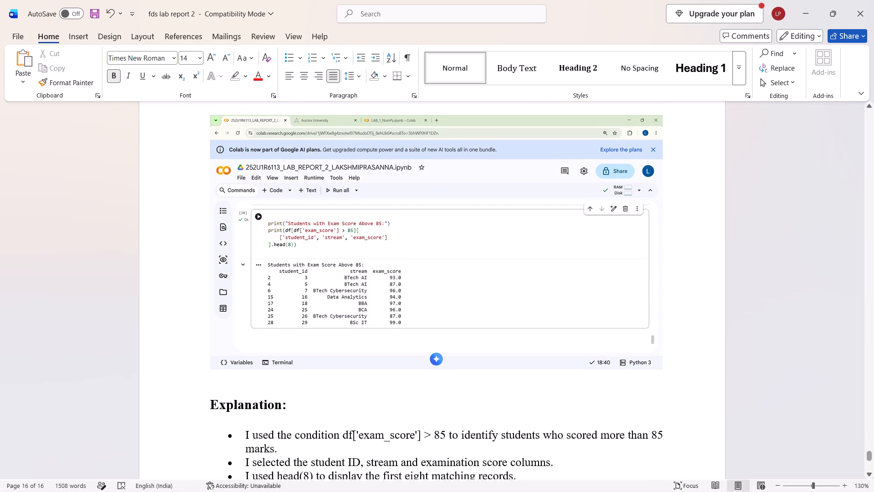
scroll(293, 397, up, 1)
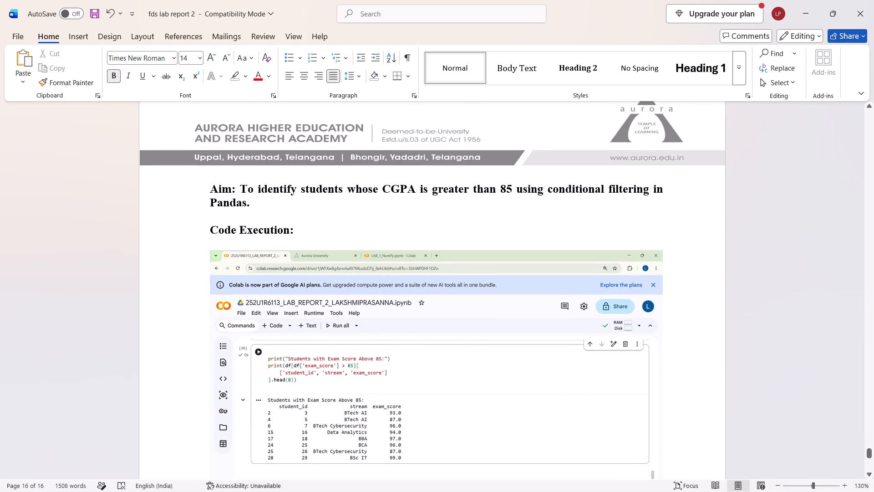
click(262, 205)
drag(262, 205, 239, 189)
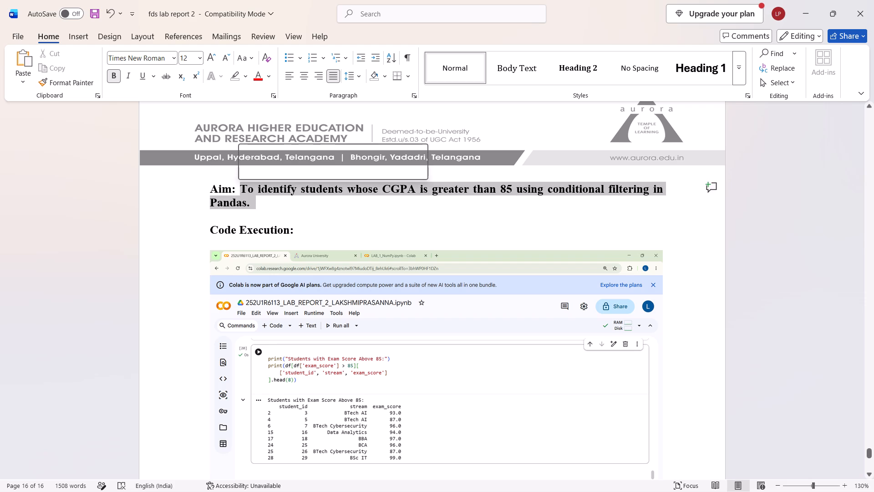
key(BackSpace)
Set the size of the Aim label above the exam score screenshot to 14 pt.
drag(234, 189, 222, 187)
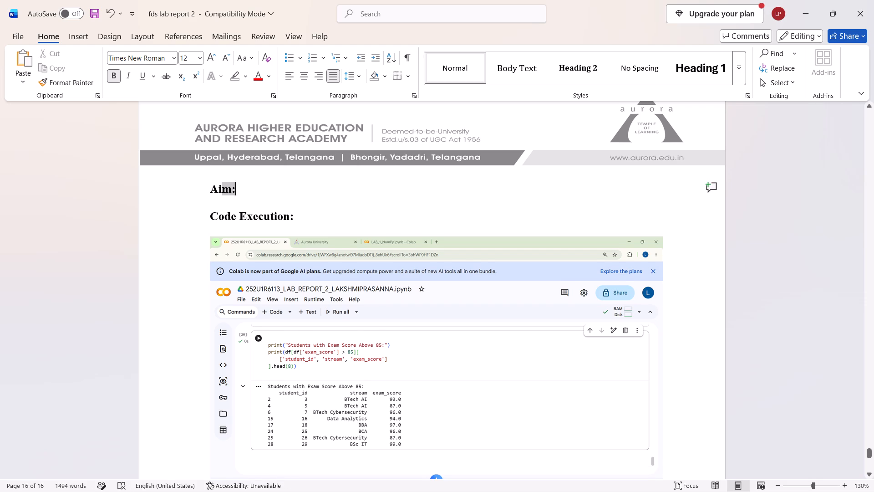
drag(222, 187, 213, 186)
click(299, 151)
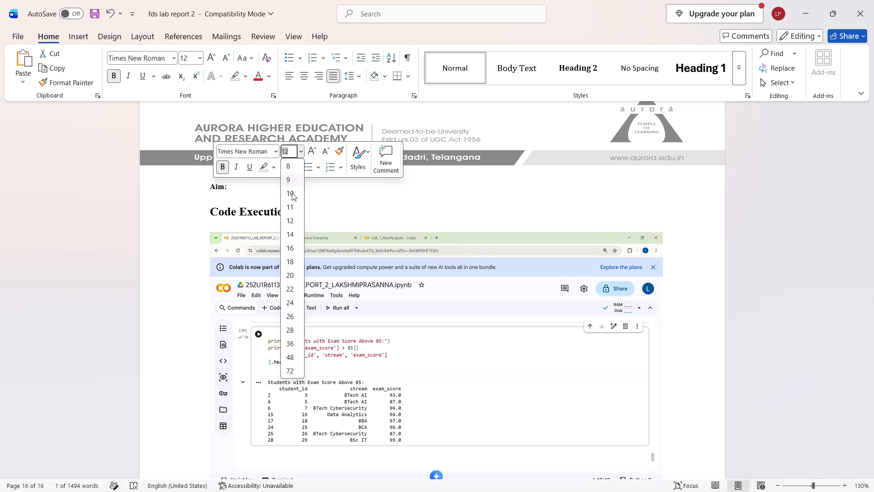
click(291, 231)
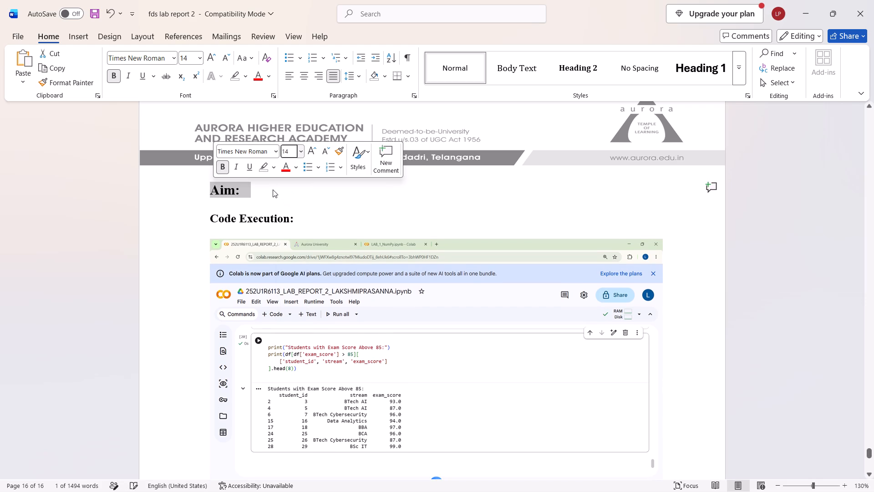
Copy Experiment 3's Aim sentence about retrieving students scoring more than 85 marks from ChatGPT and paste it after the report's exam score Aim label.
click(273, 190)
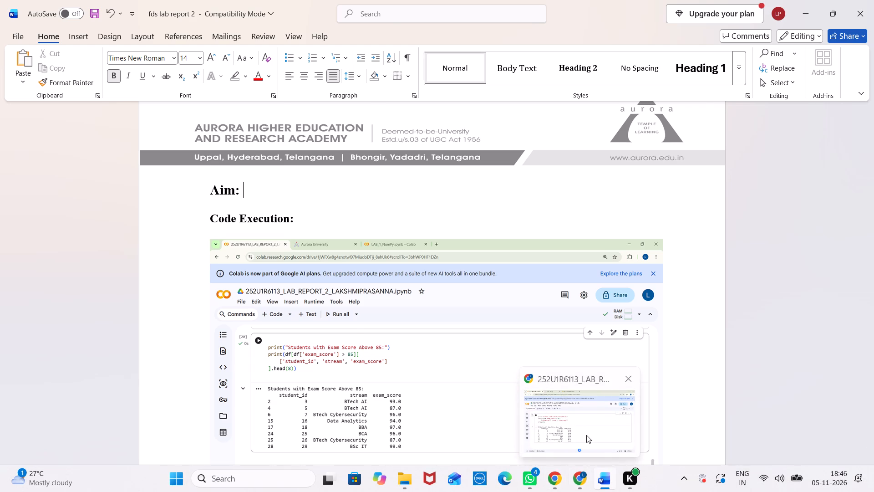
click(564, 403)
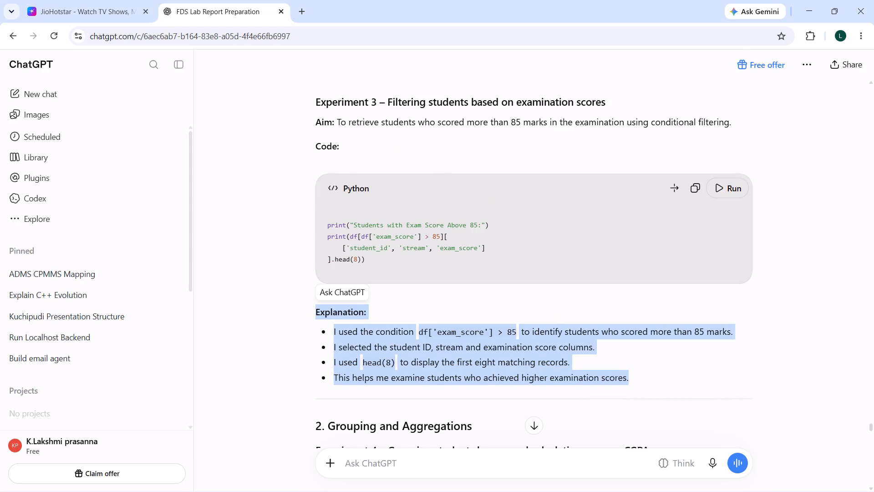
drag(339, 121, 630, 125)
click(630, 125)
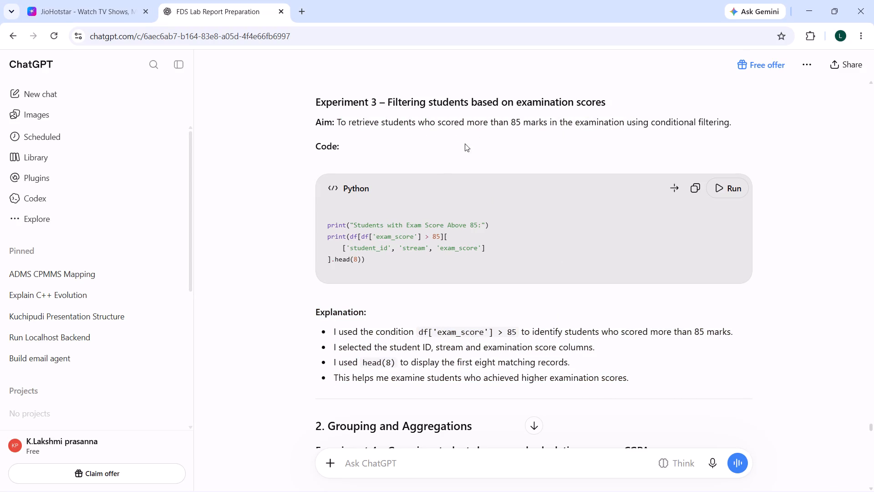
drag(337, 122, 727, 114)
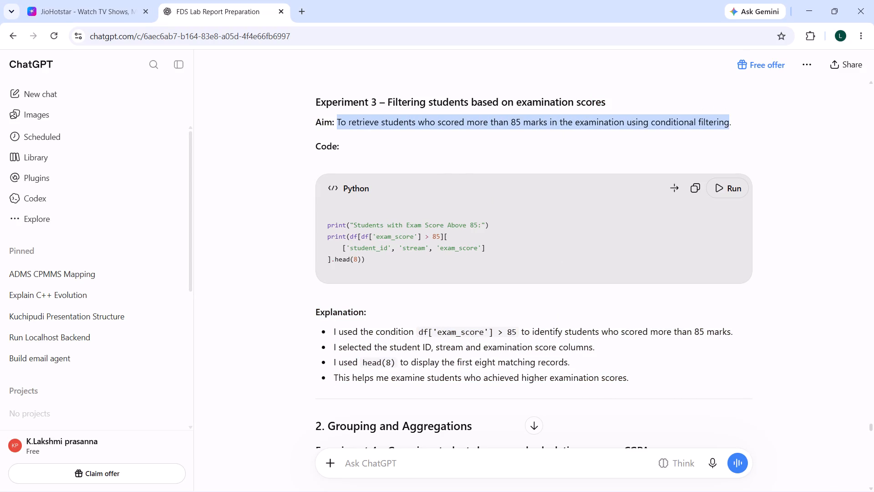
drag(727, 114, 767, 122)
key(ctrl+c)
click(604, 483)
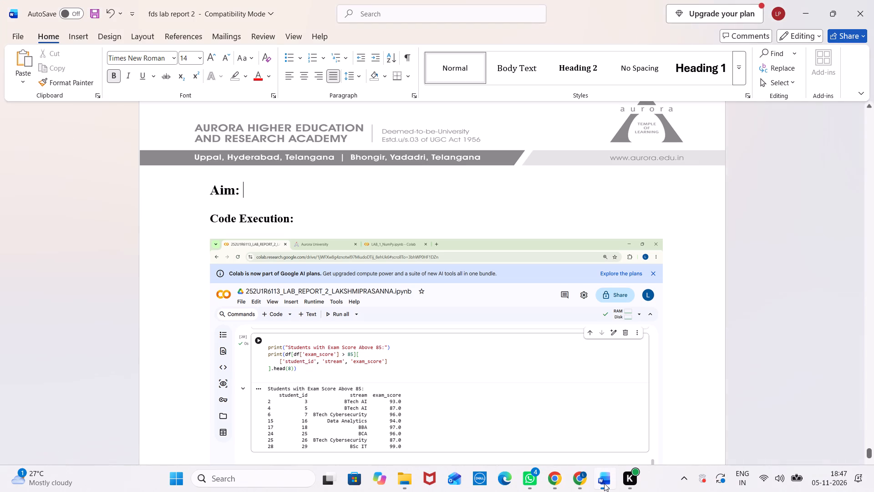
key(ctrl+v)
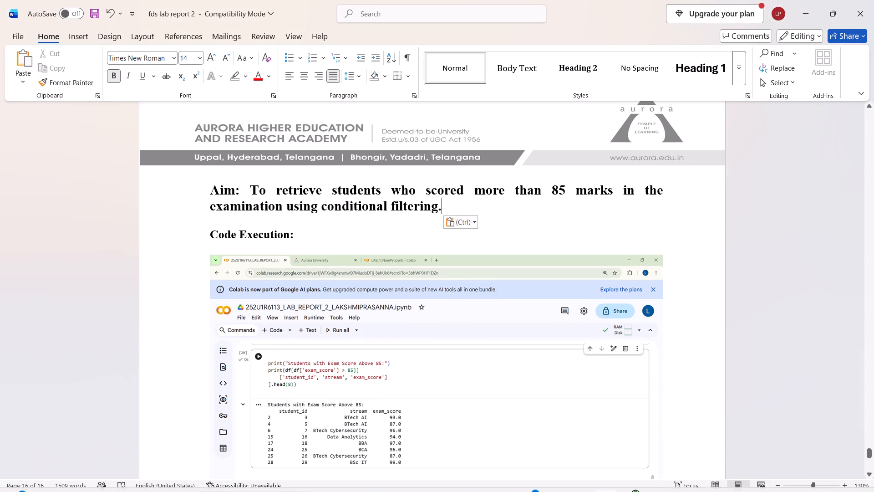
Format the pasted exam score Aim sentence as 12 pt regular text without bold, leaving the Aim label as is.
drag(444, 205, 262, 199)
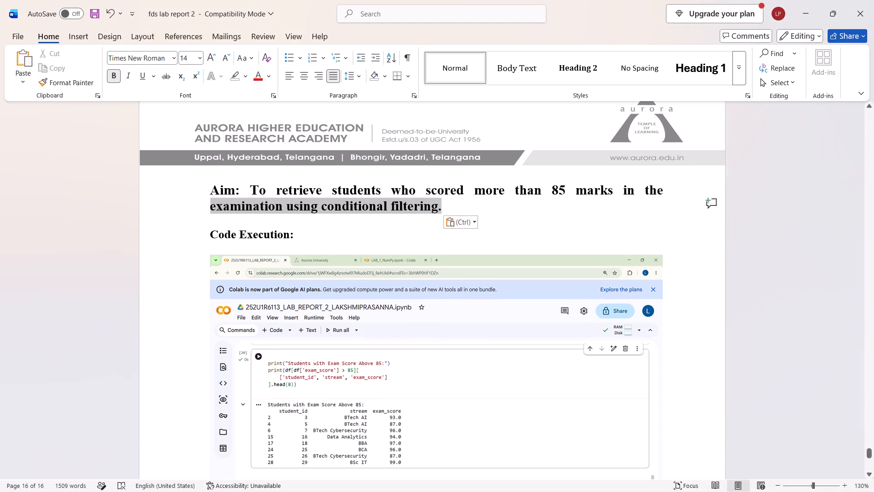
drag(262, 199, 268, 192)
drag(251, 187, 305, 198)
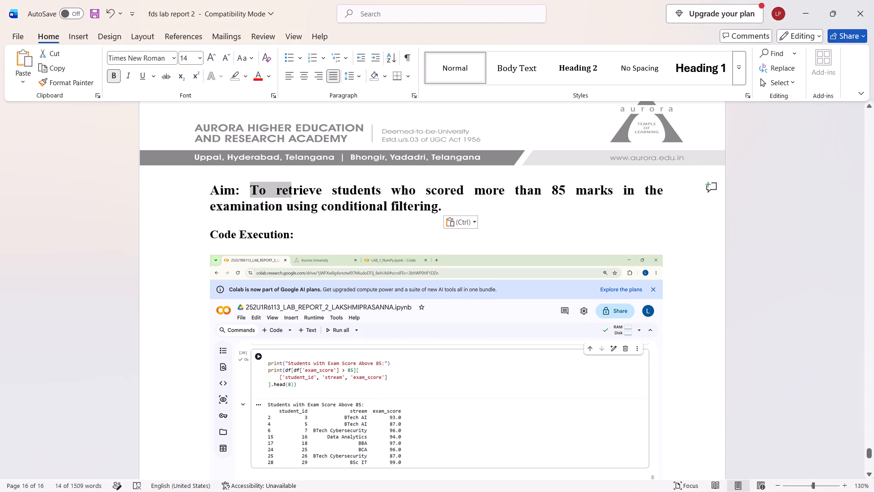
drag(305, 198, 472, 218)
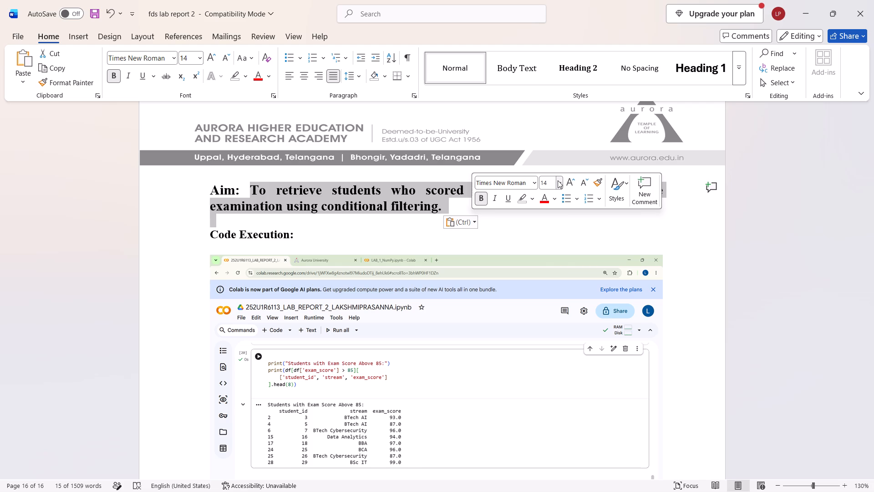
click(558, 180)
click(544, 250)
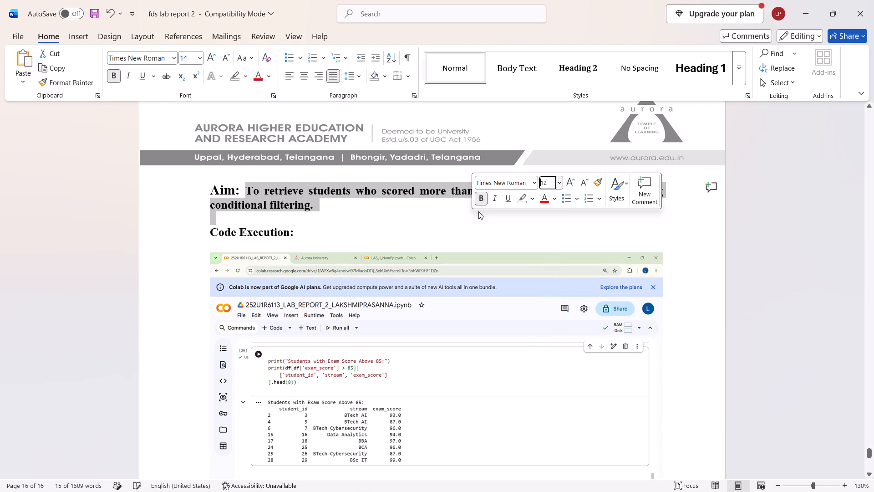
click(484, 199)
click(409, 200)
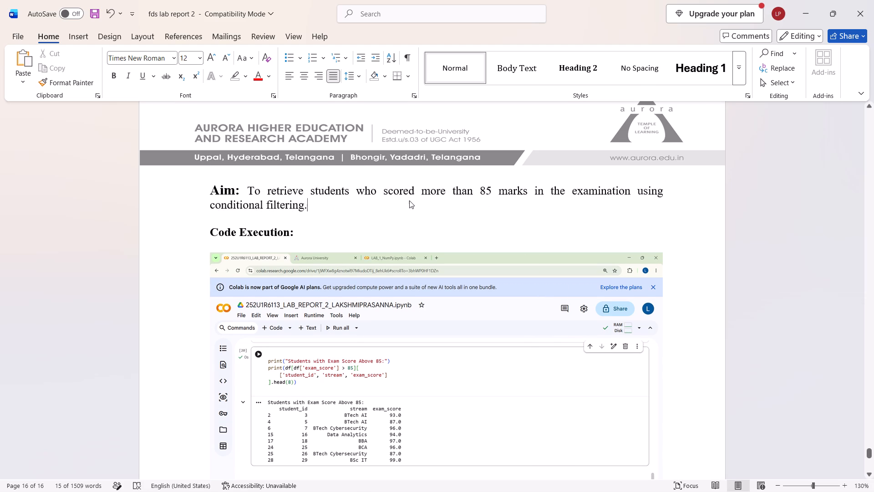
Delete the extra blank lines between the exam score Explanation bullets and the Google colab link label.
scroll(409, 200, down, 2)
ctrl+scroll(409, 200, down, 1)
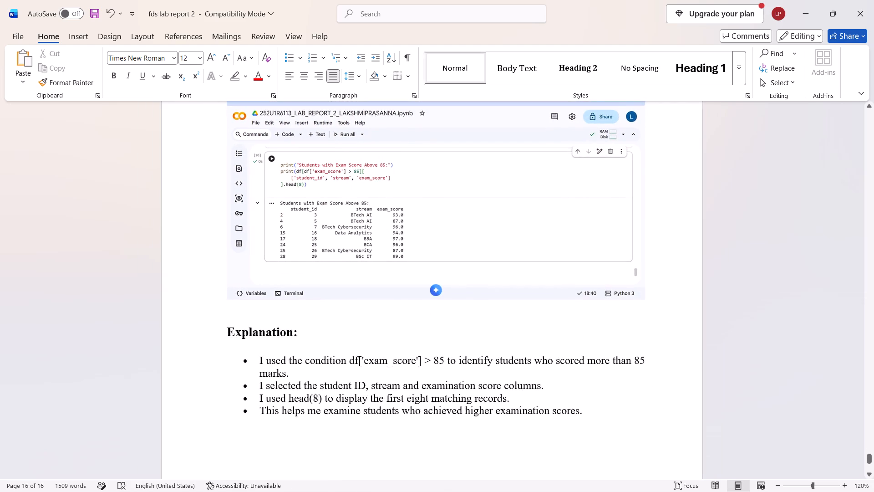
scroll(409, 200, down, 2)
click(251, 277)
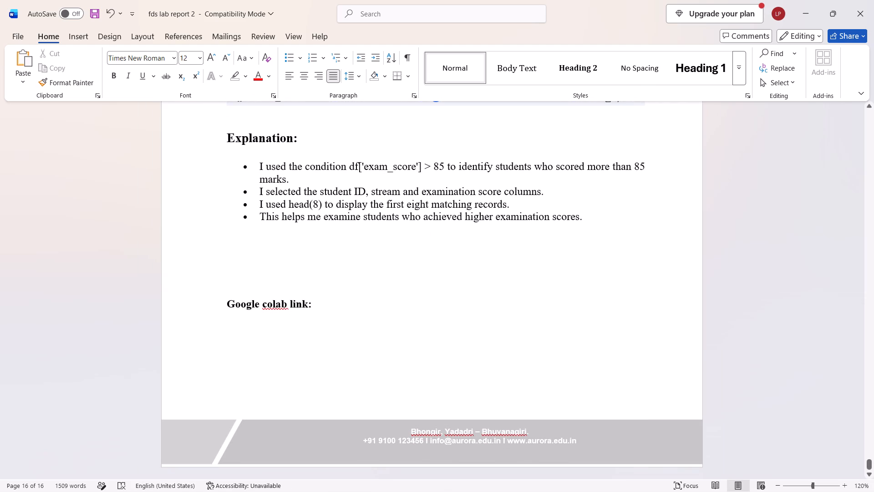
key(BackSpace)
key(BackSpace)
key(BackSpace)
key(BackSpace)
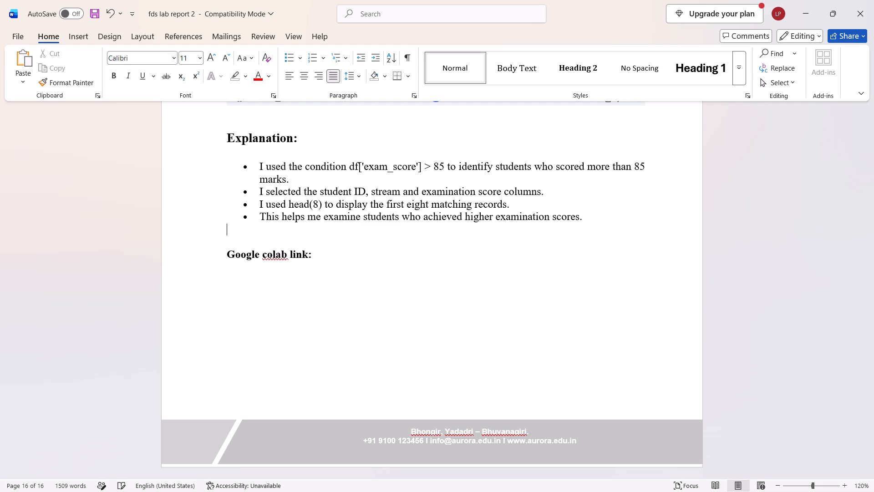
Capitalize the word colab in the link label so it reads "Google Colab link:".
click(266, 254)
key(BackSpace)
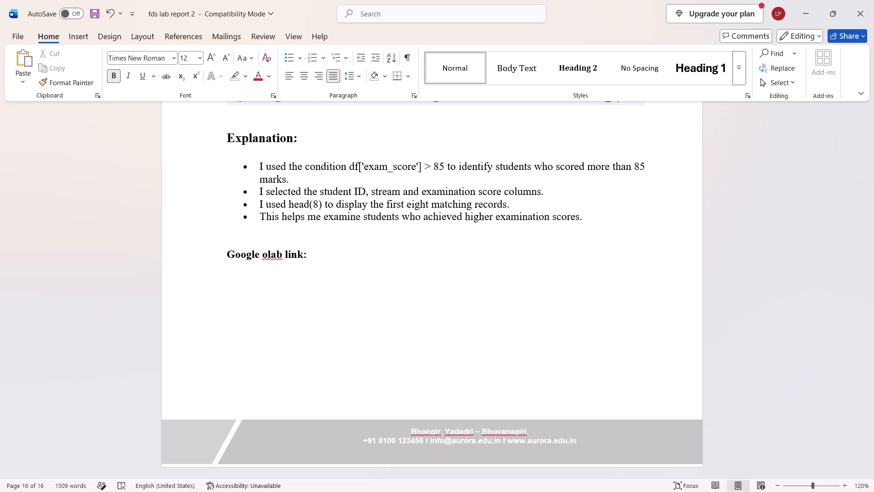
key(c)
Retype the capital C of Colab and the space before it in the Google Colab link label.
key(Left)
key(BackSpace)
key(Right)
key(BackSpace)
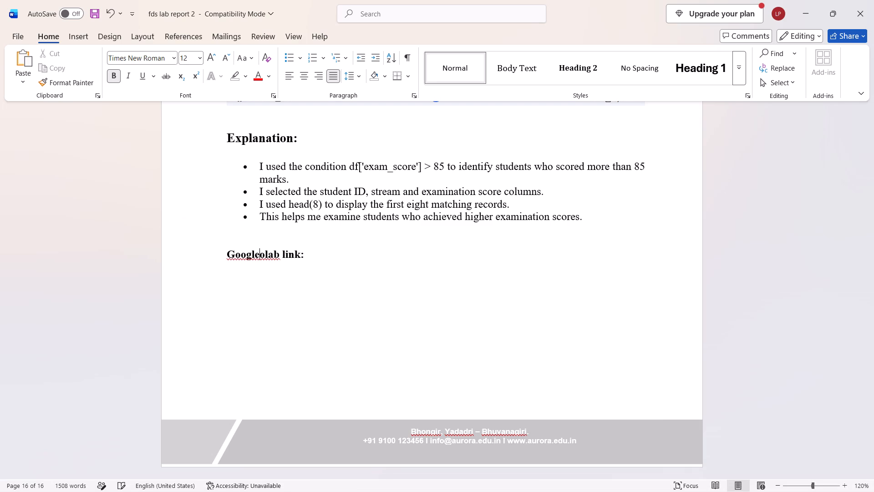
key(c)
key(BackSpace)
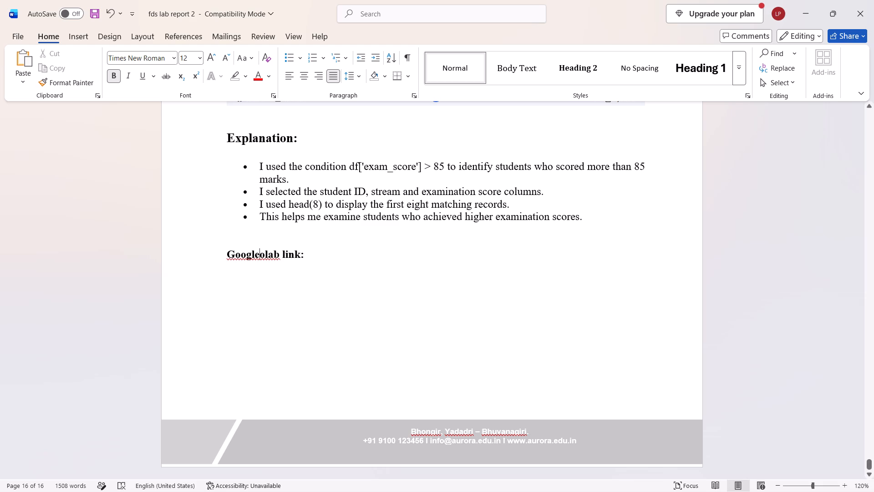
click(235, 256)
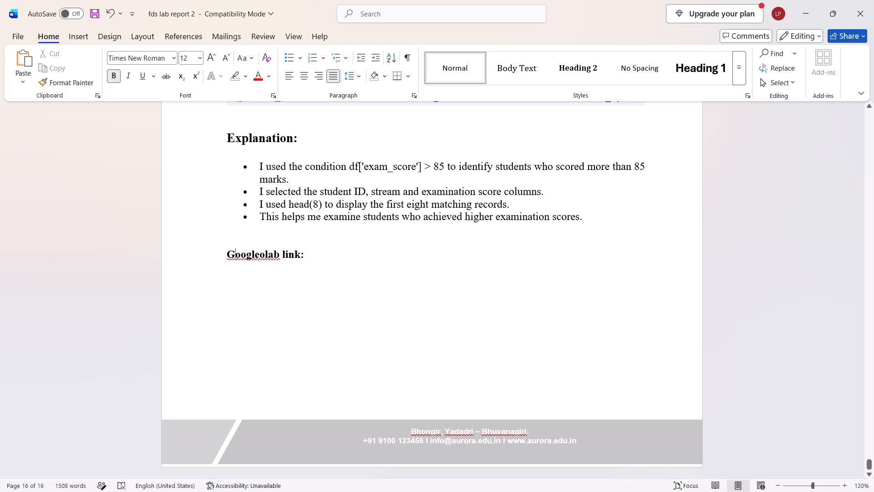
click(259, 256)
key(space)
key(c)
Ignore all spelling flags for the word Colab in the link label.
right_click(282, 254)
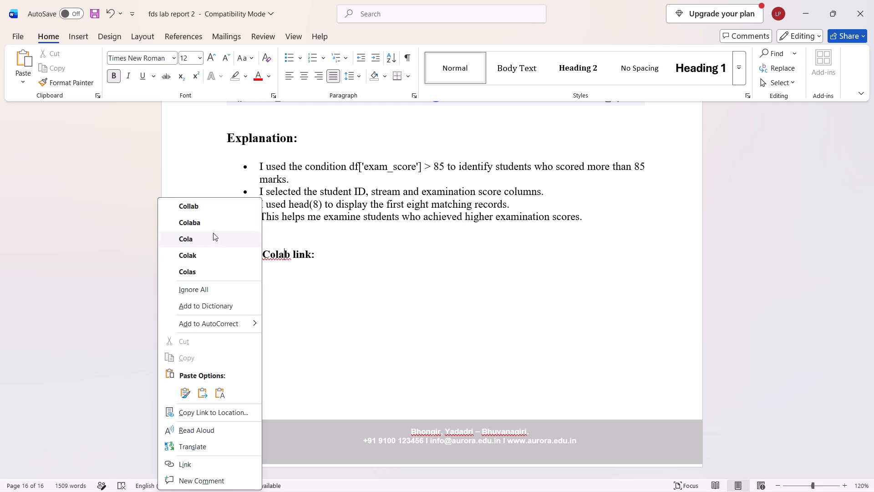
click(221, 292)
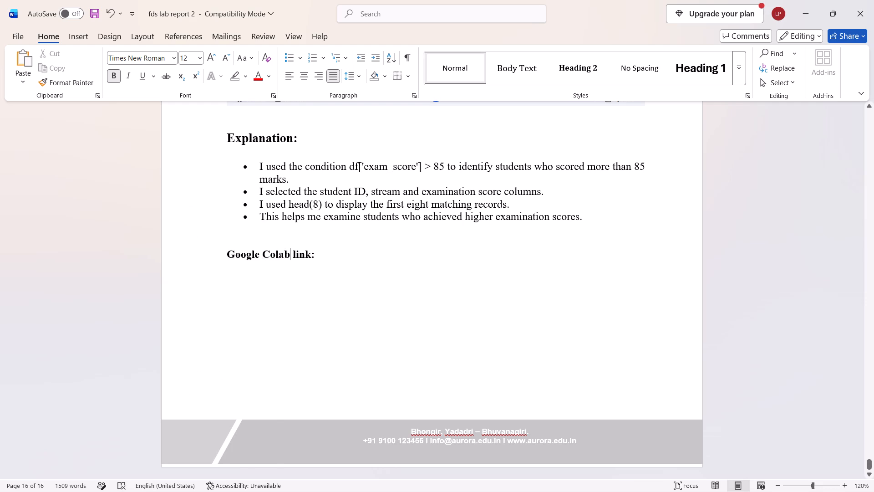
Copy the LAB_REPORT_2 notebook's web address from Colab in Chrome and paste it on a new line below the Google Colab link label.
click(325, 260)
key(Return)
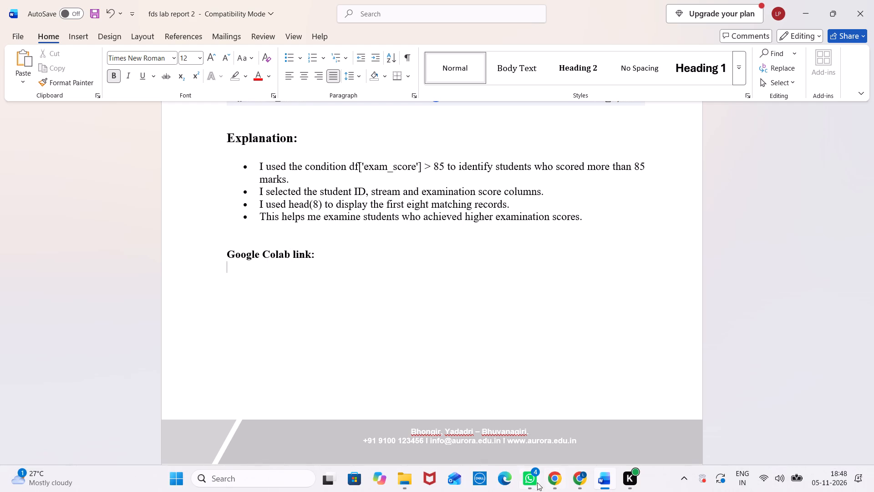
click(579, 430)
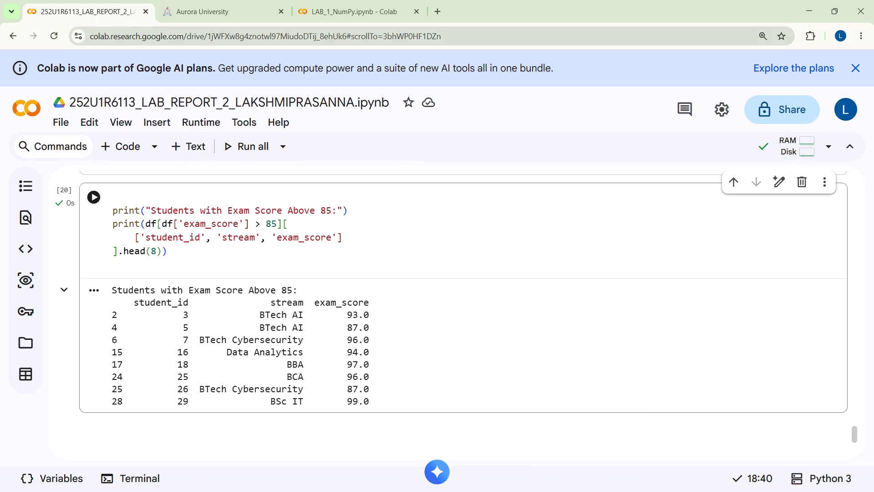
drag(446, 38, 89, 41)
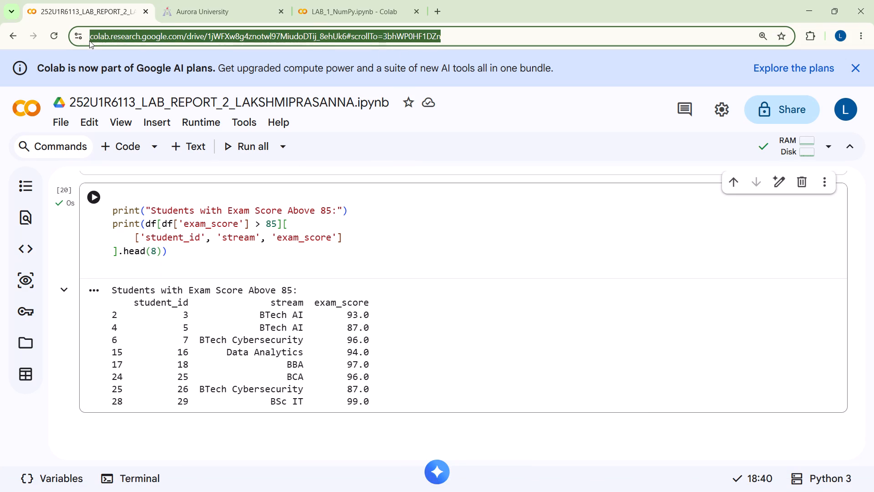
key(ctrl+c)
click(606, 422)
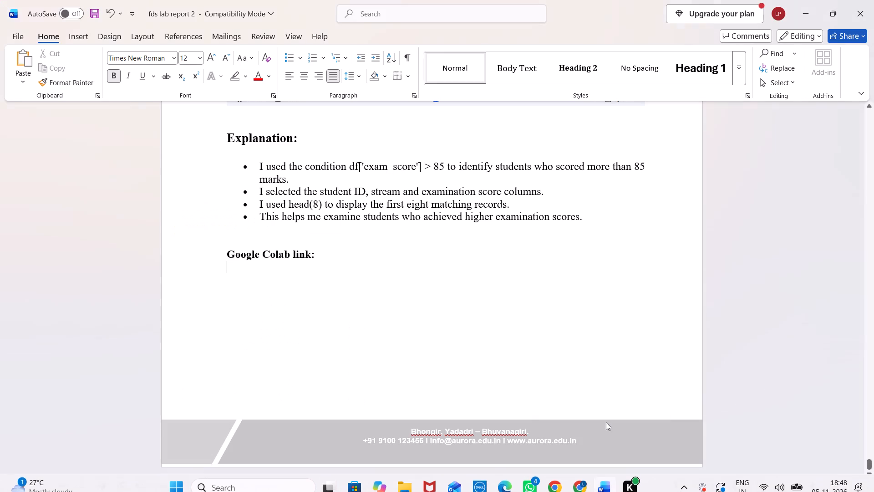
key(ctrl+v)
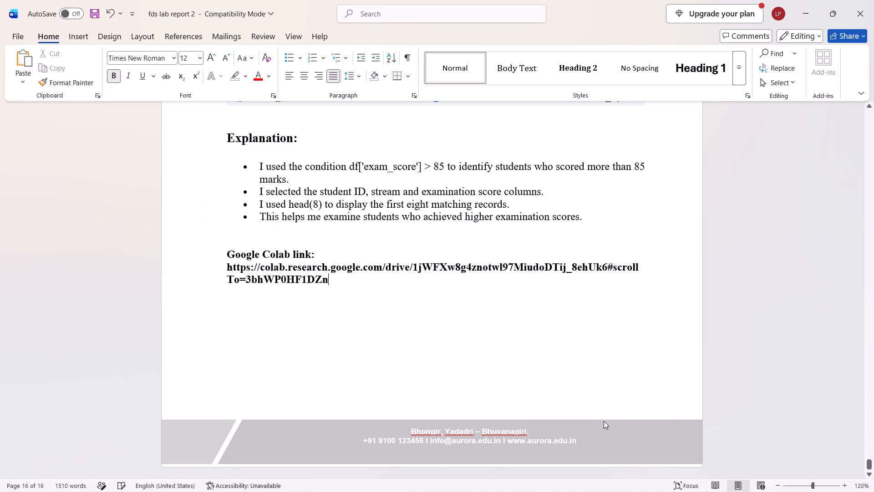
Underline the pasted Colab notebook address and set its font color to the dark blue from the additional colors.
drag(334, 280, 224, 268)
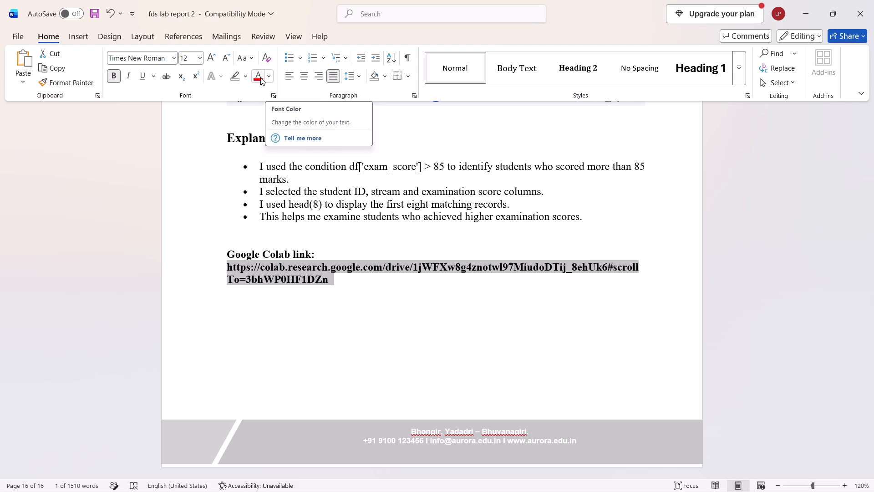
click(142, 79)
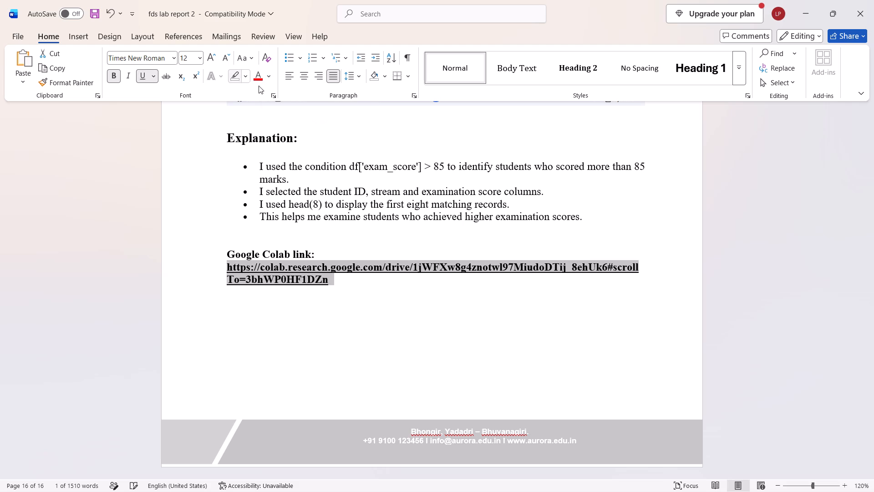
click(267, 79)
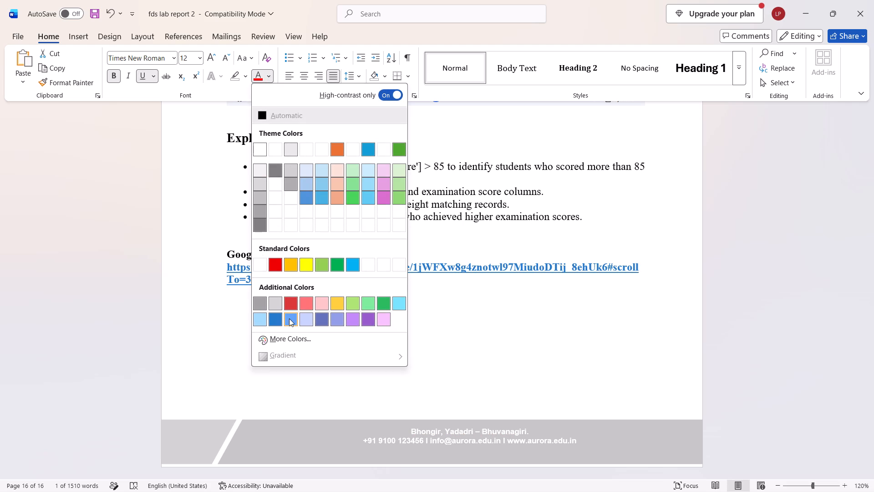
click(275, 318)
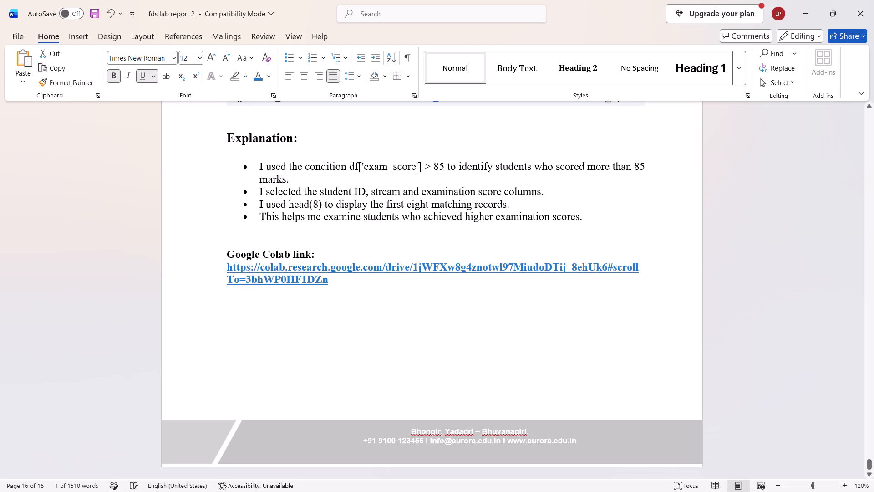
Insert a blank line below both the Code Execution and Explanation headings of the experiment that displays the last seven records.
click(399, 311)
scroll(394, 263, up, 1)
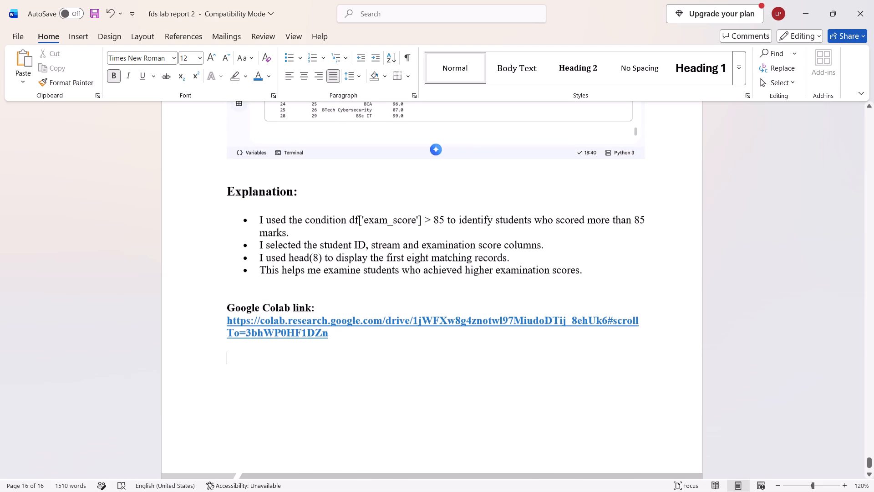
scroll(394, 263, up, 2)
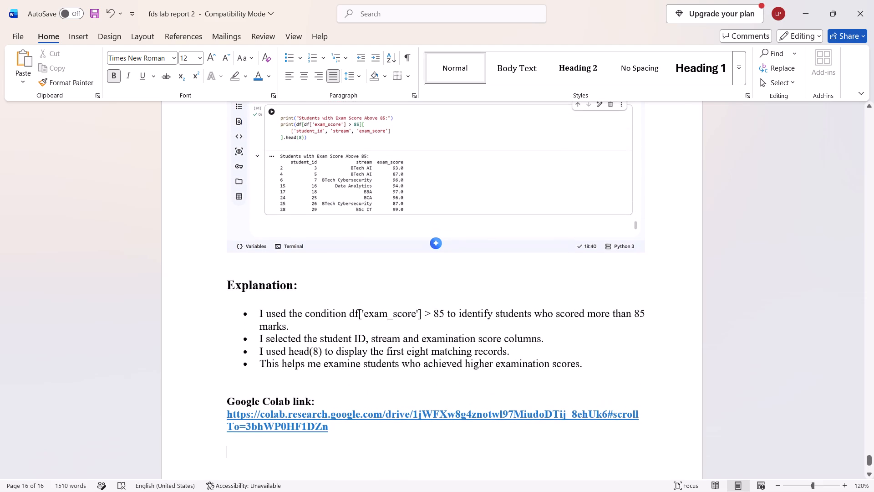
ctrl+scroll(394, 263, down, 1)
scroll(394, 263, up, 2)
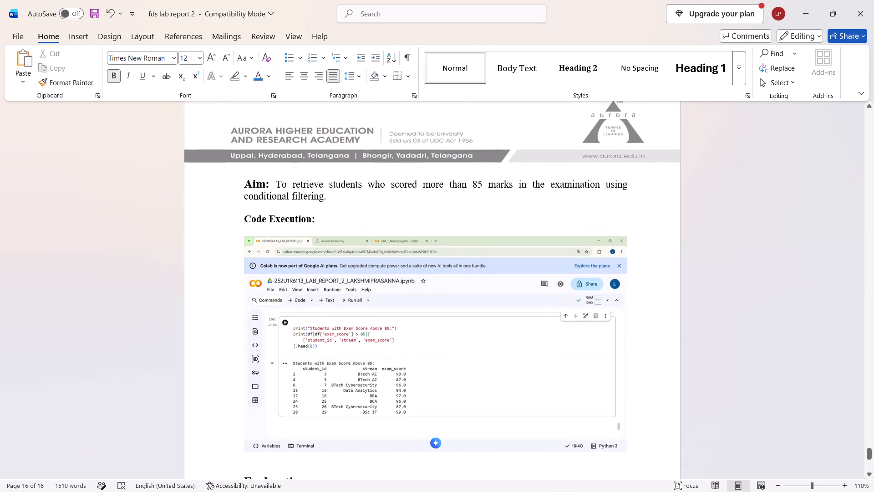
scroll(394, 263, up, 2)
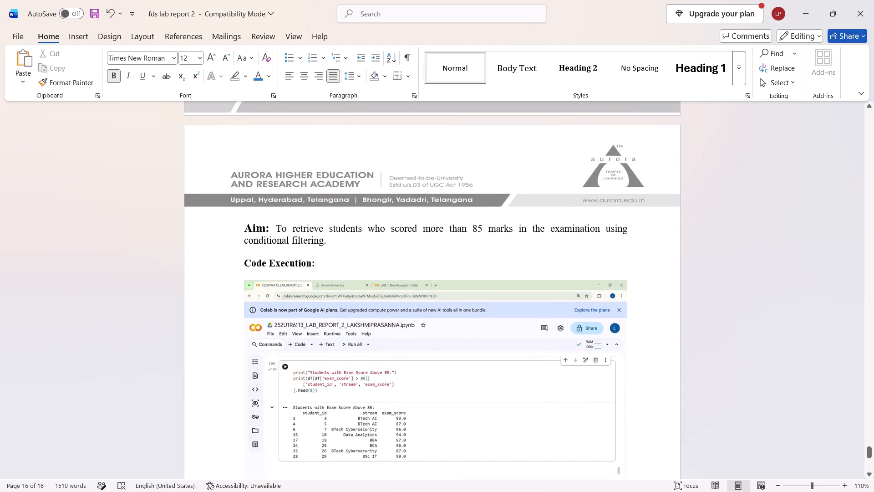
scroll(394, 263, up, 3)
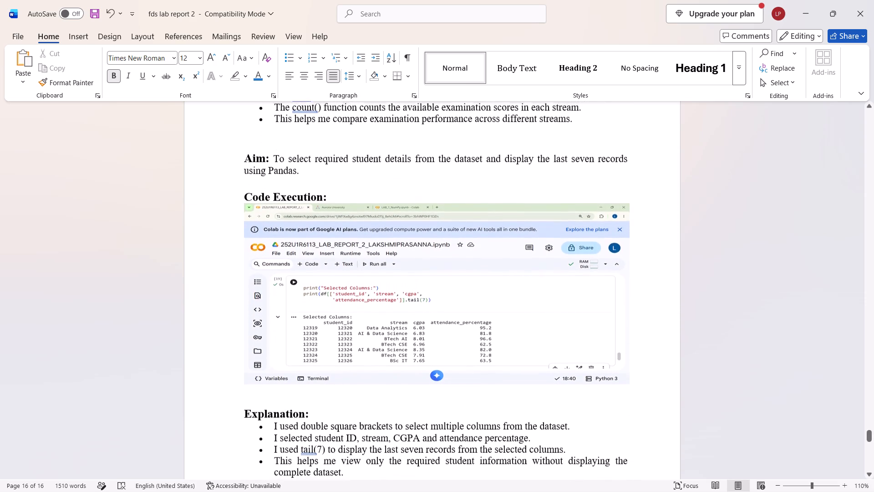
click(345, 197)
key(Return)
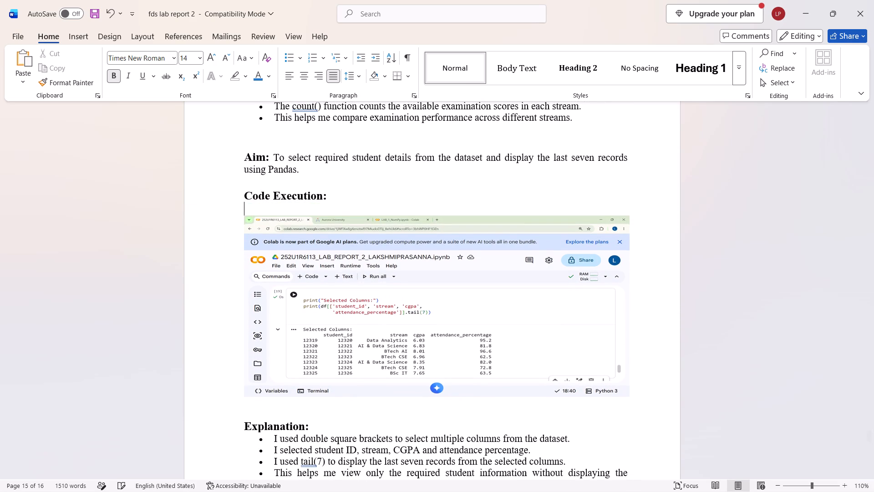
scroll(345, 197, down, 1)
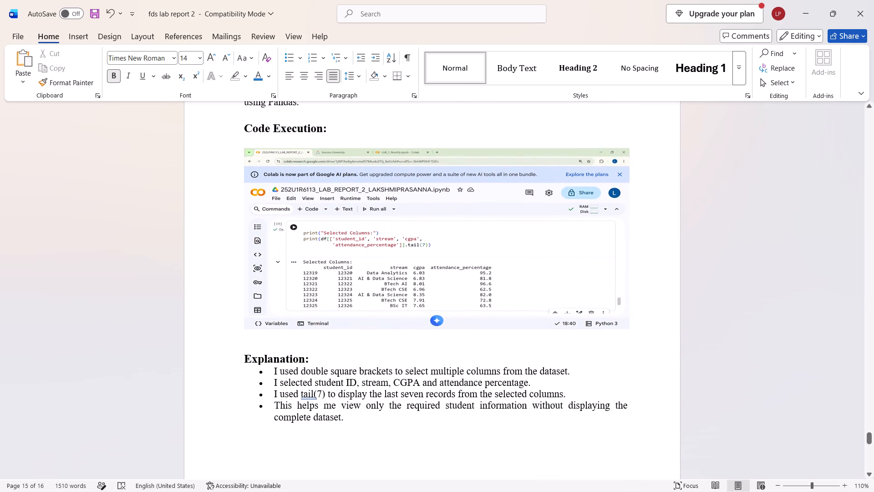
click(326, 362)
key(Return)
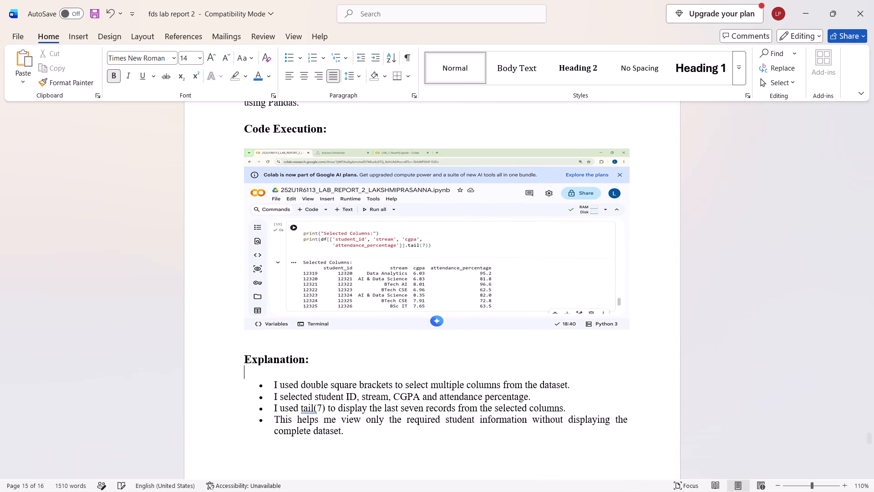
Insert a blank line below both the Explanation and Code Execution headings of the groupby() and agg() exam score experiment.
scroll(326, 362, up, 2)
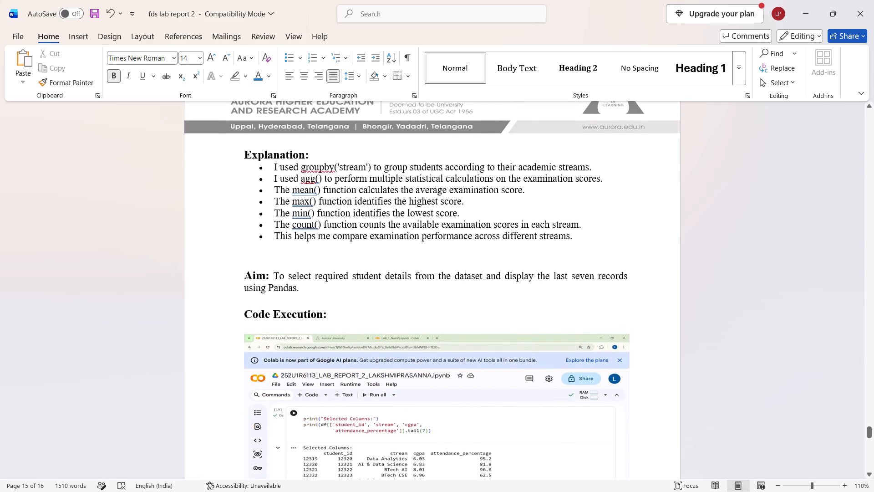
scroll(326, 362, up, 4)
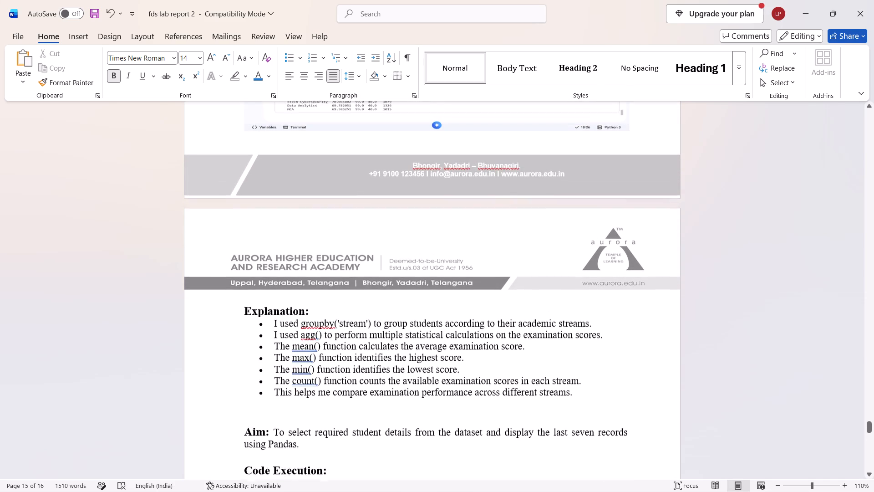
scroll(326, 362, up, 1)
click(335, 378)
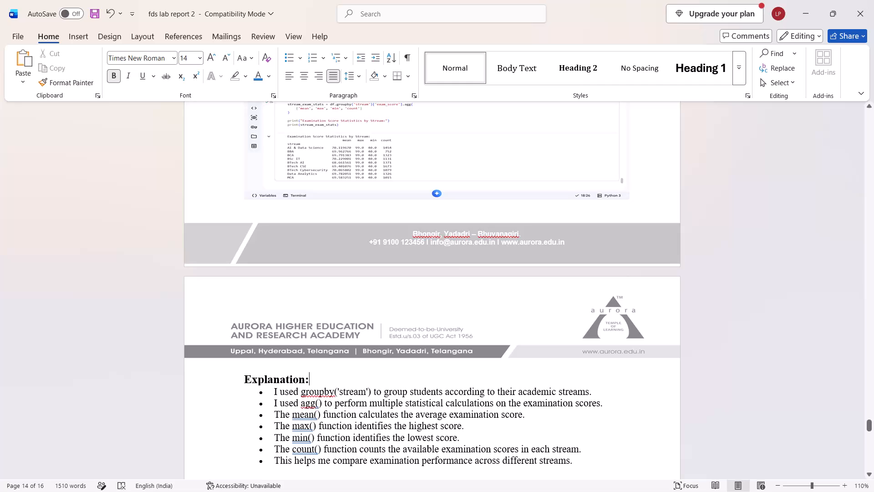
key(Return)
scroll(335, 378, up, 3)
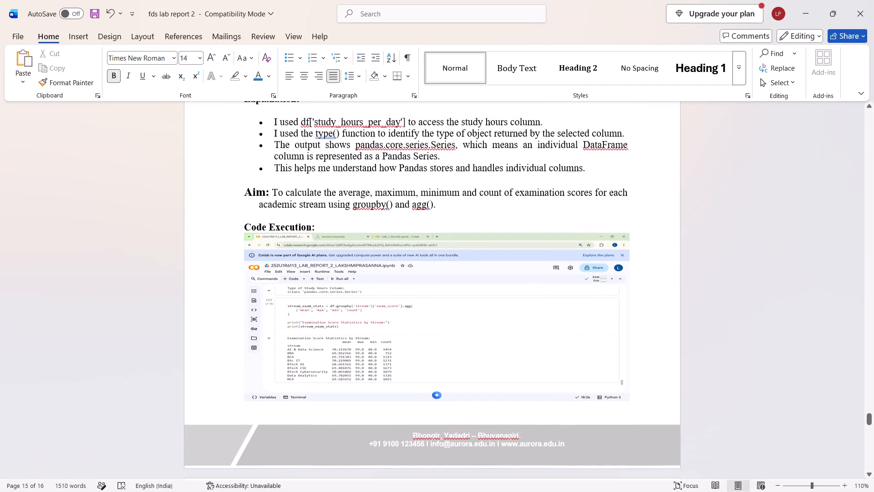
click(328, 228)
key(Return)
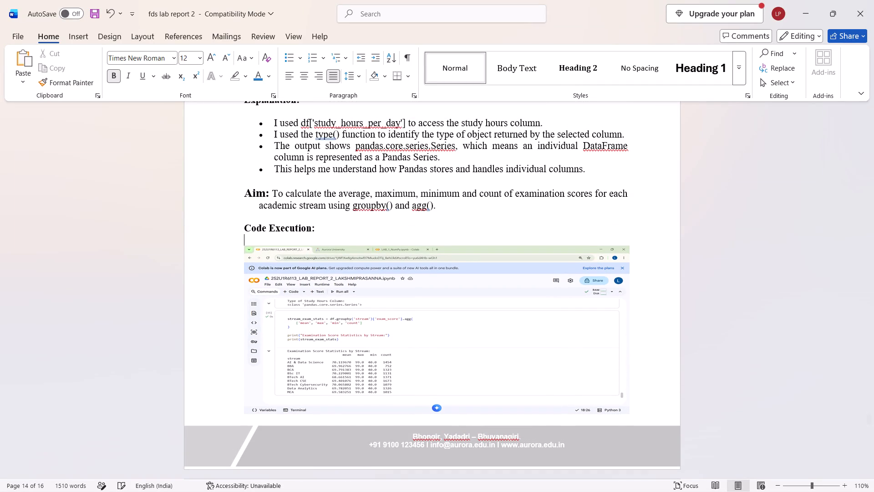
Insert a blank line below both the Explanation and Code Execution headings of the rank() student performance experiment.
scroll(328, 228, up, 2)
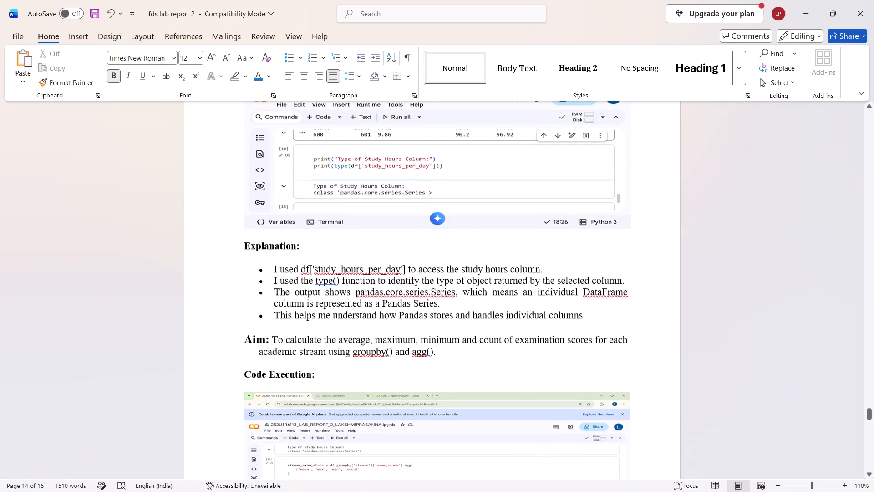
scroll(339, 233, up, 2)
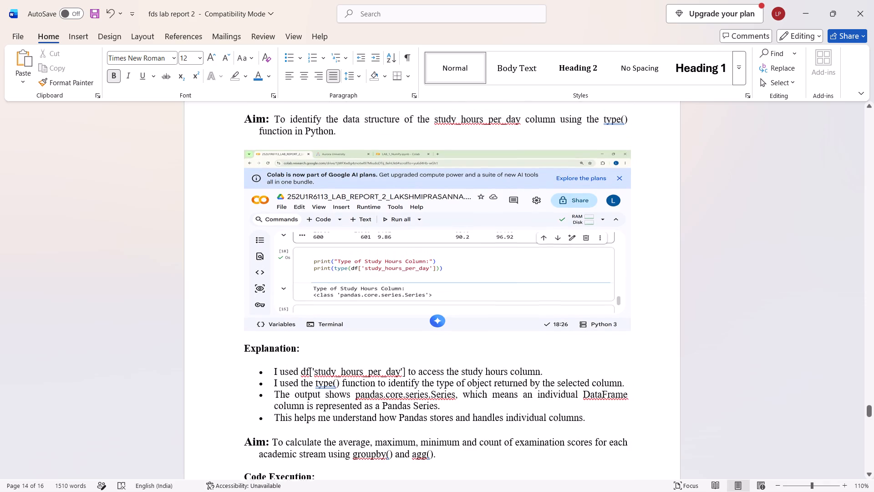
scroll(339, 233, up, 4)
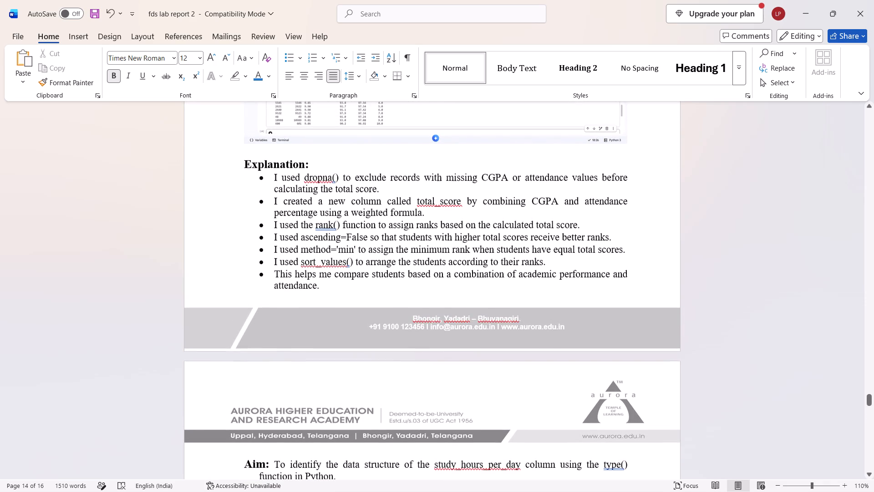
click(321, 165)
key(Return)
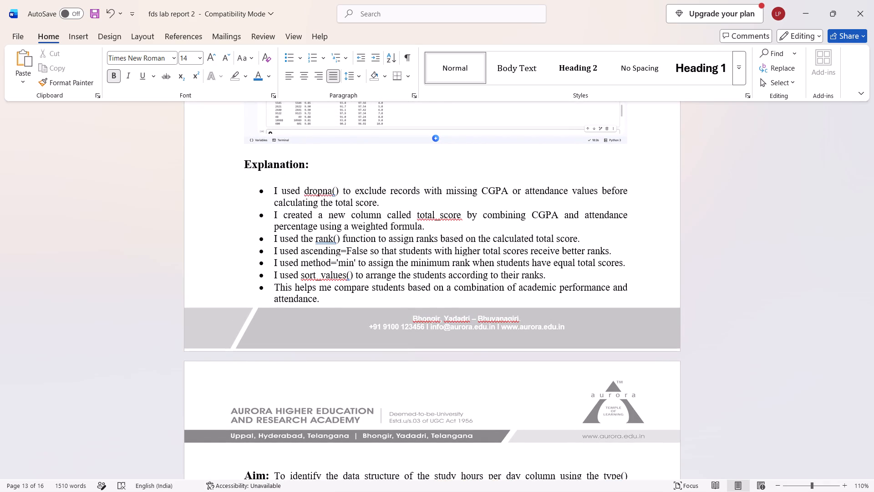
scroll(321, 165, up, 1)
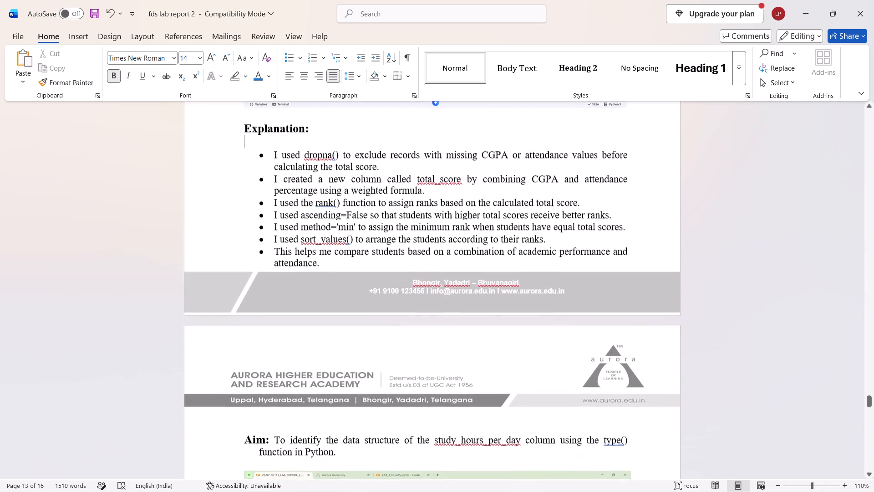
scroll(321, 165, up, 1)
scroll(361, 124, up, 2)
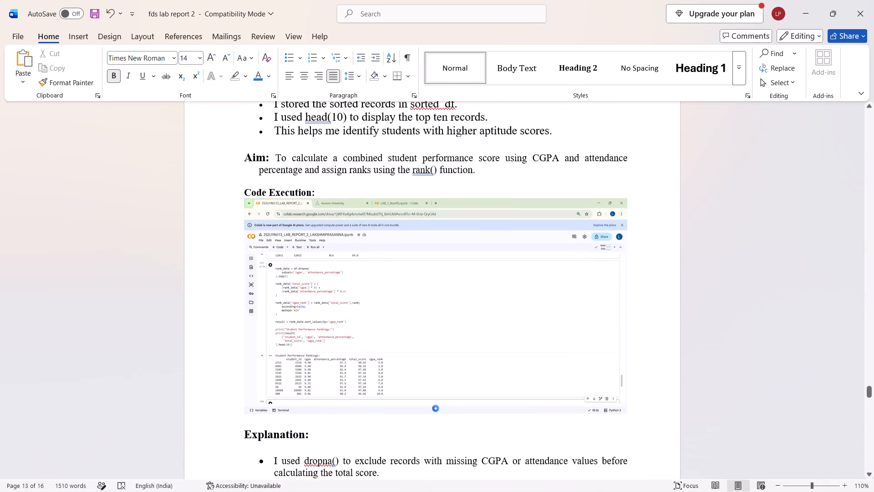
click(327, 195)
key(Return)
Insert a blank line below the Code Execution heading of the sort_values() aptitude score experiment.
scroll(327, 195, up, 1)
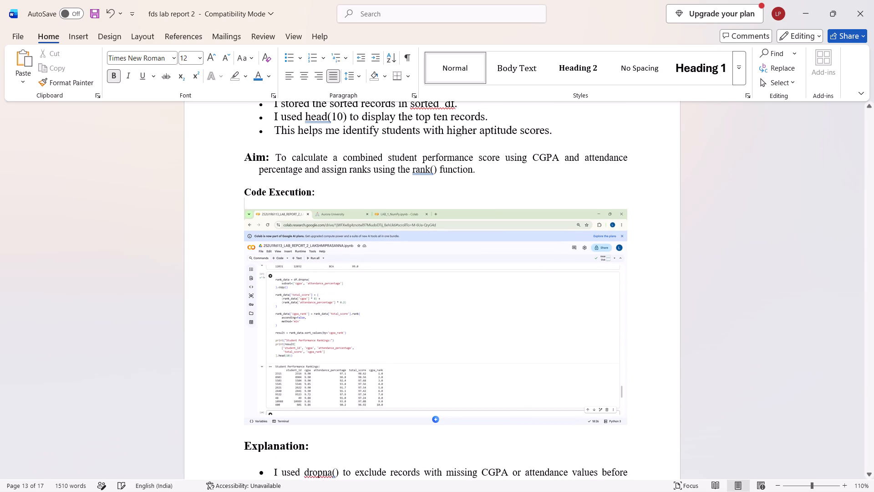
scroll(327, 195, up, 1)
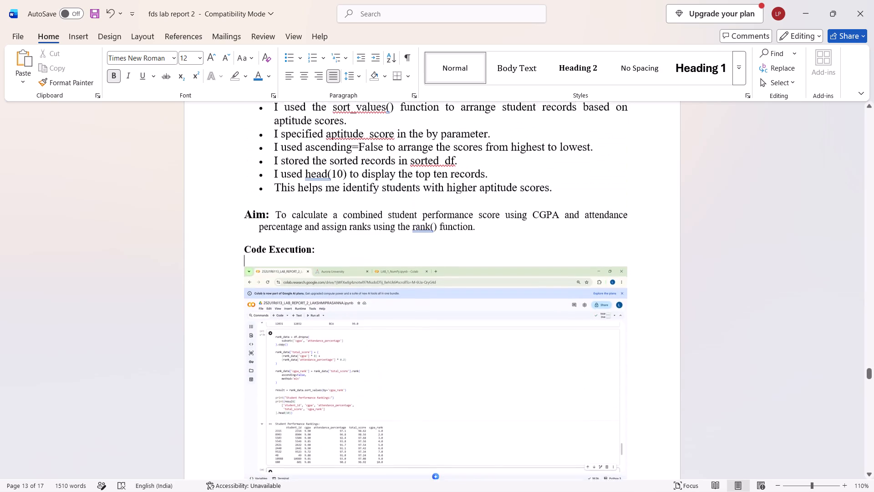
scroll(327, 195, up, 3)
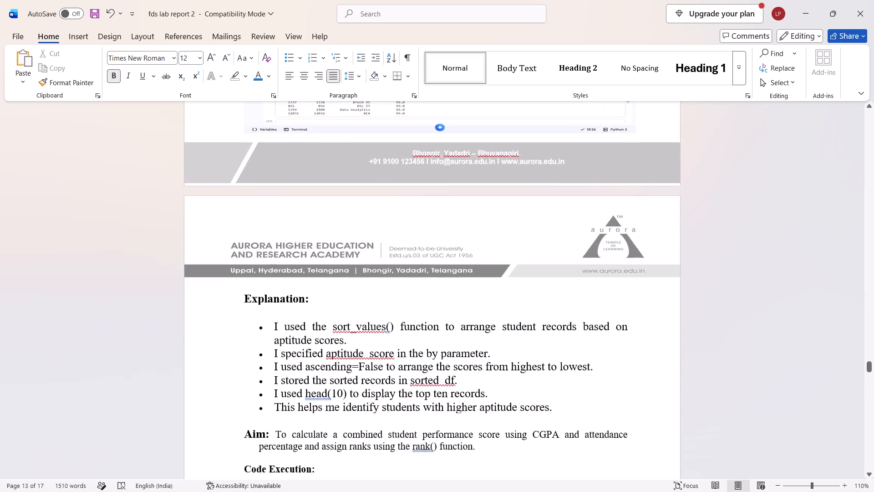
scroll(327, 195, up, 5)
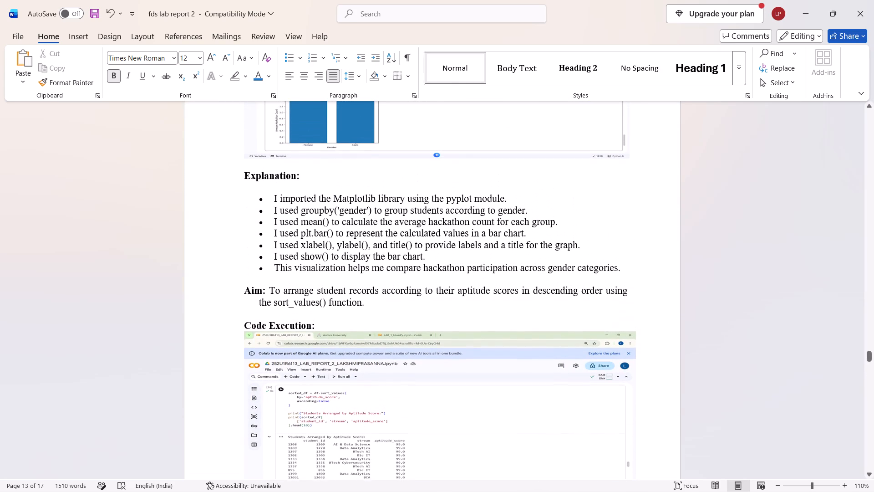
scroll(327, 195, up, 1)
click(336, 328)
key(Return)
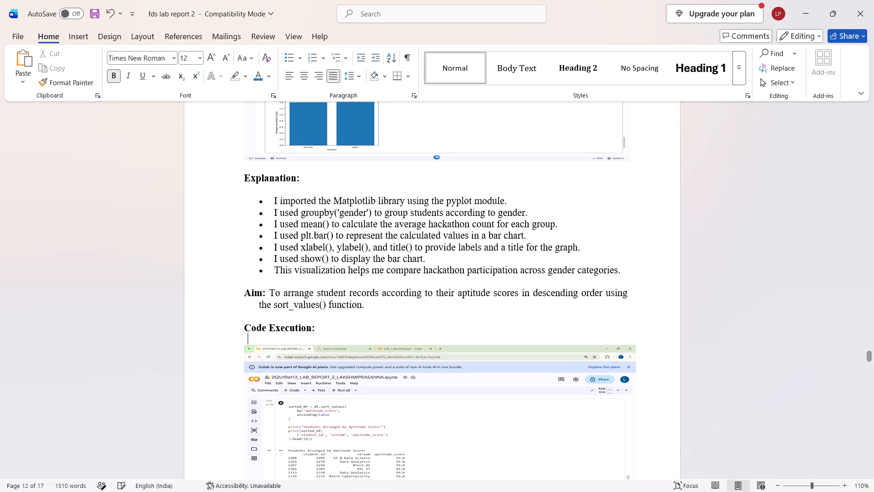
Set the Aim: label of the sort_values() aptitude score experiment to font size 14.
scroll(336, 328, up, 2)
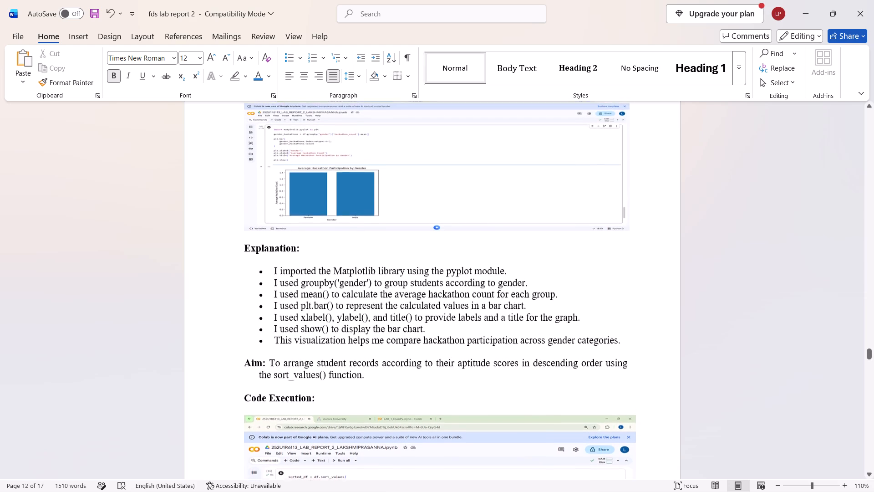
scroll(336, 328, up, 1)
drag(267, 373, 244, 369)
click(331, 334)
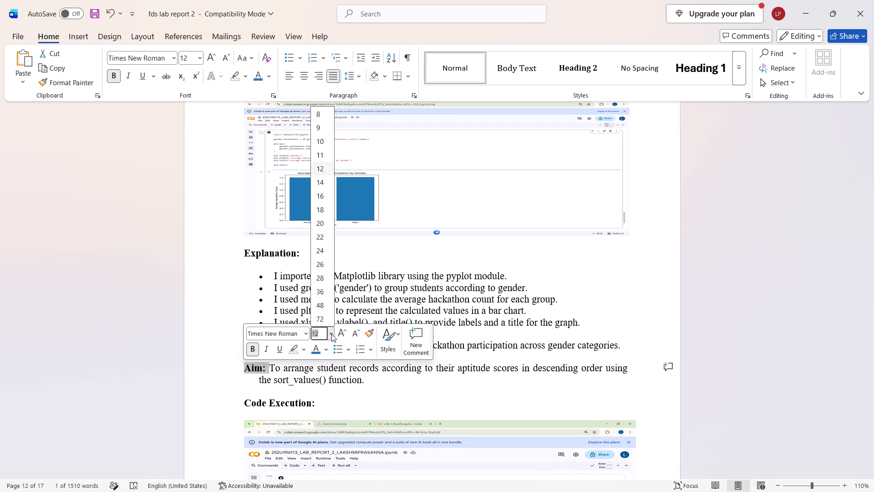
click(324, 182)
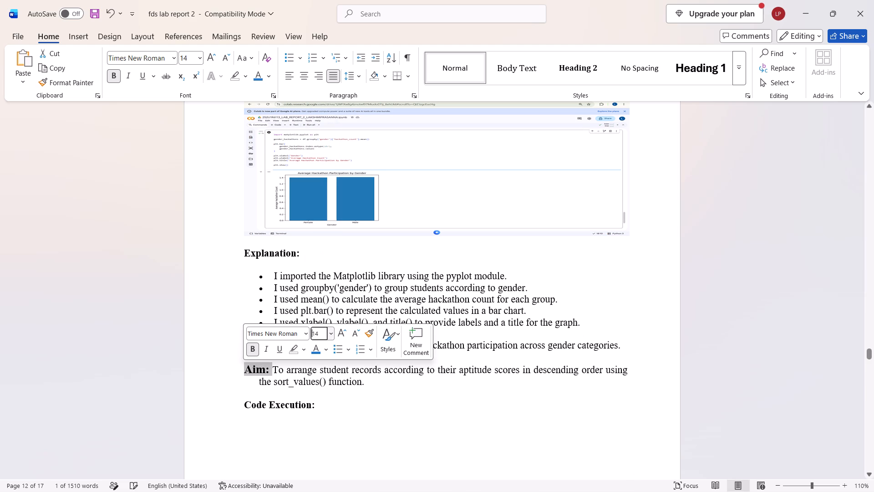
click(369, 456)
Shrink the sort_values() Colab screenshot to fit on the same page as its Code Execution heading, and widen it to about the text width.
scroll(369, 456, down, 4)
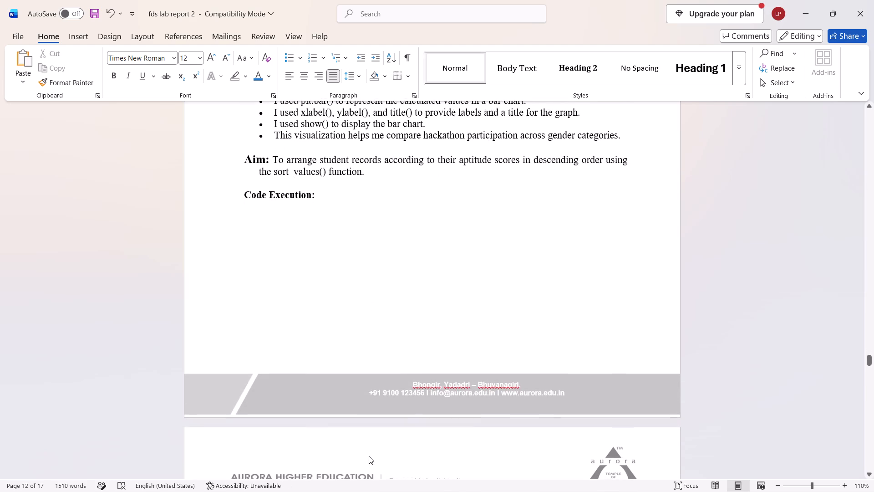
scroll(369, 456, down, 3)
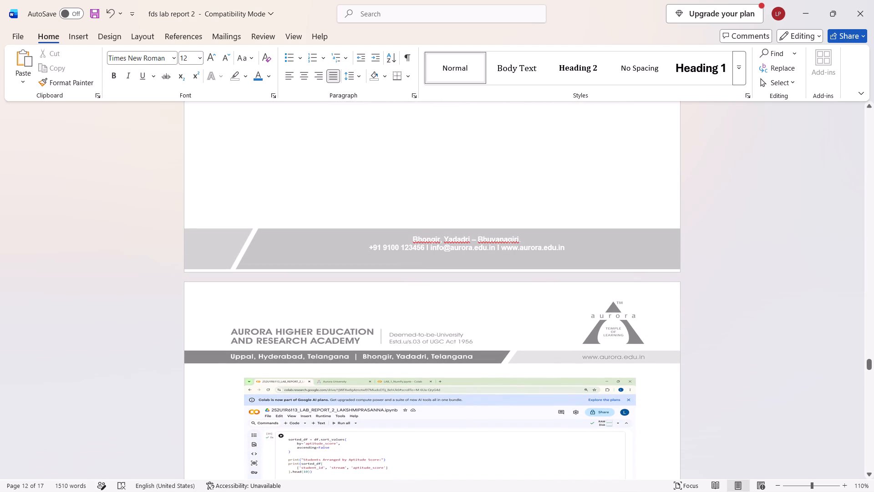
scroll(288, 389, down, 1)
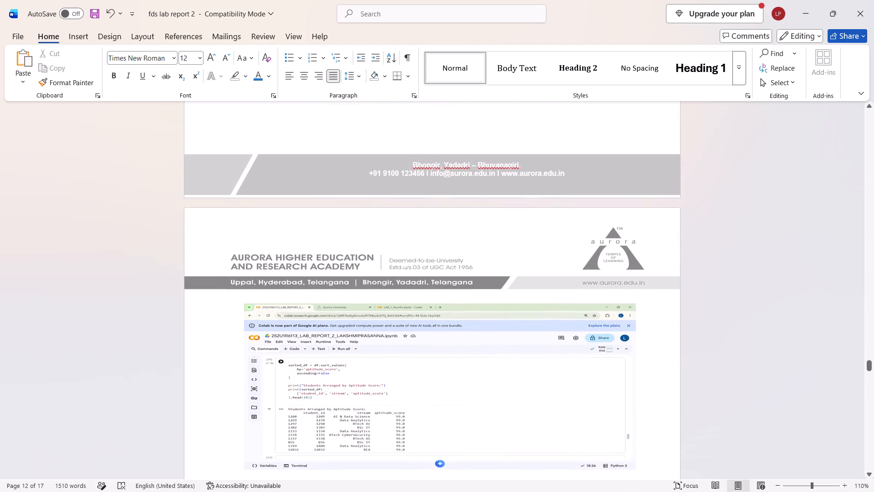
click(288, 389)
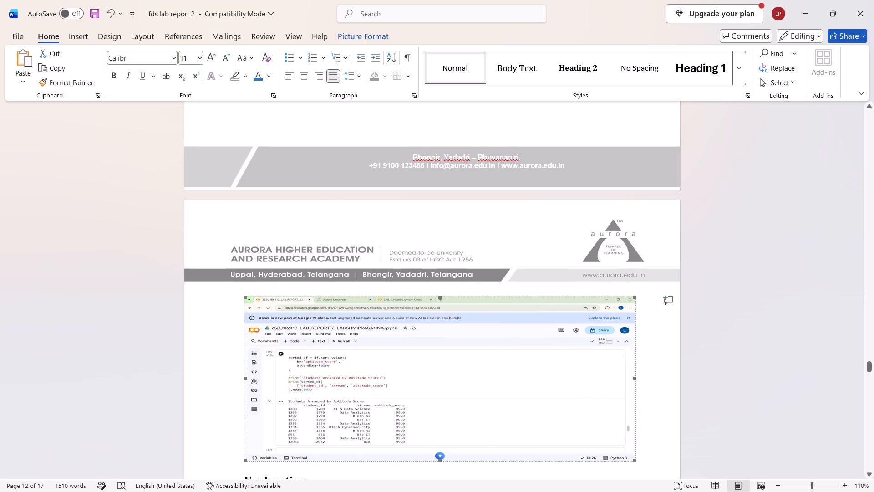
drag(634, 461, 601, 447)
scroll(601, 447, up, 1)
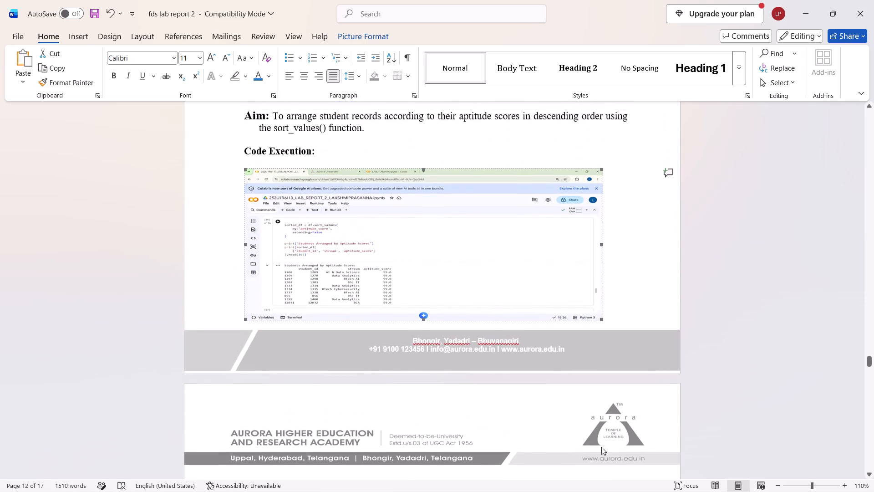
scroll(601, 447, up, 1)
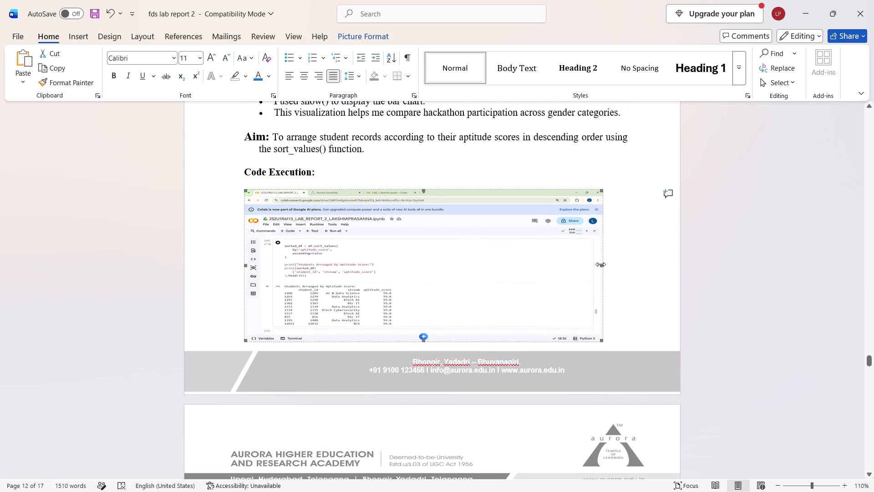
drag(600, 264, 636, 265)
click(535, 180)
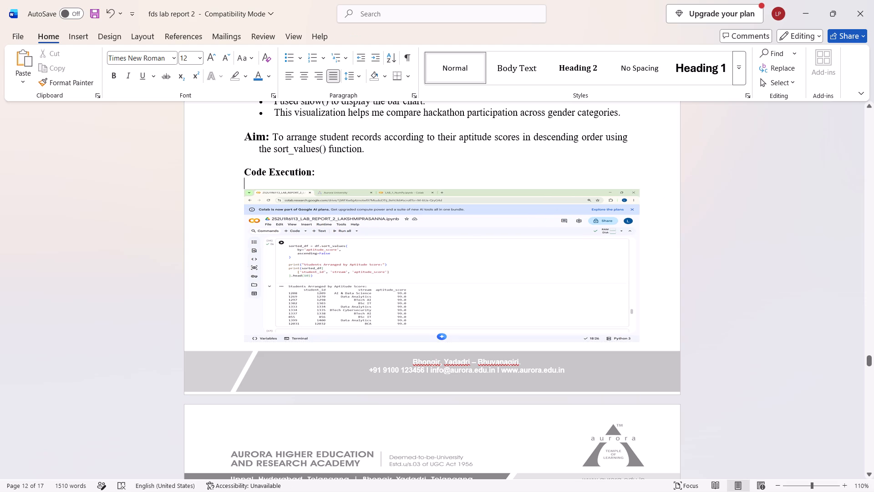
Set the Explanation: heading of the average hackathon participation by gender bar chart experiment to font size 14.
scroll(535, 180, up, 3)
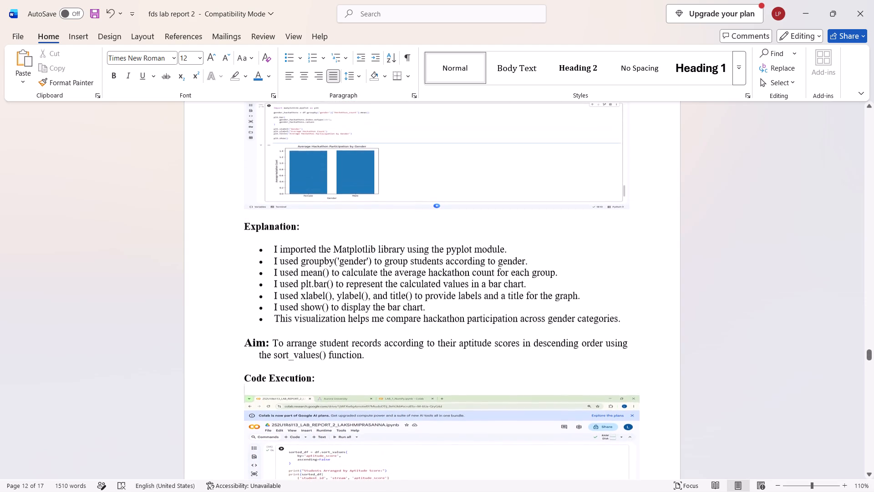
scroll(535, 180, up, 2)
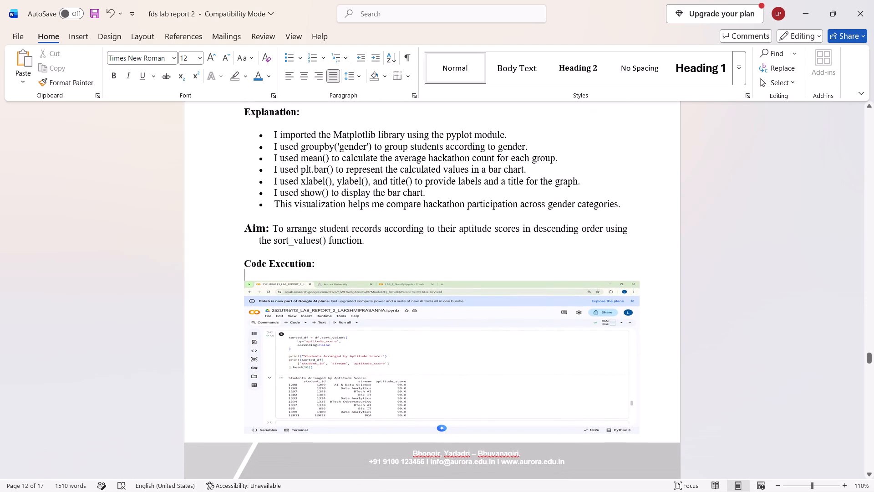
scroll(535, 180, up, 1)
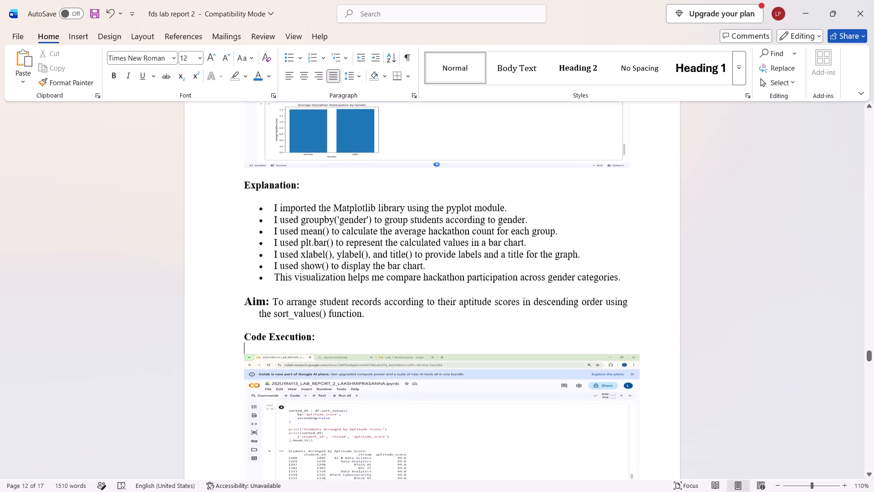
scroll(535, 180, up, 2)
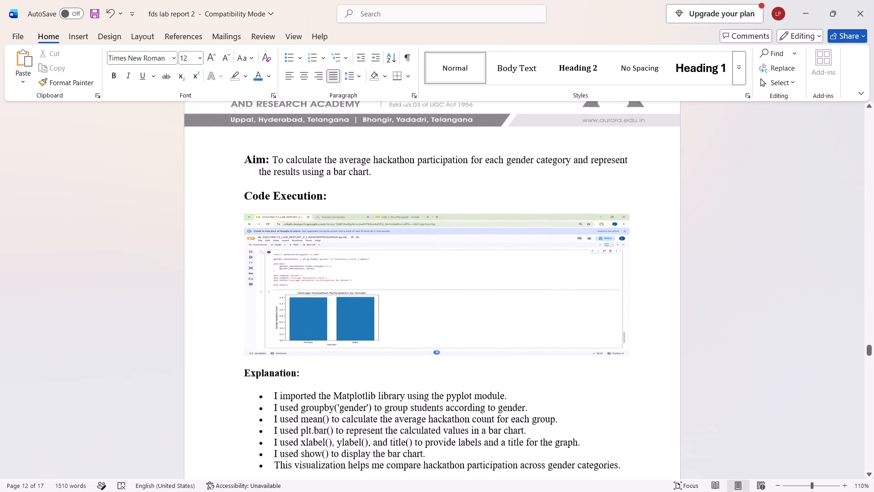
scroll(535, 180, up, 1)
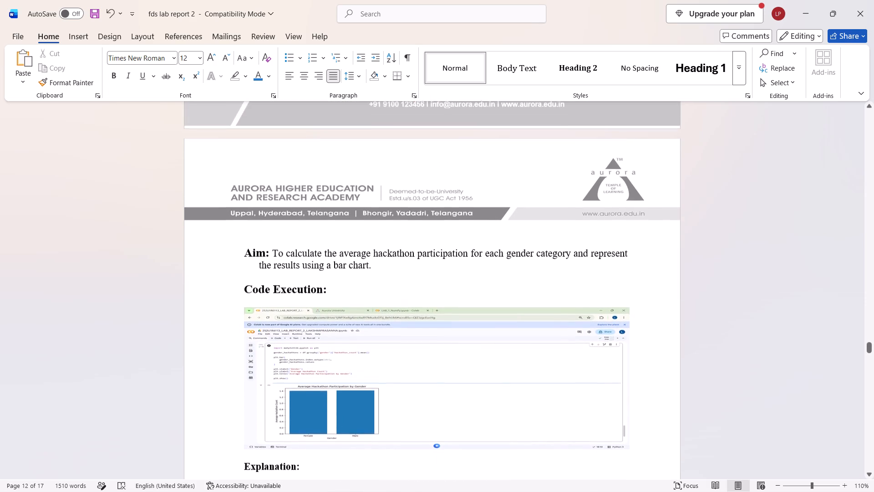
drag(308, 380, 243, 380)
click(331, 347)
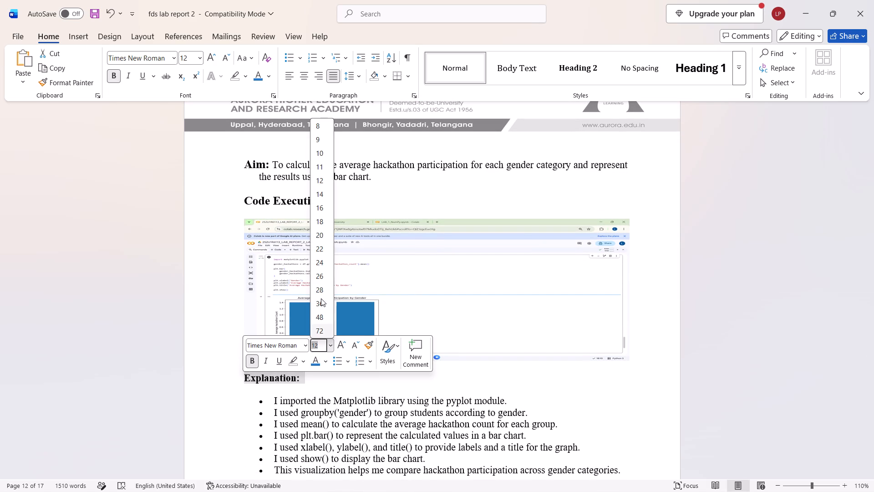
click(320, 197)
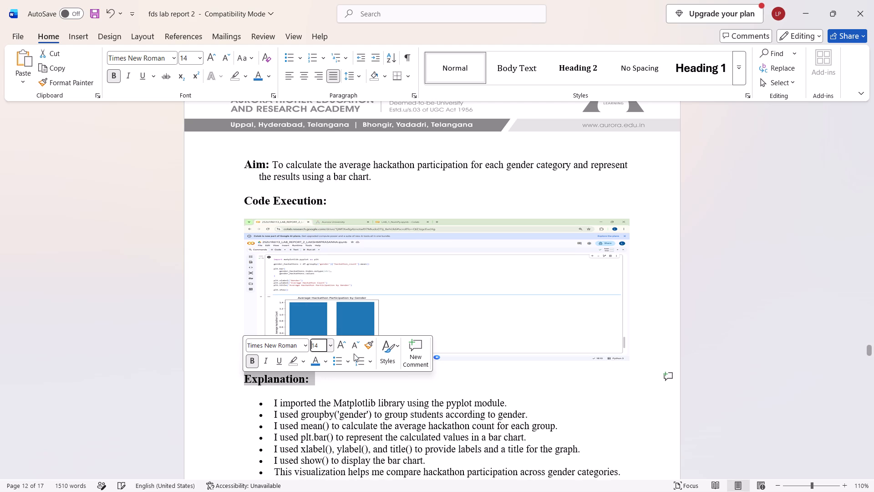
scroll(354, 354, down, 6)
click(420, 354)
Review the heading and screenshot formatting of the sort_values() and rank() experiments, and back through the earlier experiments to the first page.
scroll(420, 354, down, 2)
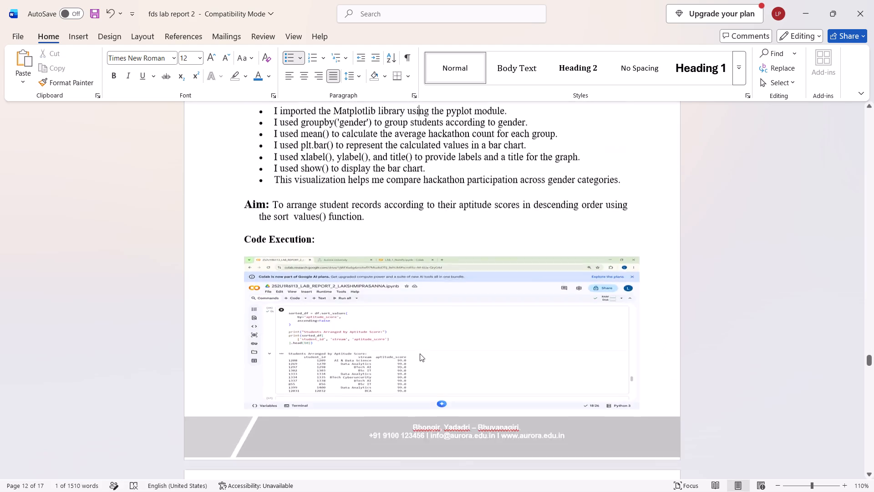
scroll(420, 354, down, 5)
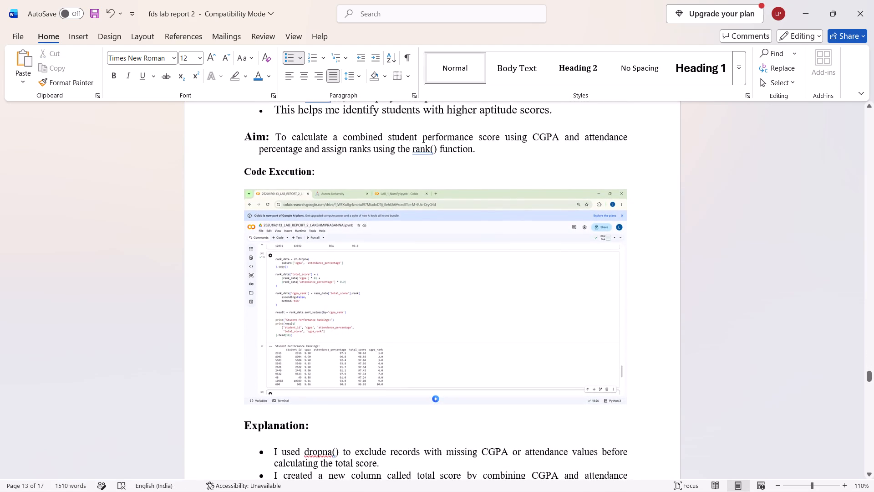
scroll(359, 247, up, 8)
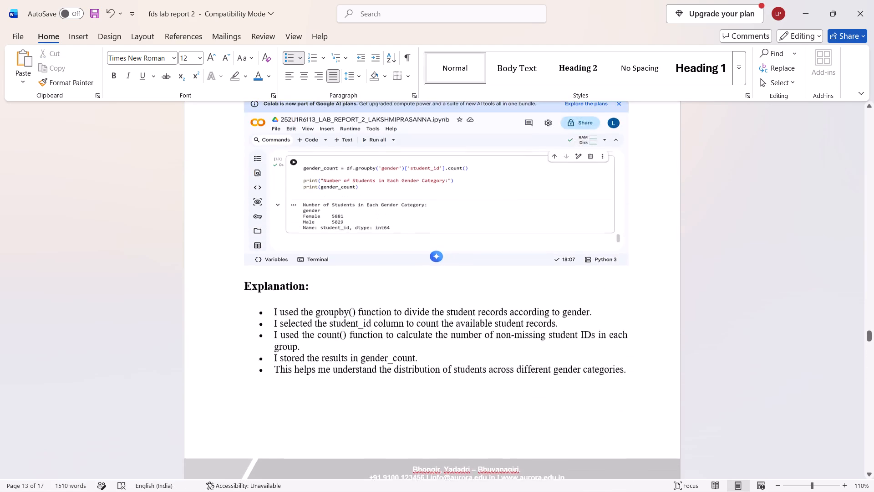
scroll(359, 247, up, 4)
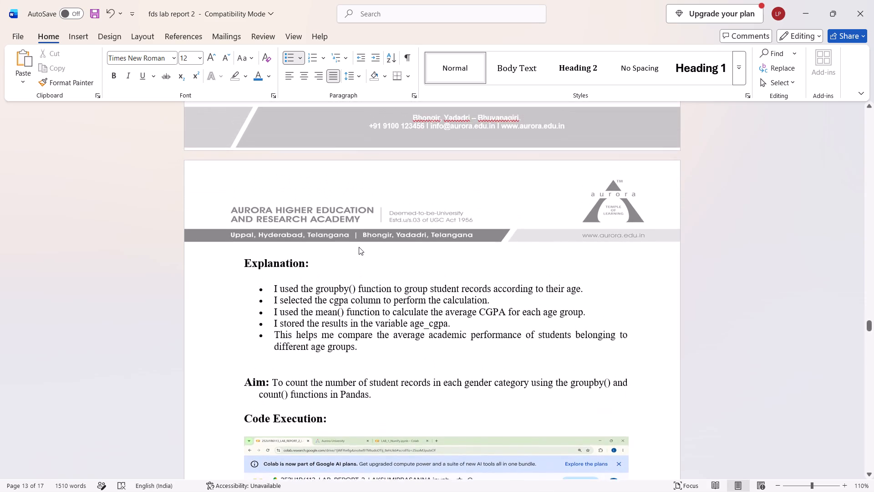
scroll(359, 247, up, 4)
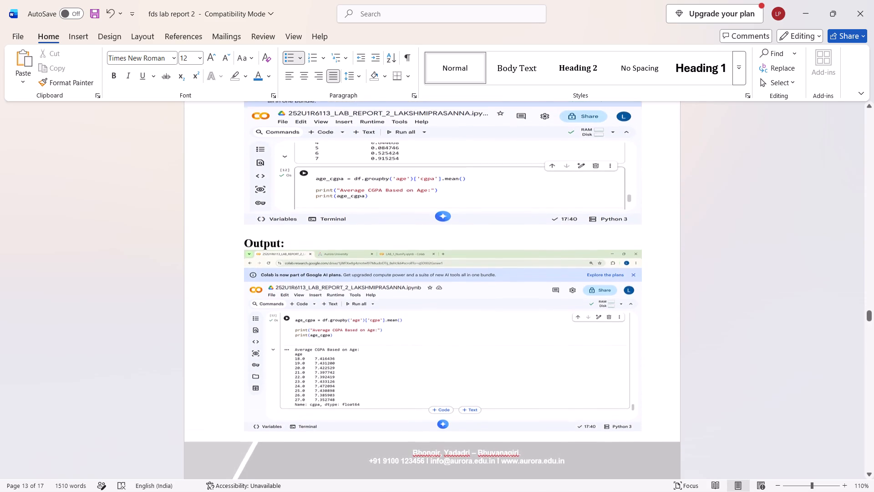
scroll(359, 247, up, 10)
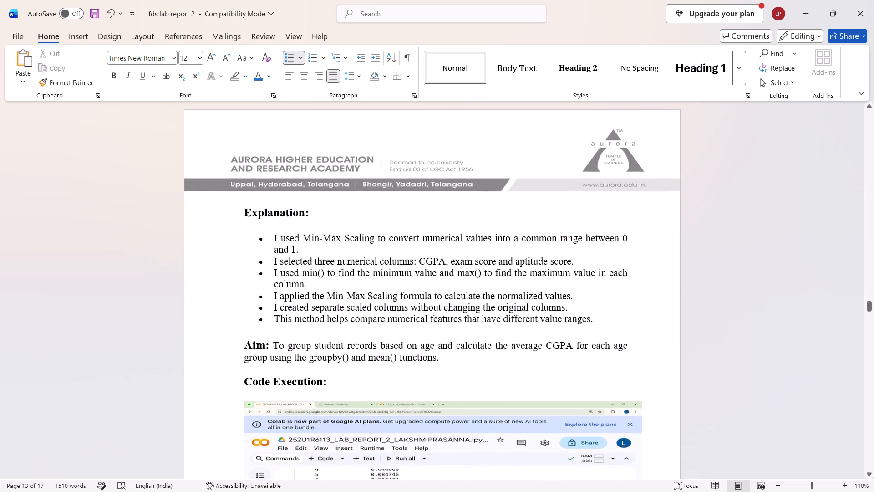
scroll(359, 247, up, 7)
scroll(359, 247, up, 20)
scroll(359, 247, up, 20)
scroll(359, 247, up, 20)
scroll(359, 247, up, 16)
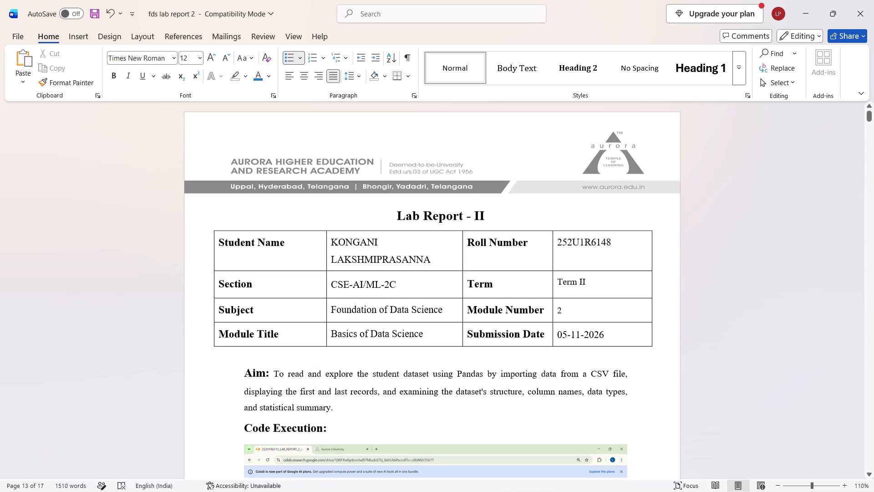
scroll(359, 247, up, 1)
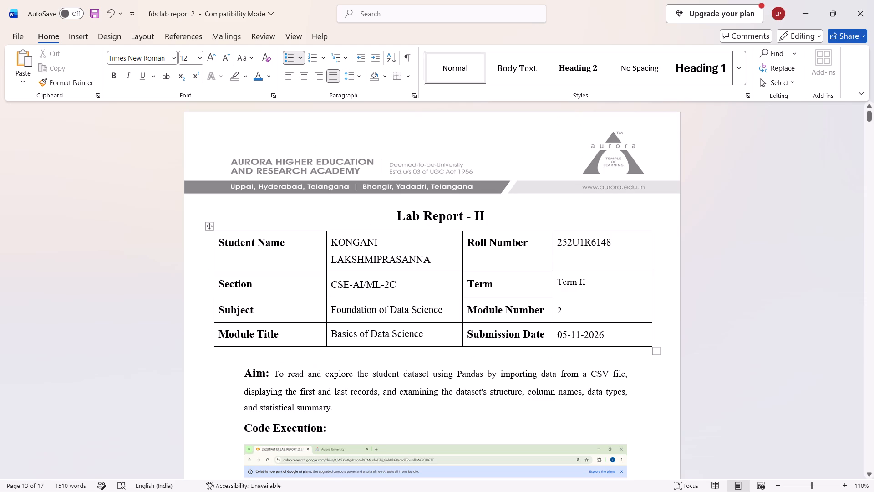
Replace the indentation before the "Lab Report - II" title with 23 spaces so it sits roughly centred above the student details table.
scroll(388, 330, down, 1)
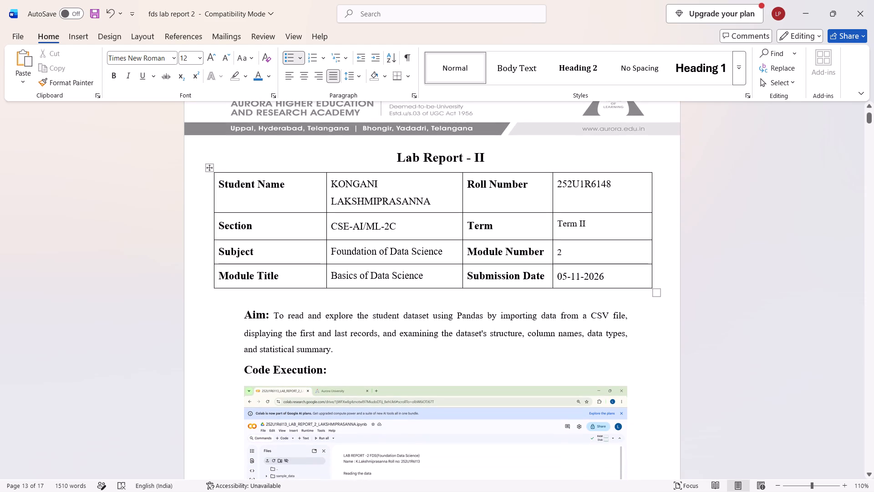
click(392, 161)
key(BackSpace)
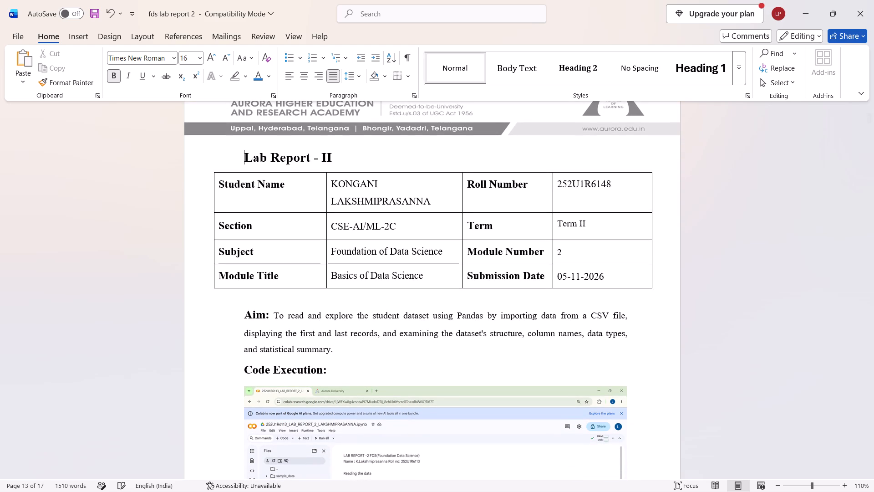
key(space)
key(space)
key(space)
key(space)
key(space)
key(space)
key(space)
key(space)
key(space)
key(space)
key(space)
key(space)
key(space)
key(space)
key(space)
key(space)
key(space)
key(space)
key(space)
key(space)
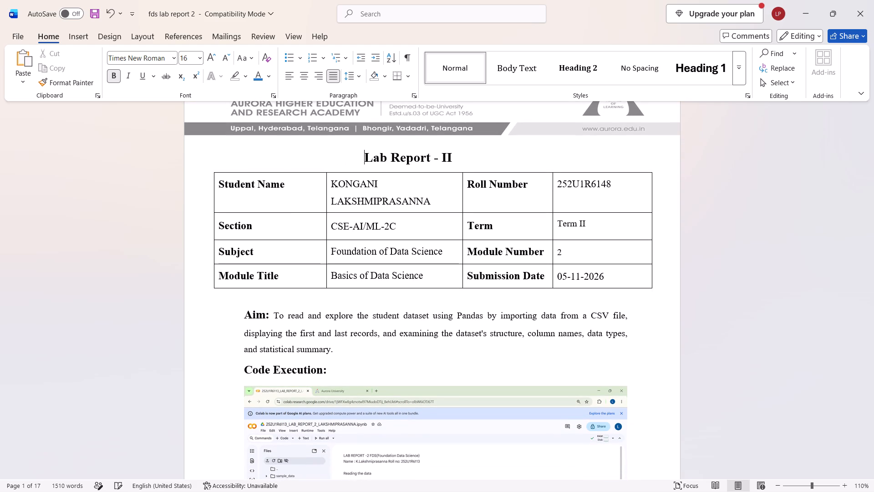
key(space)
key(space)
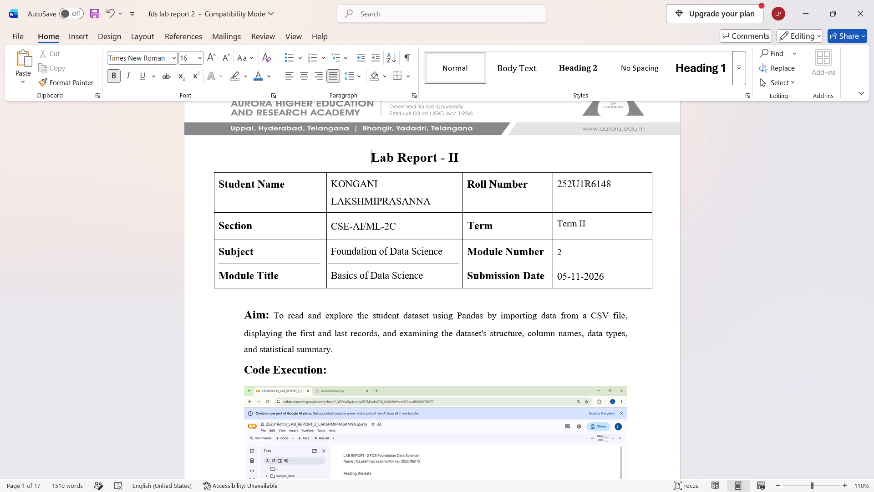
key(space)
Check the text formatting of the first experiment's Aim paragraph on reading and exploring the student dataset.
scroll(392, 157, down, 2)
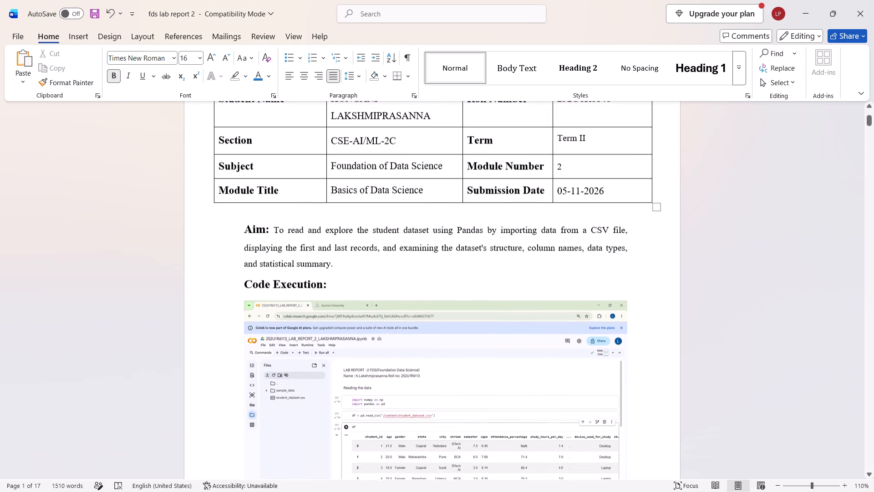
scroll(392, 157, down, 1)
scroll(262, 251, down, 1)
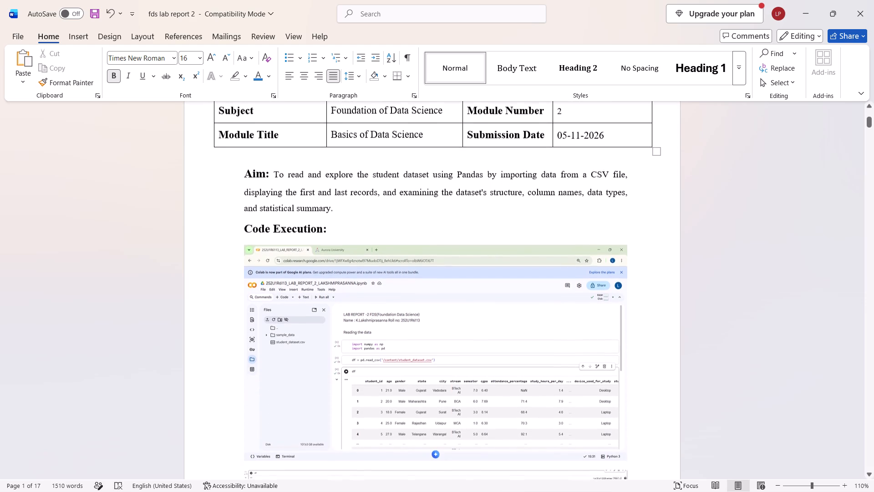
scroll(262, 251, down, 1)
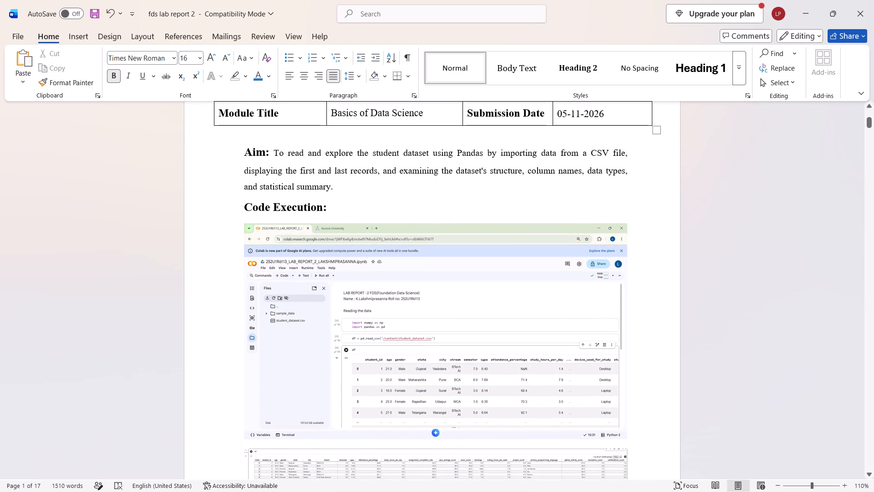
click(343, 187)
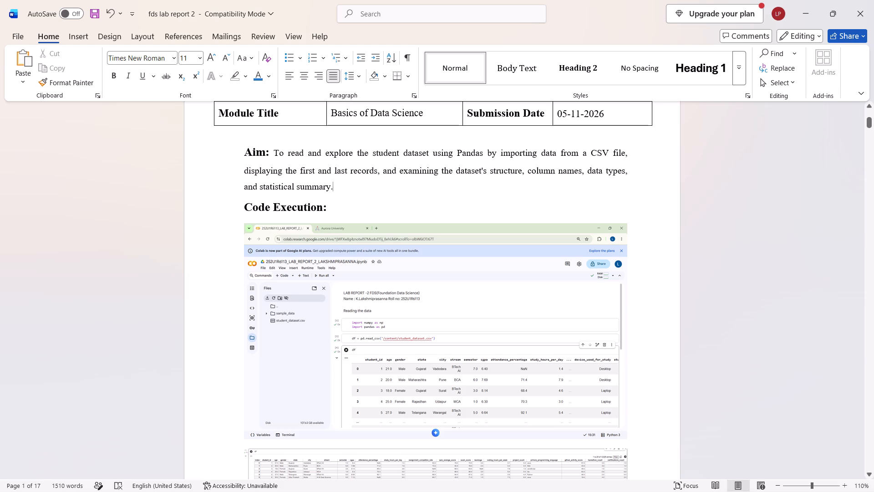
drag(340, 186, 259, 174)
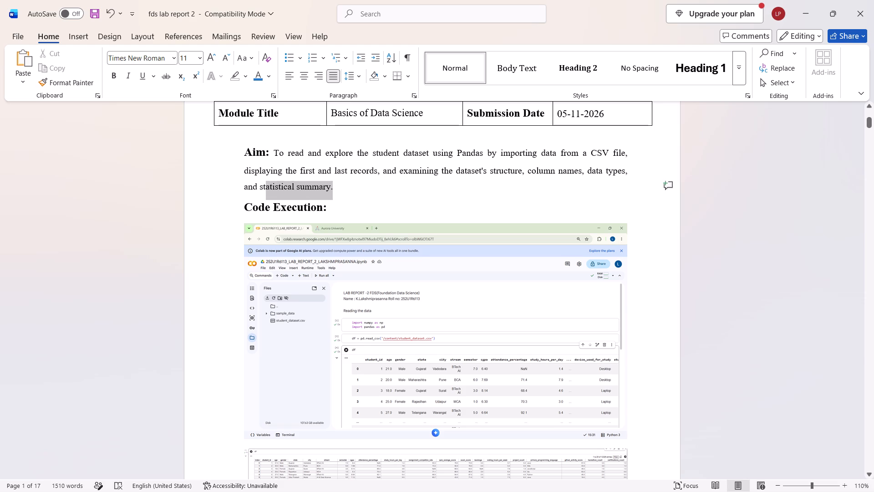
drag(259, 174, 277, 154)
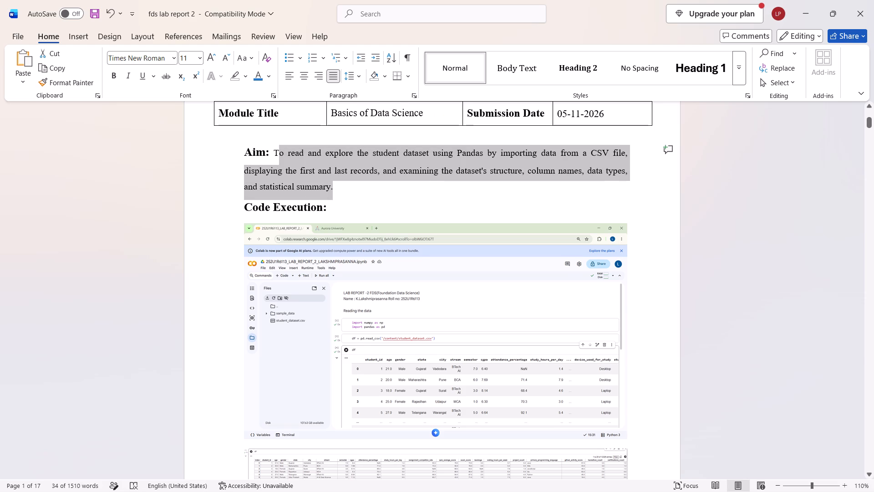
click(364, 190)
Review the headings, Aim paragraphs and screenshots from the first experiment to the sort_values() experiment, and back to the student details table.
scroll(364, 190, down, 5)
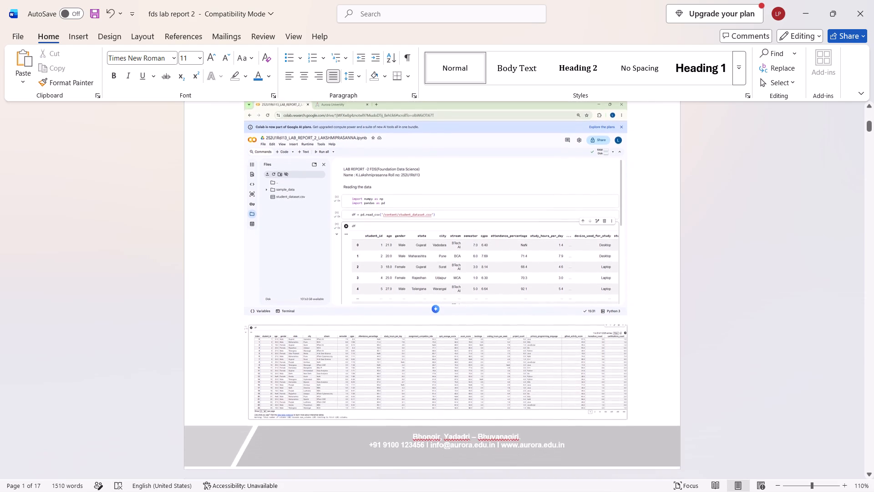
scroll(364, 190, down, 7)
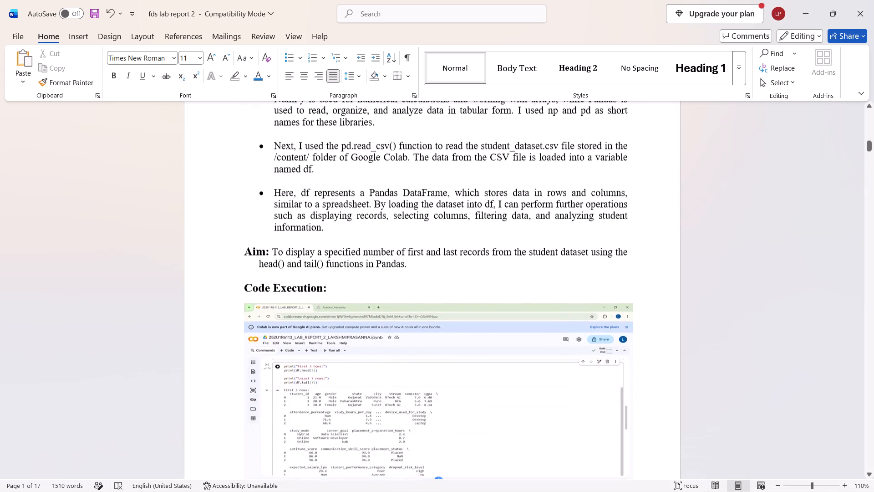
scroll(364, 190, down, 6)
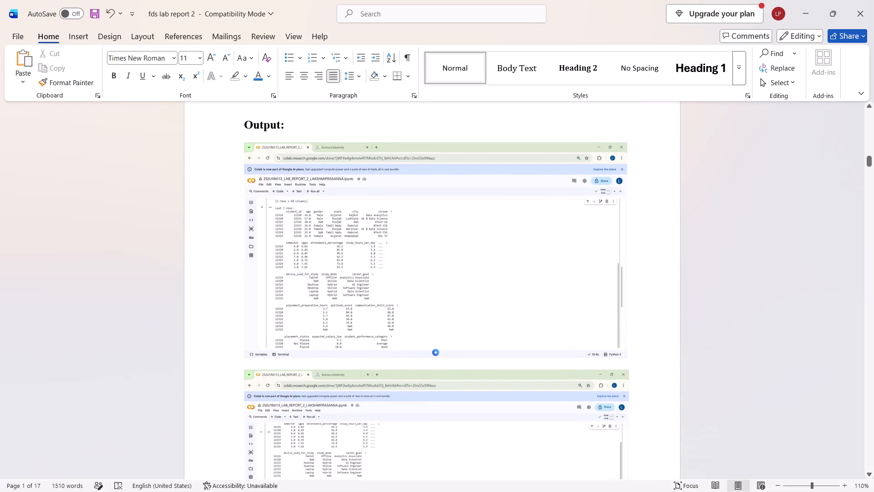
scroll(364, 190, down, 6)
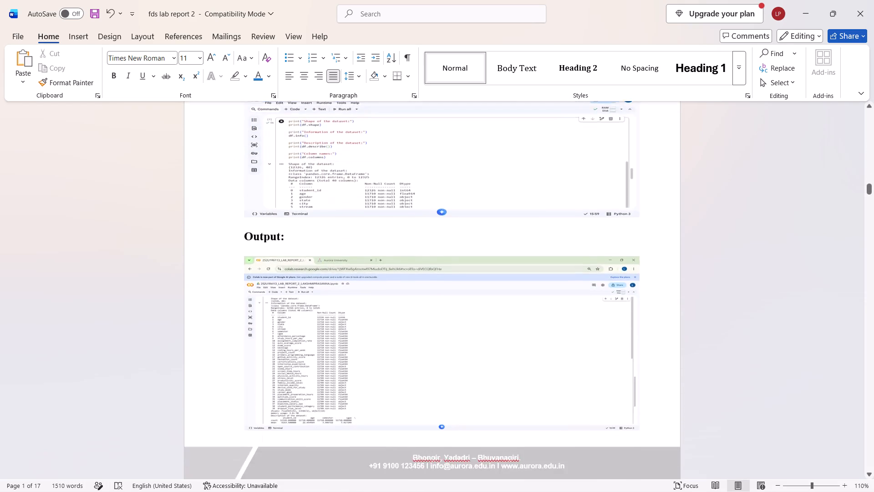
scroll(364, 190, down, 6)
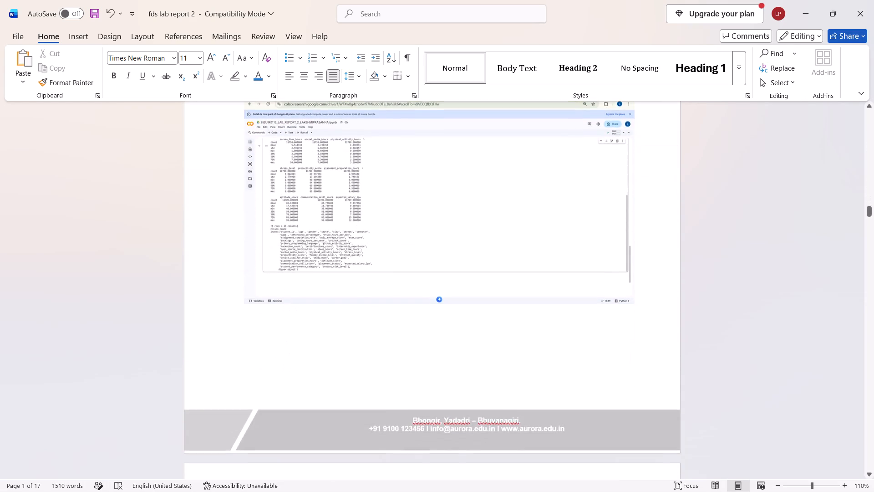
scroll(364, 190, down, 6)
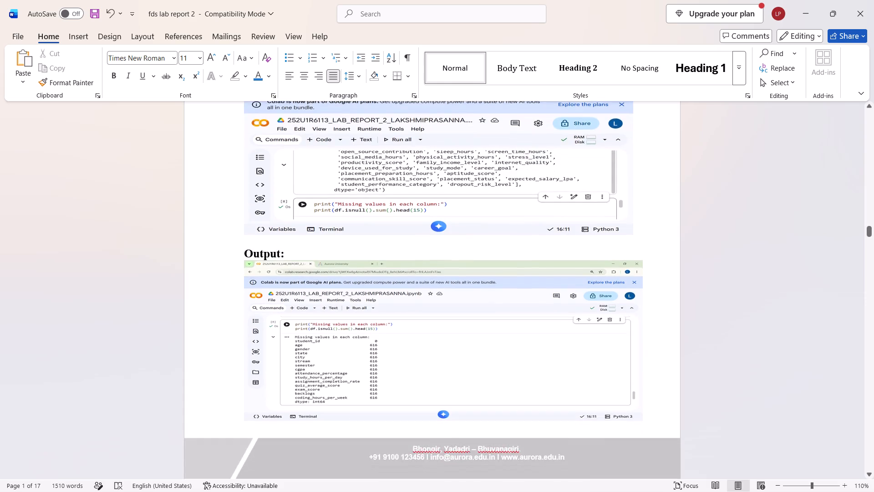
scroll(364, 190, down, 5)
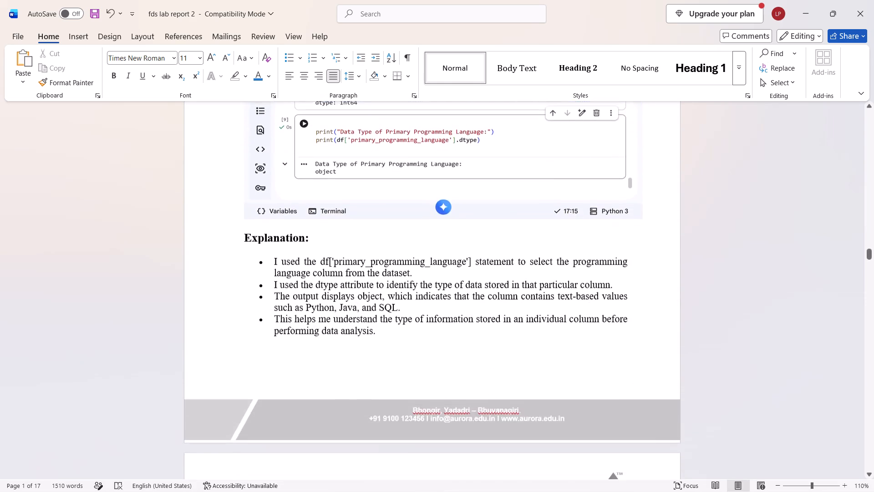
scroll(364, 190, down, 6)
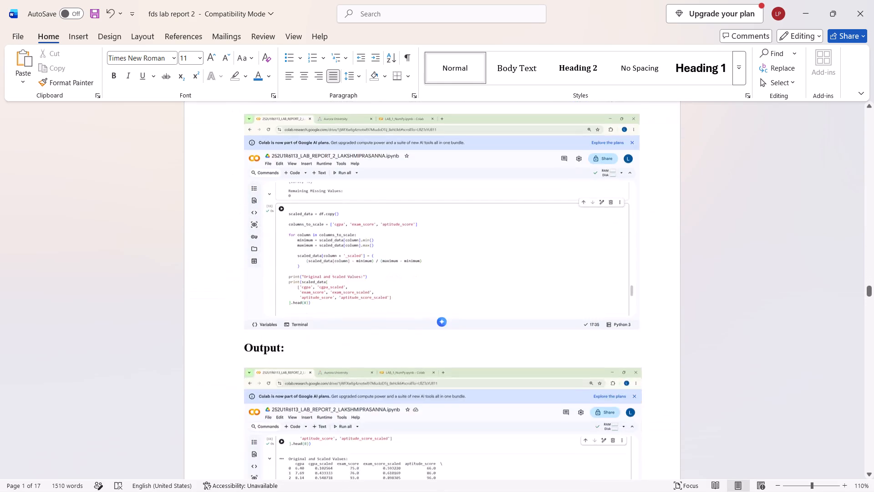
scroll(364, 190, down, 7)
scroll(364, 190, down, 20)
scroll(364, 190, down, 20)
scroll(364, 190, down, 4)
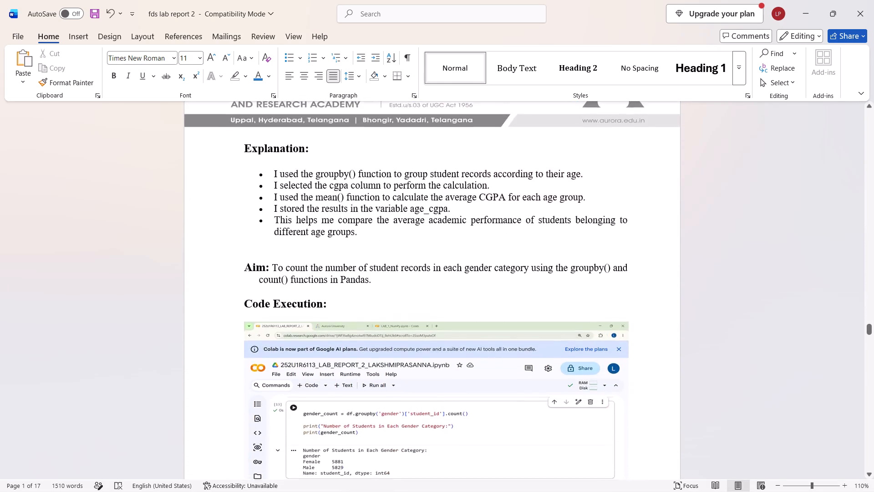
scroll(364, 190, down, 20)
scroll(364, 190, down, 20)
scroll(364, 190, down, 14)
scroll(364, 190, up, 18)
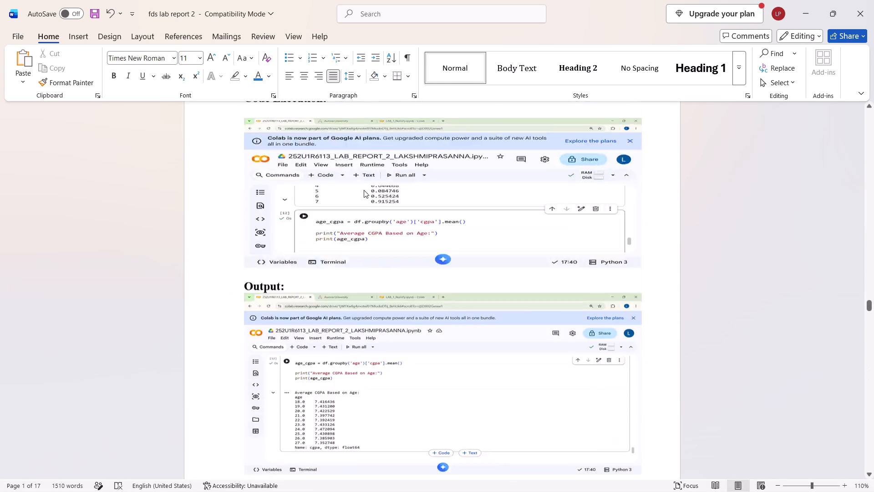
scroll(364, 190, down, 6)
scroll(364, 190, up, 6)
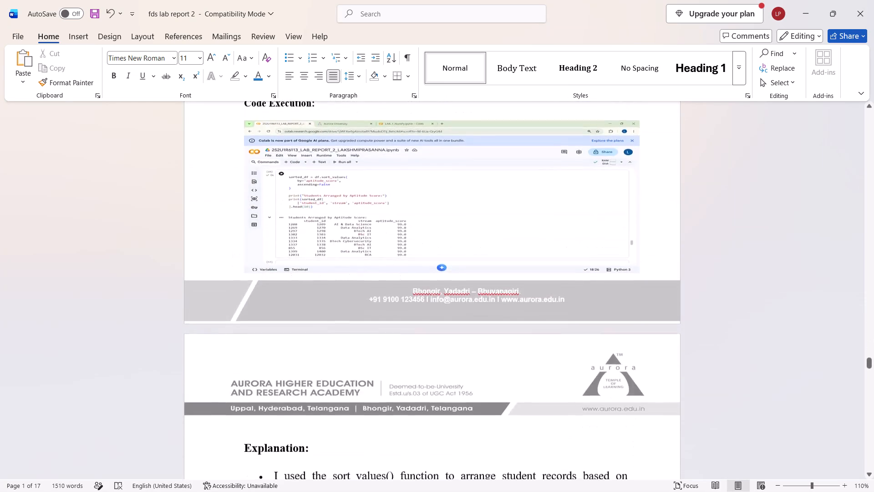
scroll(364, 190, up, 16)
scroll(364, 190, up, 7)
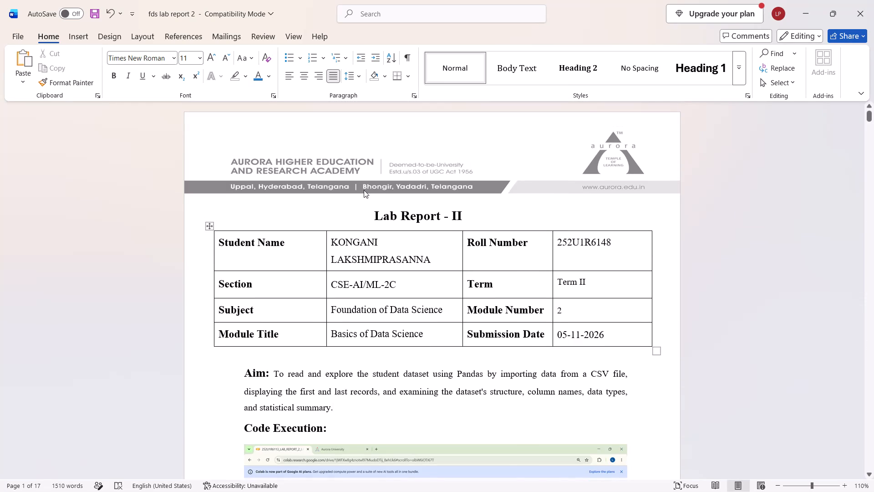
scroll(364, 190, up, 1)
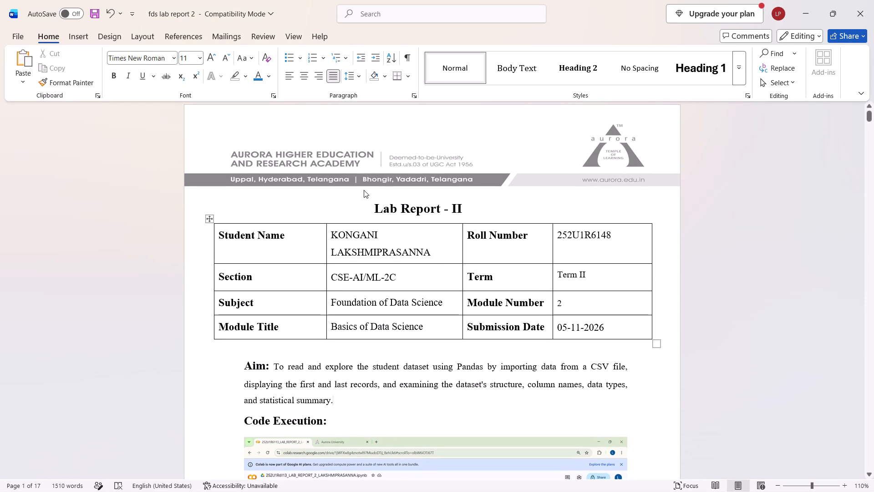
Correct the last two digits of the Roll Number in the student details table to 13.
click(613, 236)
key(BackSpace)
key(BackSpace)
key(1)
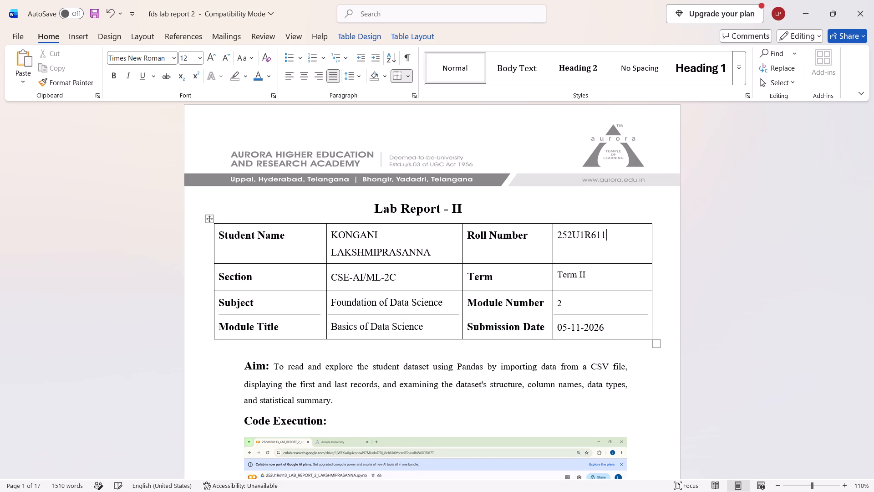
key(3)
Start a PDF export of the report, naming the file with the student's roll number and given name followed by LAB_REPORT_2, separated by underscores.
scroll(383, 359, down, 2)
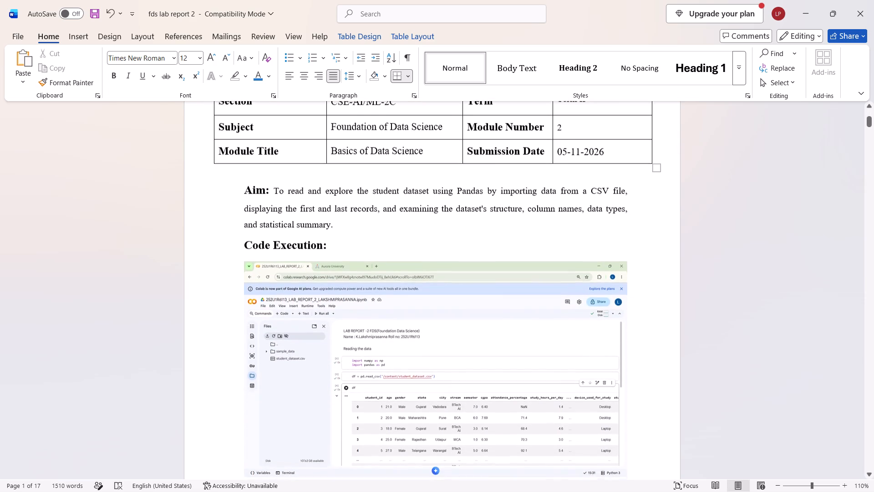
scroll(383, 359, down, 2)
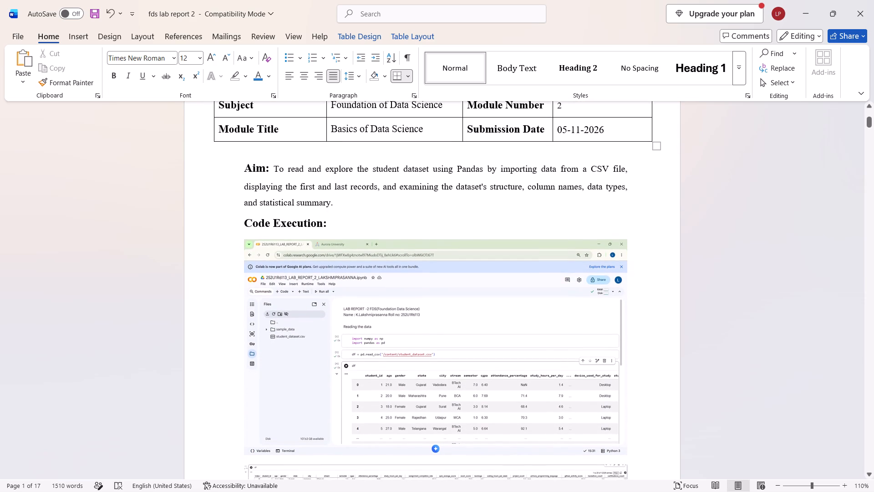
click(21, 36)
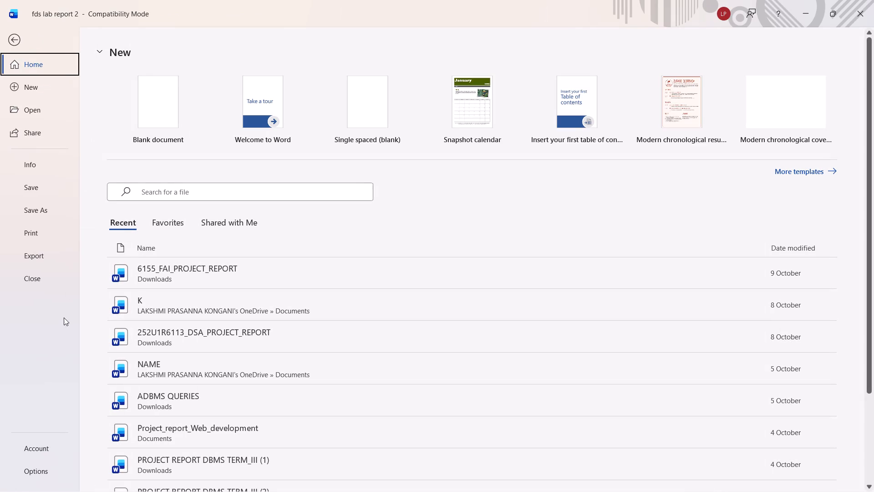
click(35, 260)
click(309, 165)
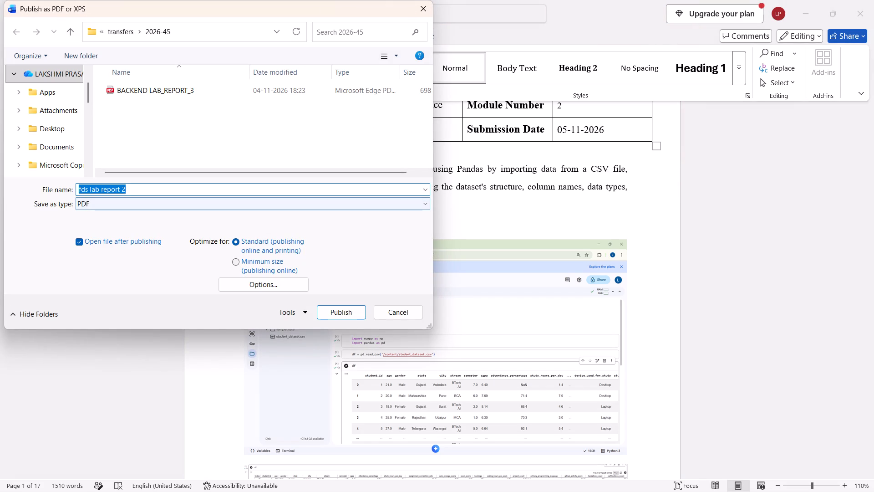
click(241, 191)
key(BackSpace)
key(BackSpace)
key(BackSpace)
key(BackSpace)
key(BackSpace)
key(BackSpace)
key(BackSpace)
key(BackSpace)
key(BackSpace)
key(BackSpace)
key(BackSpace)
key(BackSpace)
key(BackSpace)
key(BackSpace)
key(BackSpace)
key(BackSpace)
key(BackSpace)
key(BackSpace)
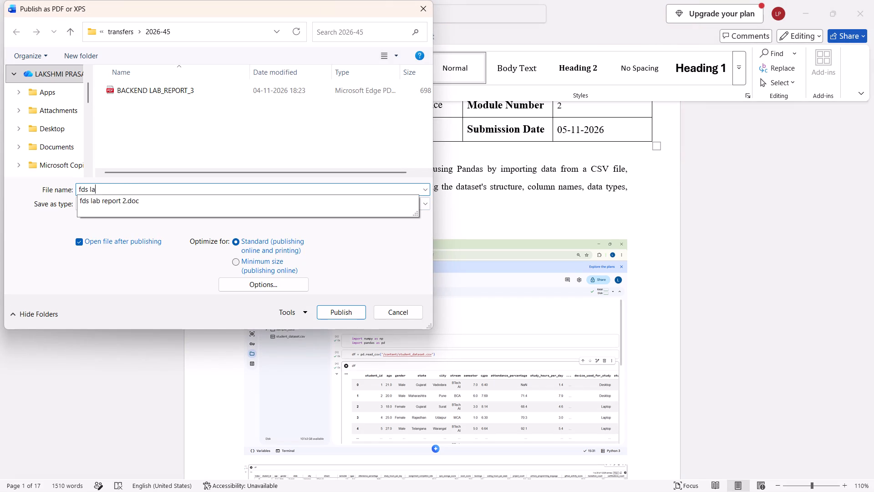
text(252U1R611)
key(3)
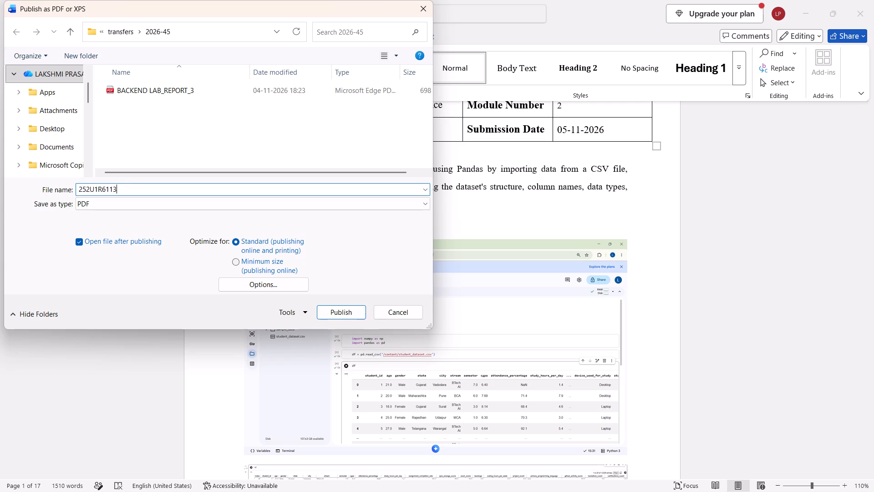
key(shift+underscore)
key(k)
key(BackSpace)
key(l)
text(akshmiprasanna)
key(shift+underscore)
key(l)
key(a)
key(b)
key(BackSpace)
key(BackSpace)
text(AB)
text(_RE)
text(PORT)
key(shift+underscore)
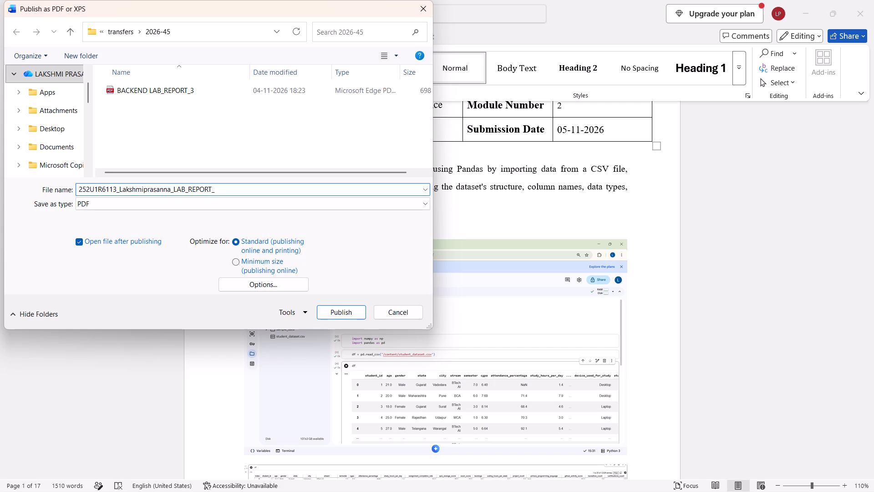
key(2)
Insert _FDS before _LAB_REPORT_2 in the PDF's file name and publish the file.
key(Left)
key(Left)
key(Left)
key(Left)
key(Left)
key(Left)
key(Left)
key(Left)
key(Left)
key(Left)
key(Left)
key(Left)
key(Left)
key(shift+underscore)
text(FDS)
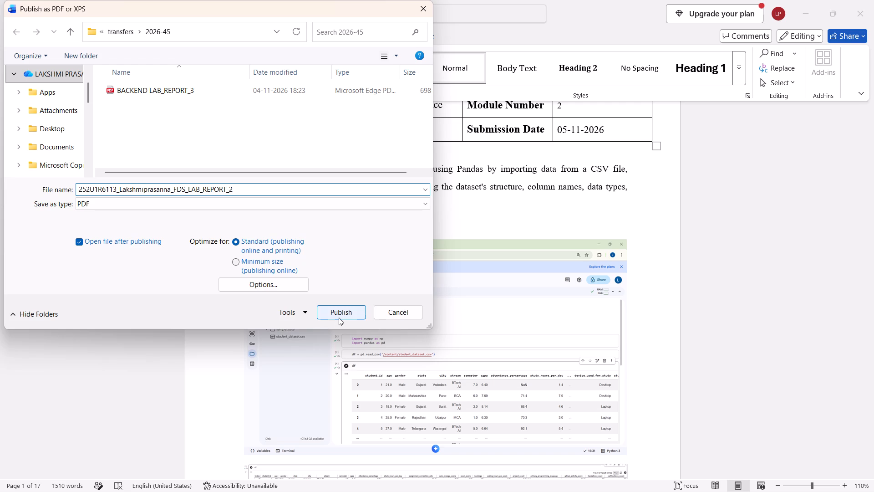
click(339, 318)
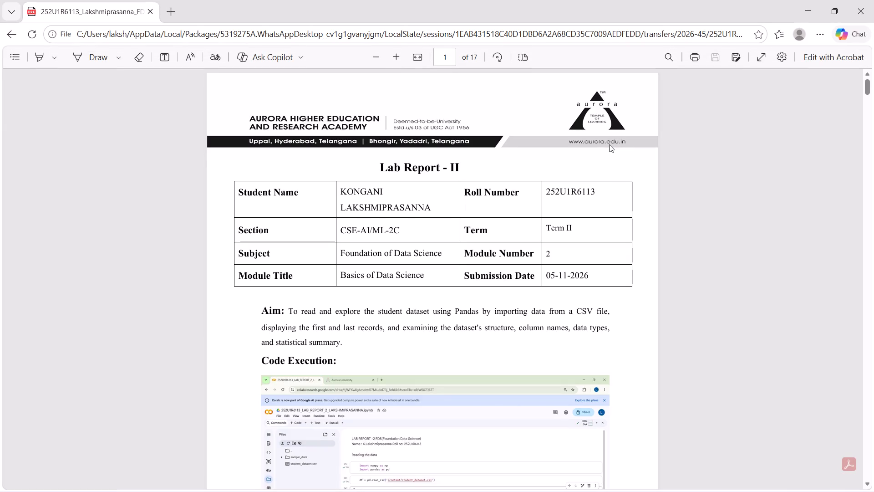
Skim the published PDF from the student details table through to about page 14 and return to the first page.
scroll(609, 144, down, 3)
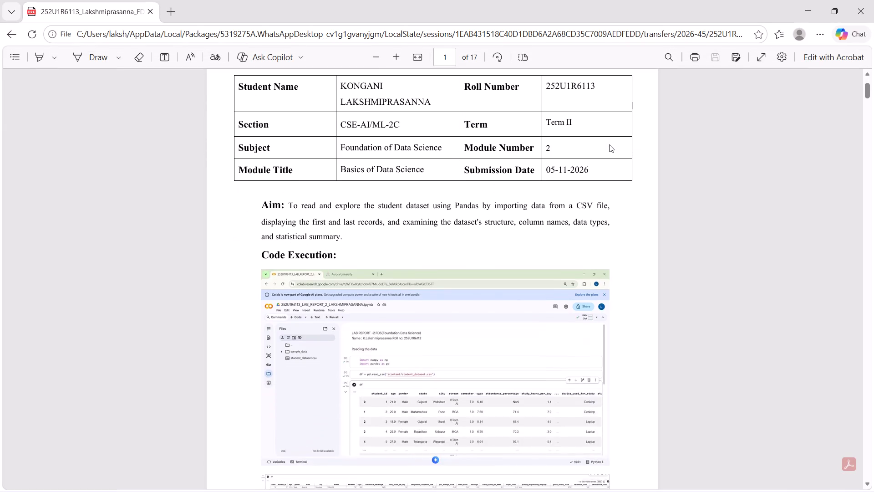
scroll(609, 144, down, 12)
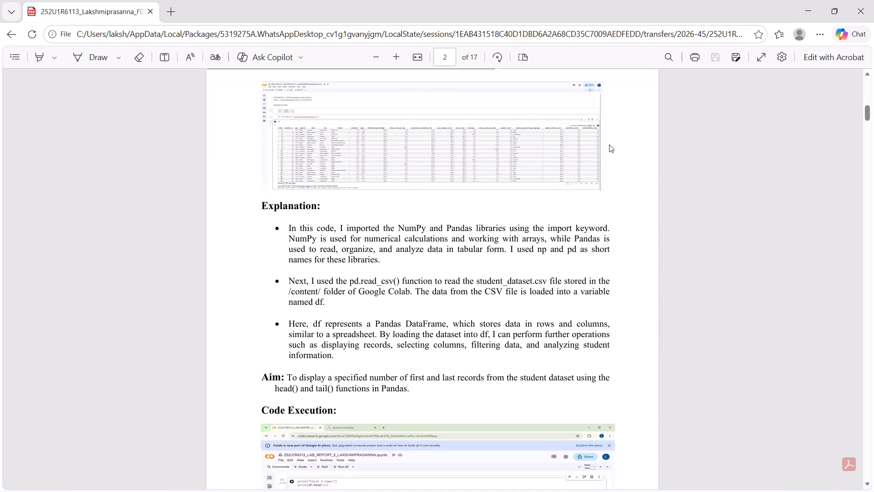
scroll(609, 144, down, 18)
scroll(609, 144, up, 17)
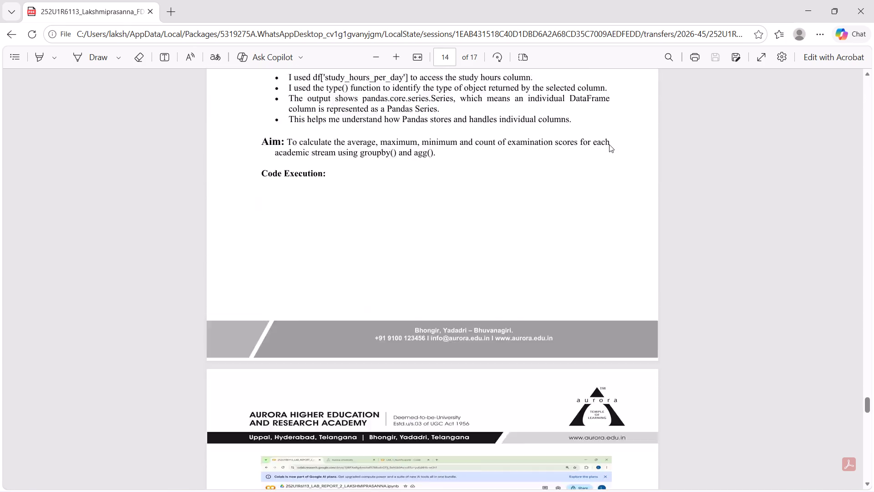
scroll(609, 144, up, 13)
scroll(609, 144, up, 10)
scroll(609, 144, up, 11)
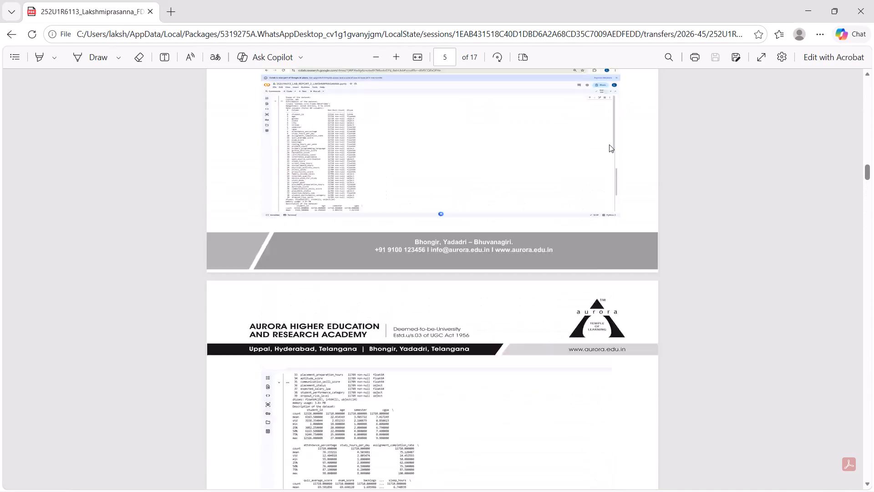
scroll(609, 144, up, 10)
scroll(609, 144, up, 12)
Review the PDF page by page, from the first experiment to the Google Colab link, checking headings, screenshots and page gaps.
scroll(609, 144, down, 3)
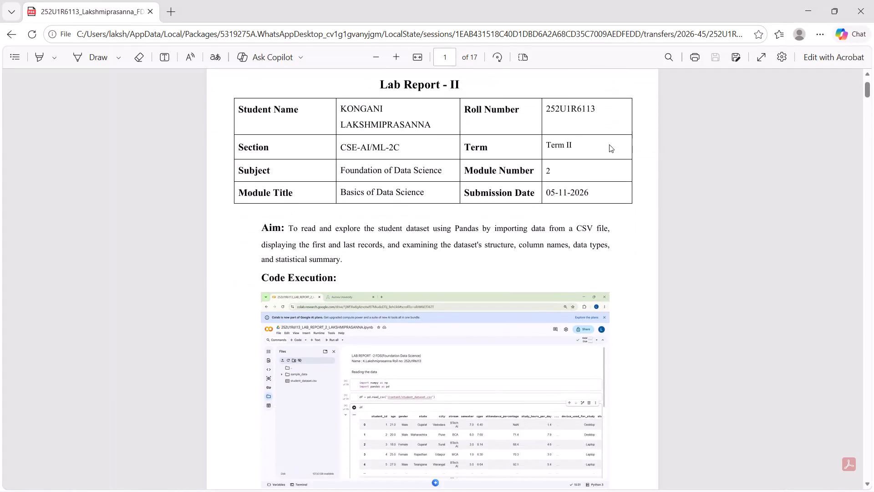
scroll(609, 144, down, 10)
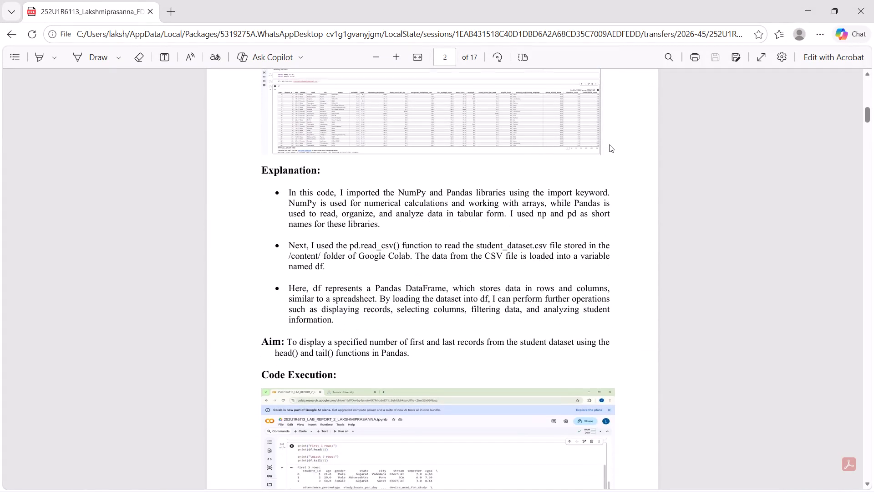
scroll(609, 144, down, 9)
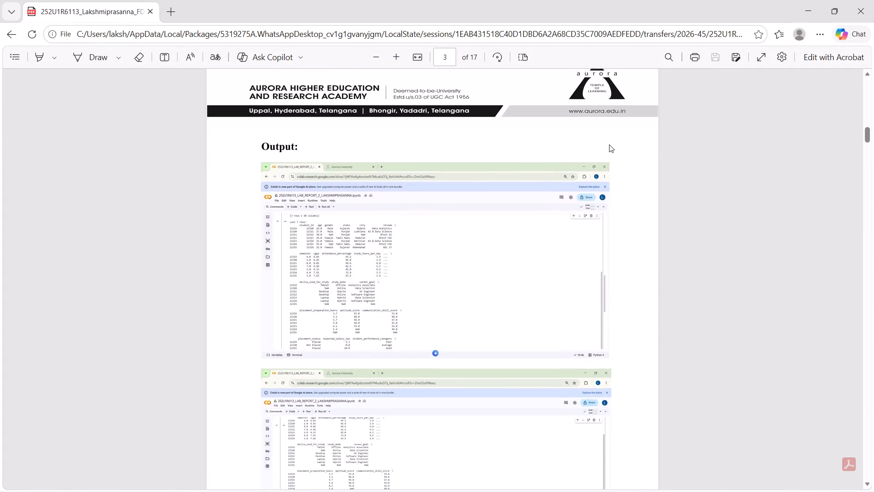
scroll(609, 144, down, 8)
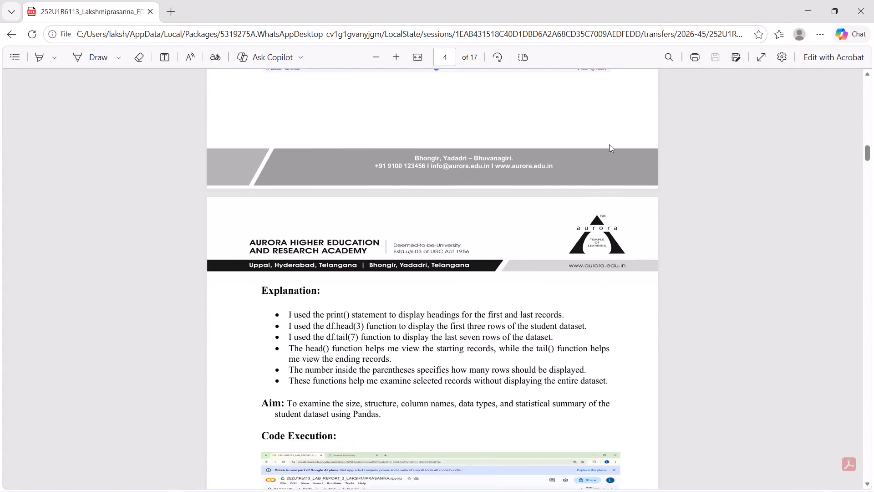
scroll(609, 144, down, 7)
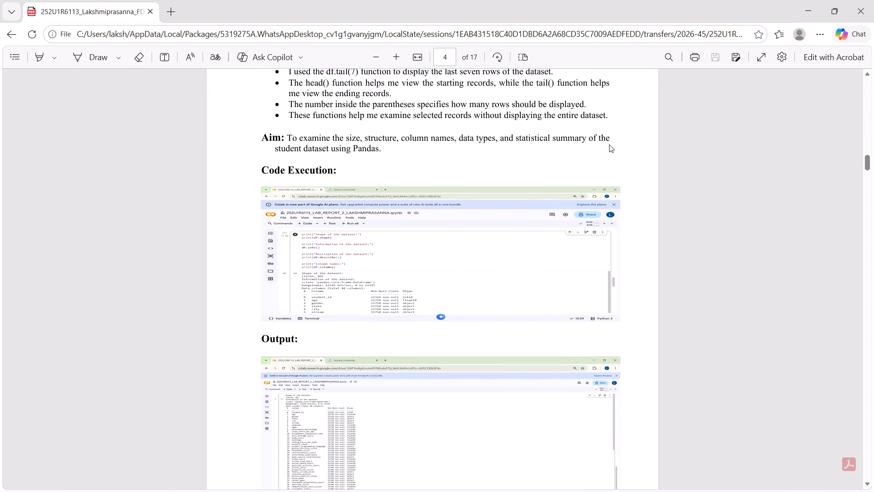
scroll(609, 144, down, 9)
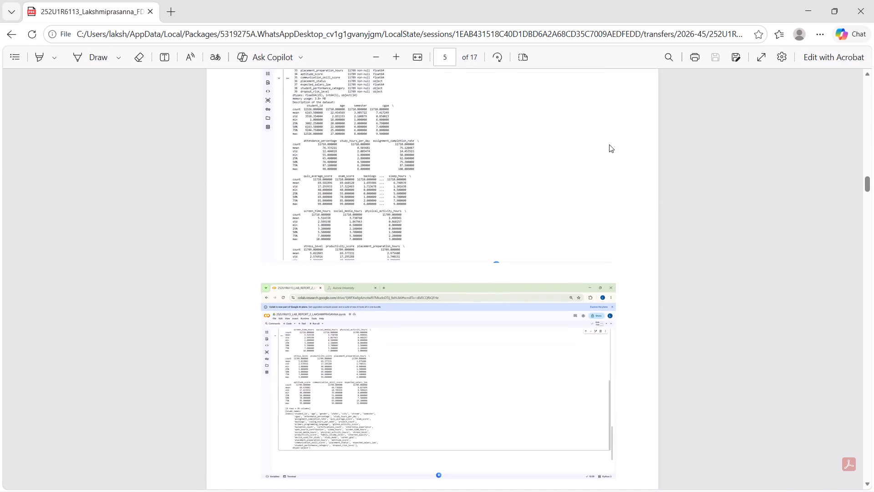
scroll(609, 144, down, 8)
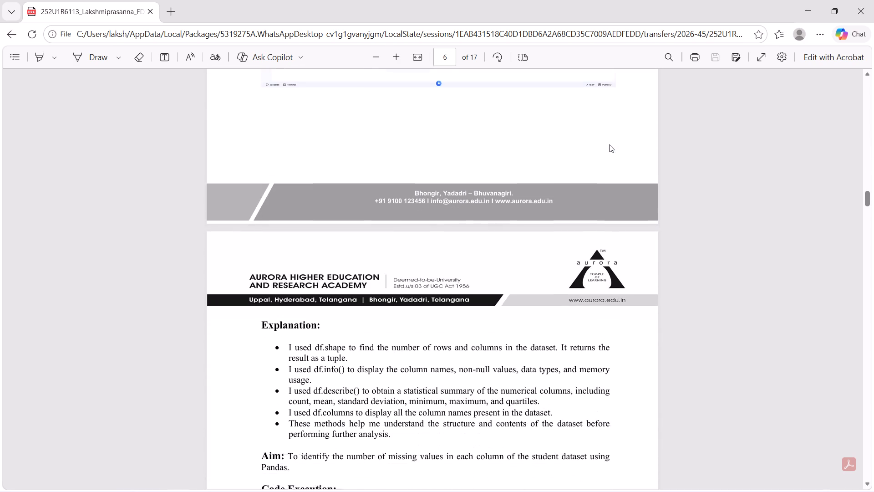
scroll(609, 144, down, 6)
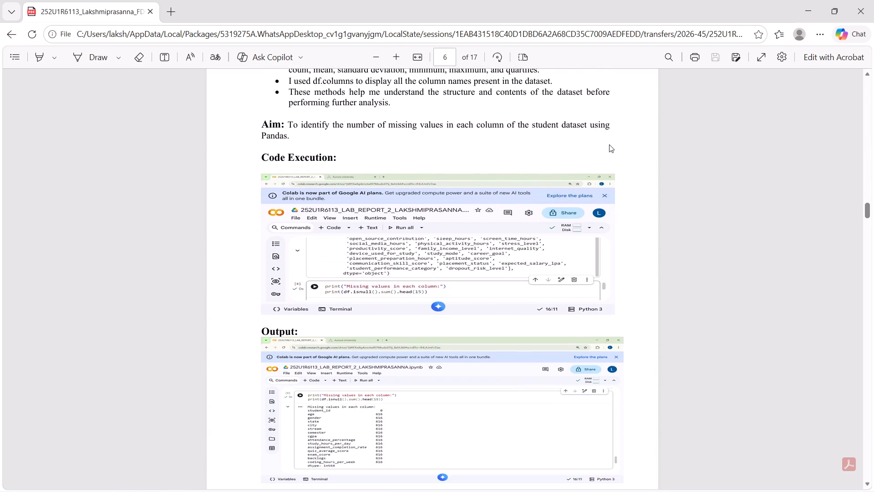
scroll(609, 144, down, 8)
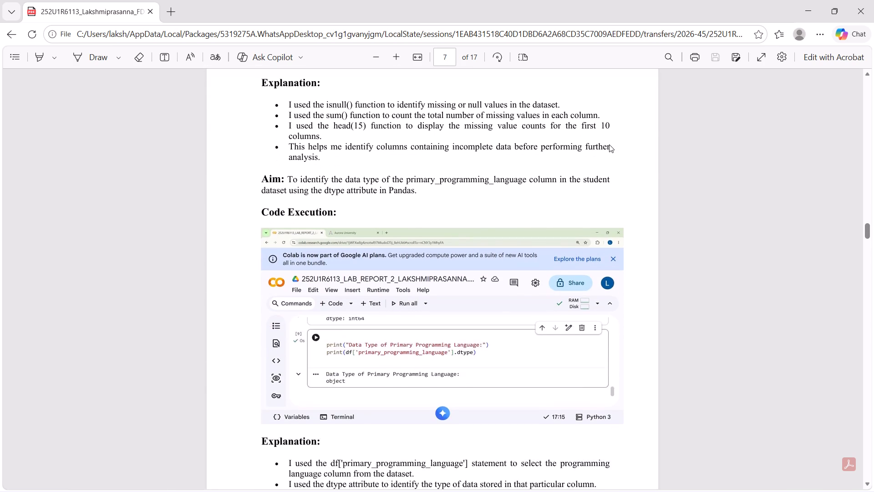
scroll(609, 144, down, 8)
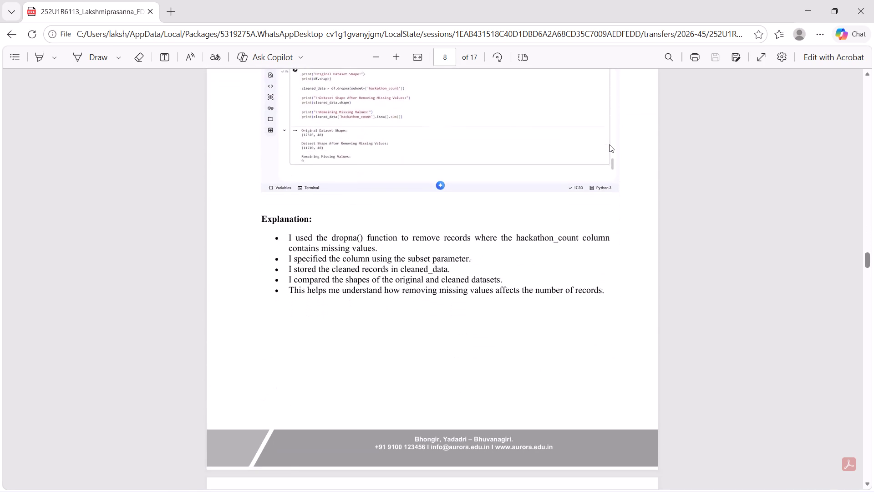
scroll(609, 144, down, 9)
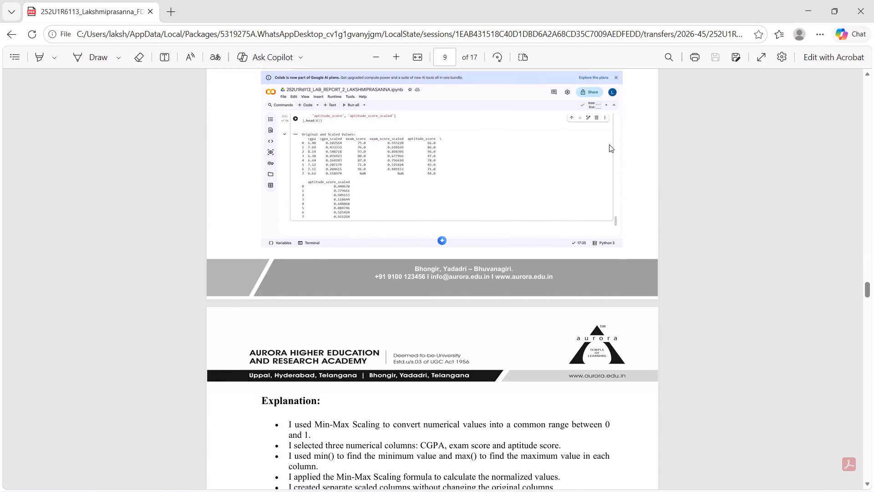
scroll(609, 144, down, 8)
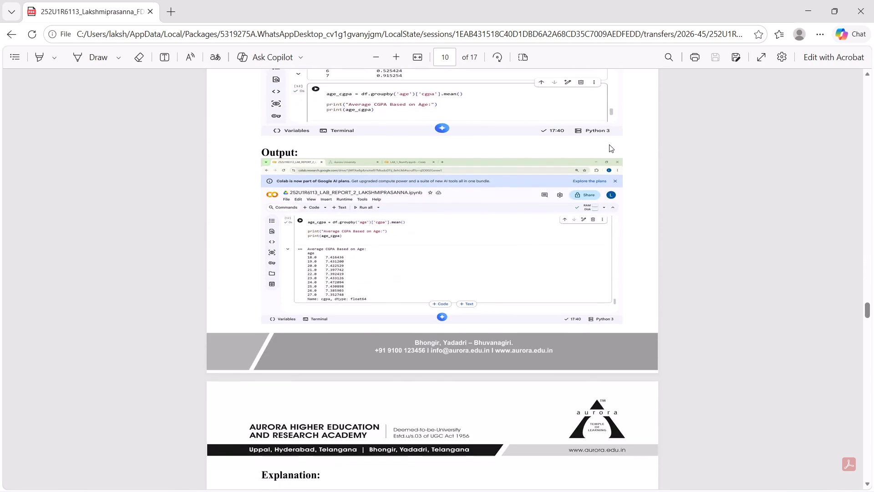
scroll(609, 144, down, 8)
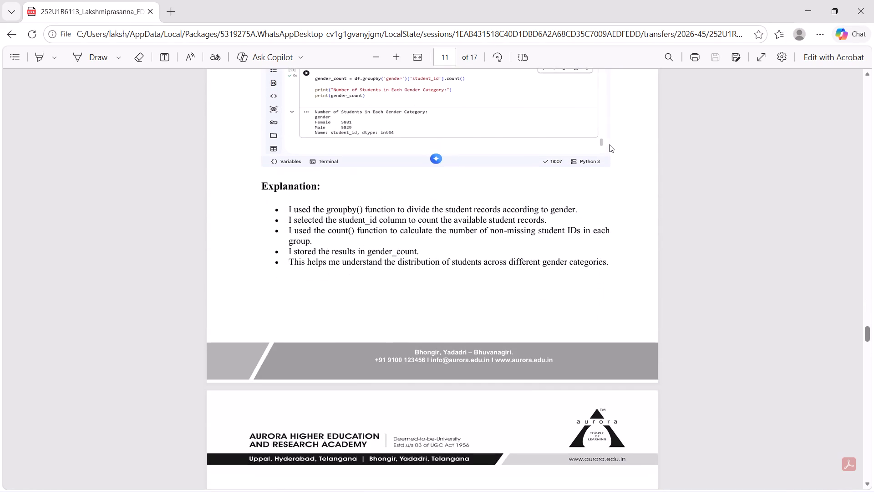
scroll(609, 144, down, 8)
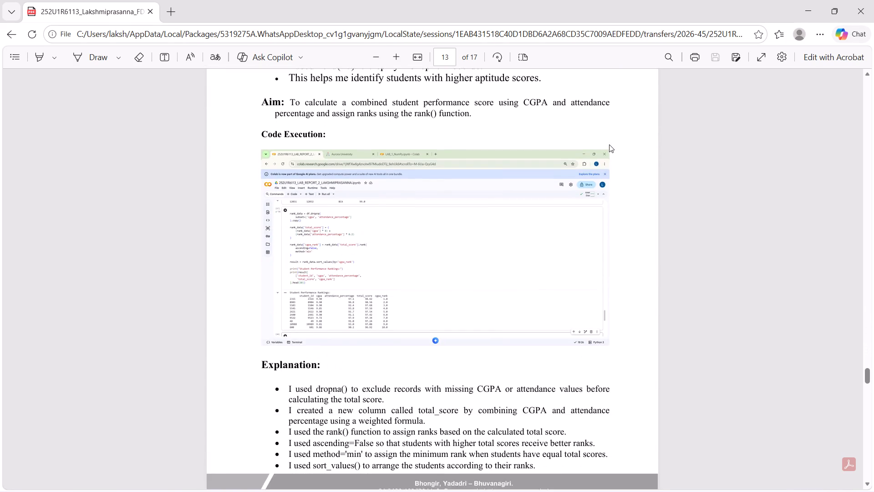
scroll(609, 144, down, 8)
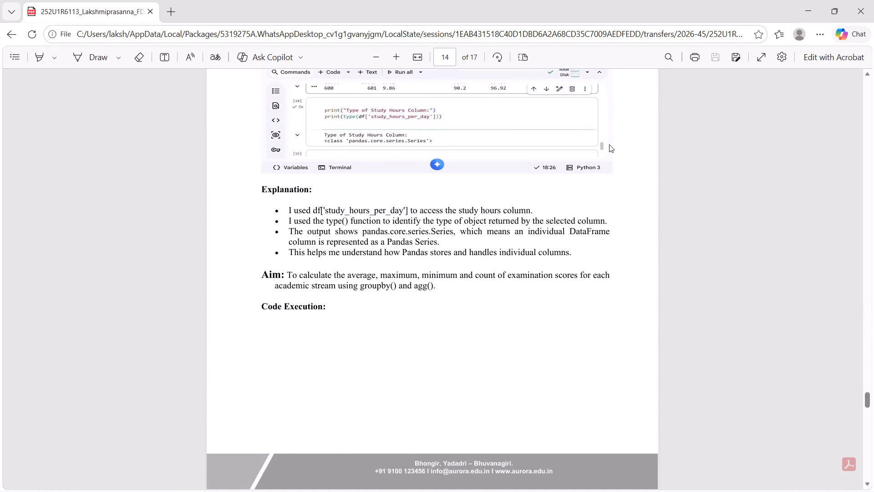
scroll(609, 144, down, 3)
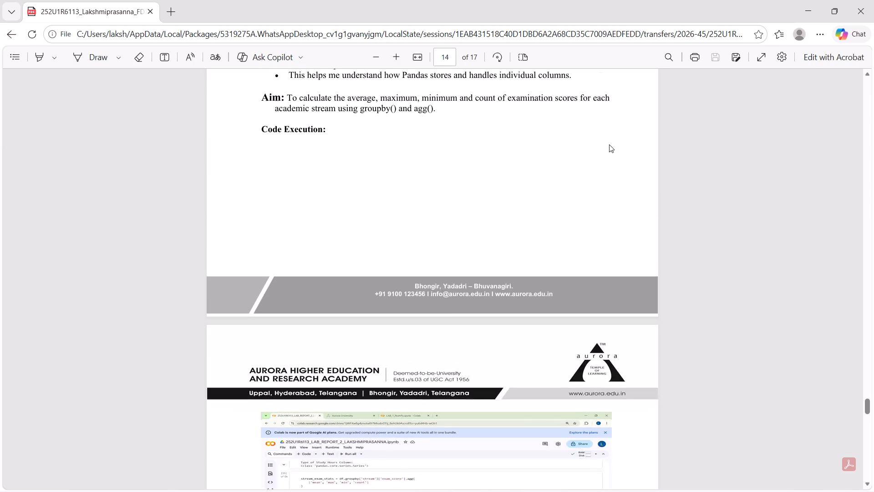
scroll(609, 144, down, 1)
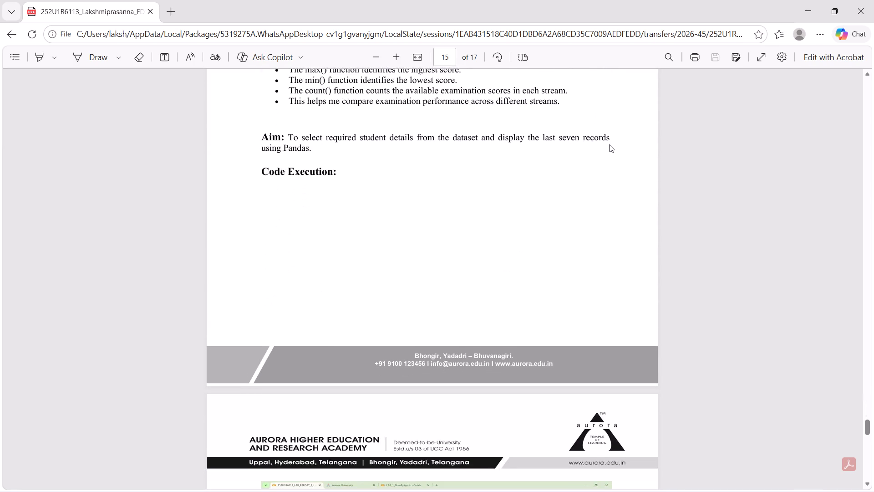
scroll(609, 144, down, 3)
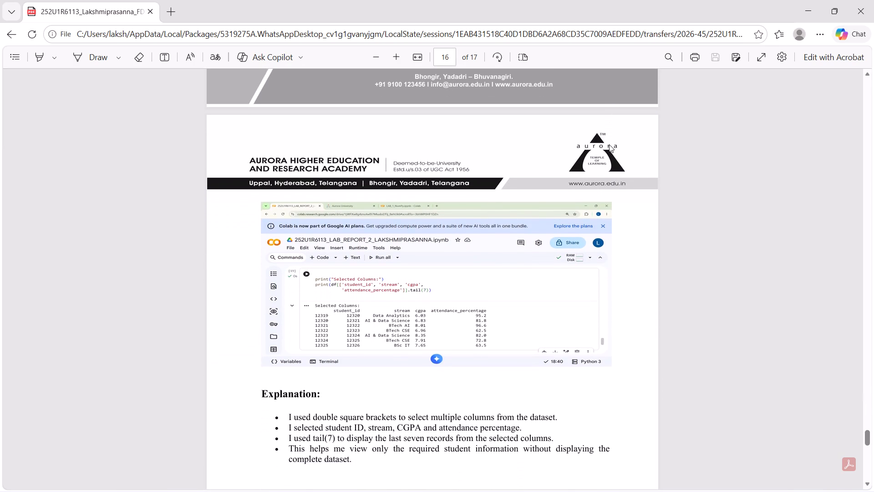
scroll(609, 144, down, 6)
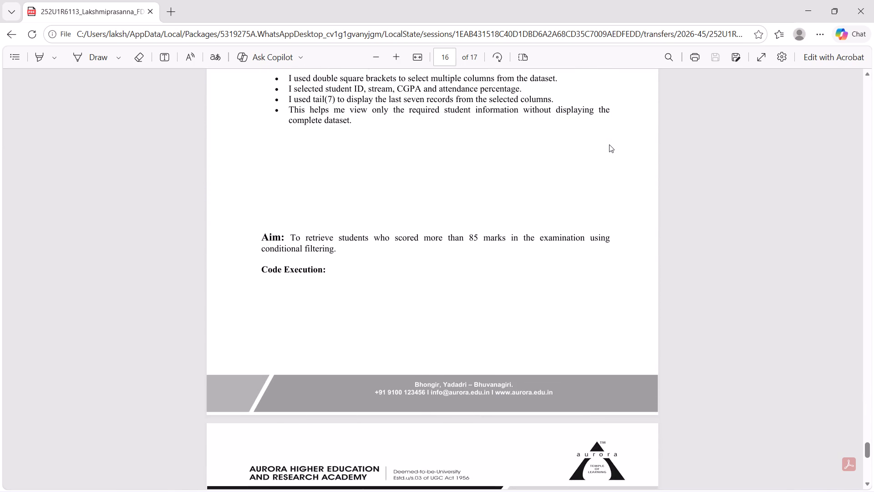
scroll(609, 144, down, 4)
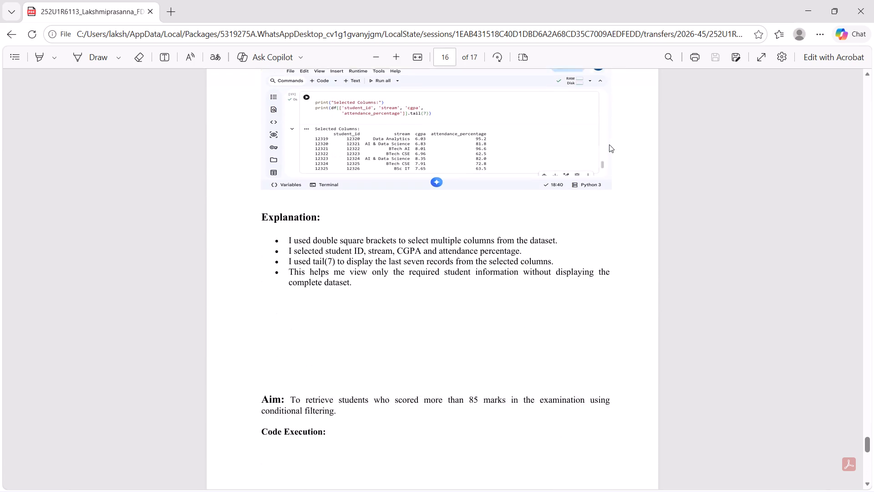
scroll(609, 144, down, 1)
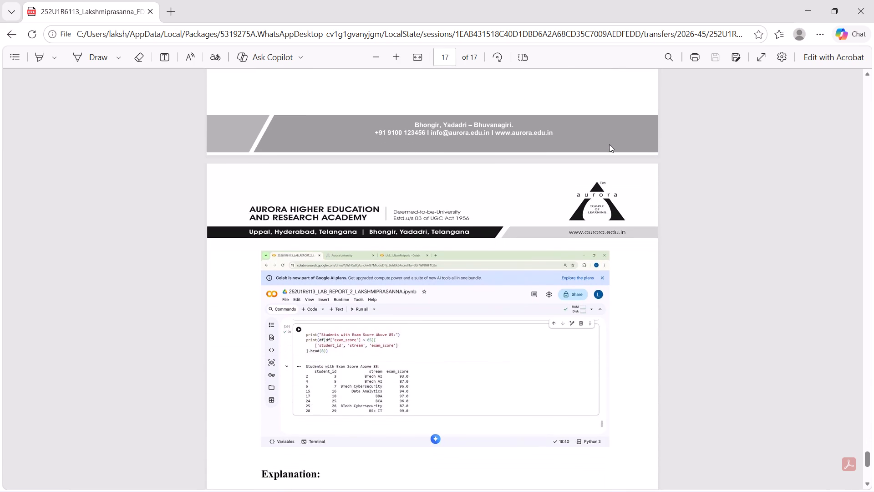
scroll(609, 144, down, 1)
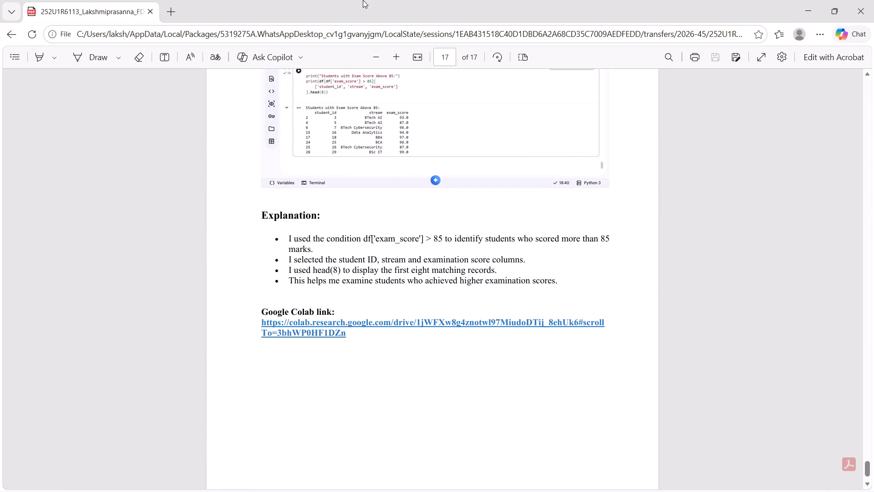
In Word, reduce the height of the tail(7) selected-columns screenshot to fit beneath its Code Execution heading, keeping it about as wide as the text.
click(614, 477)
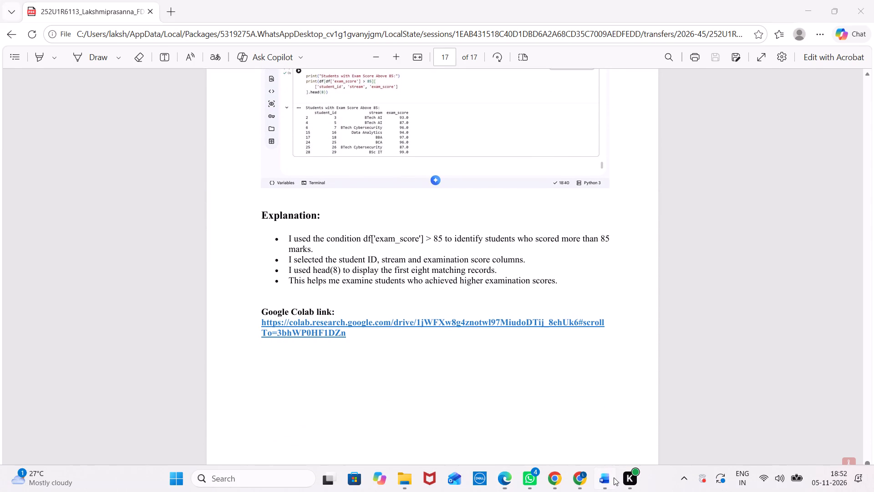
scroll(520, 290, down, 12)
scroll(520, 290, down, 20)
scroll(520, 290, down, 17)
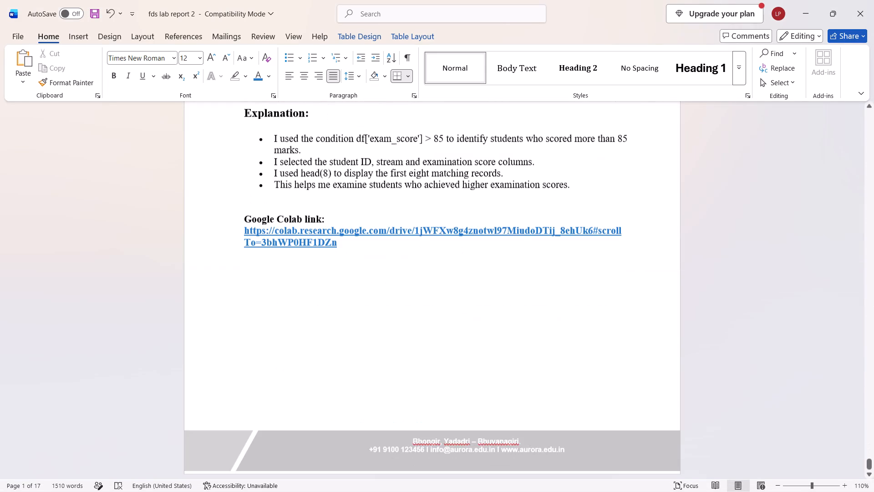
scroll(520, 290, up, 2)
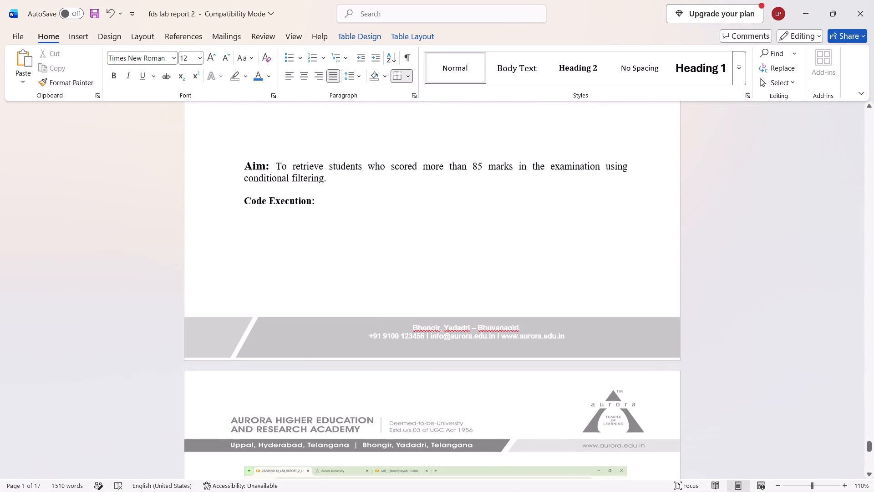
scroll(520, 290, up, 5)
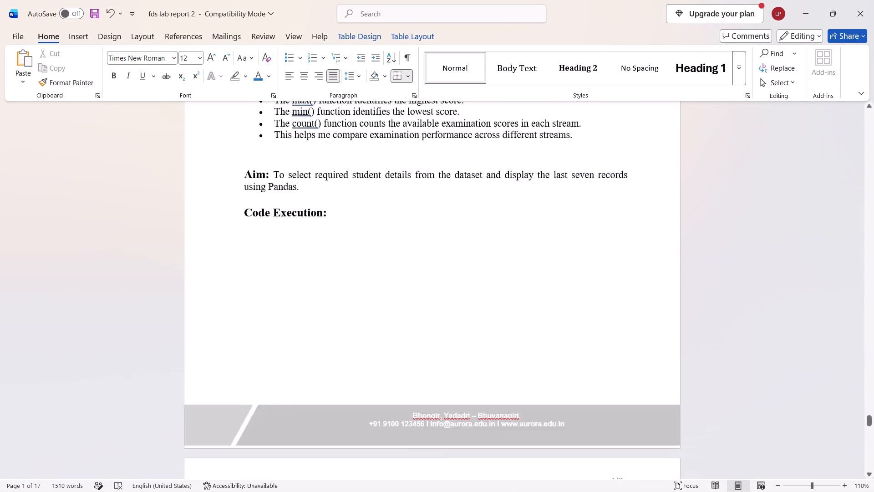
scroll(520, 290, up, 3)
scroll(520, 290, down, 3)
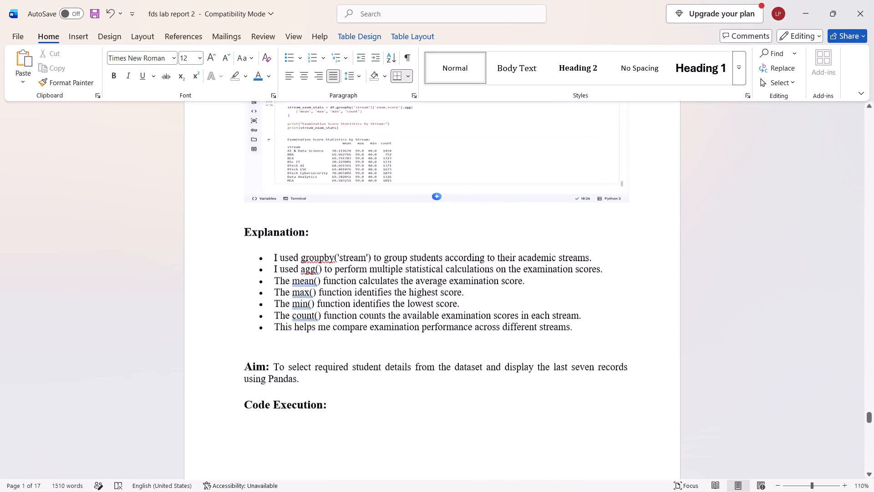
scroll(520, 290, down, 3)
click(514, 287)
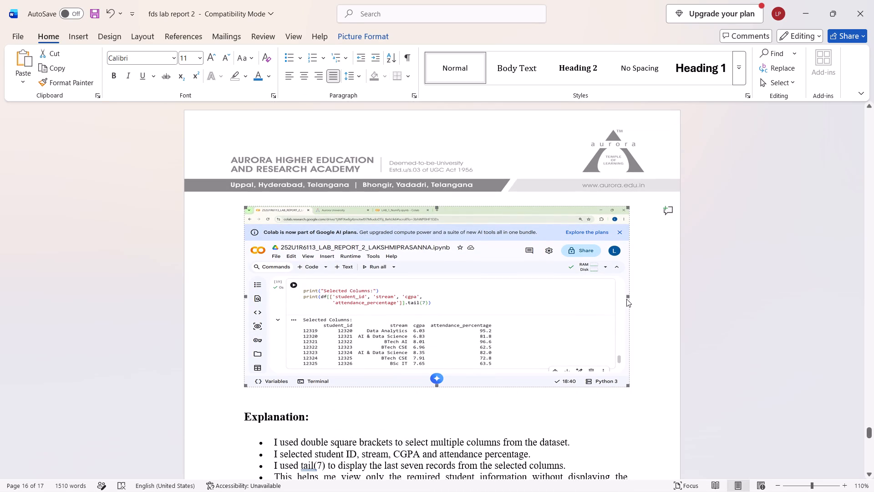
drag(628, 209, 569, 253)
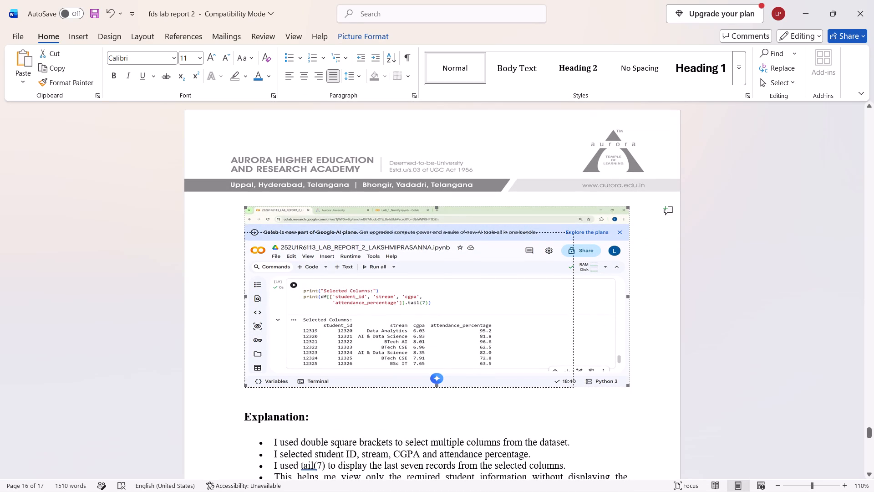
drag(569, 253, 561, 258)
scroll(562, 283, up, 2)
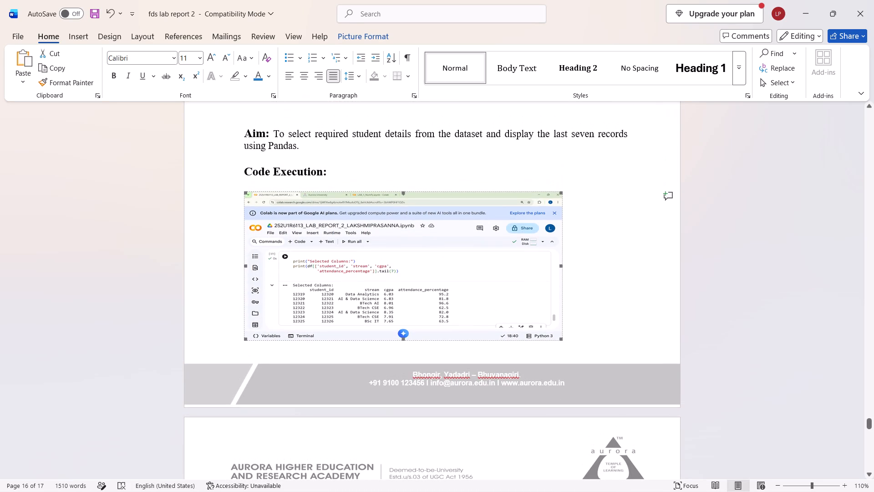
drag(561, 266, 632, 265)
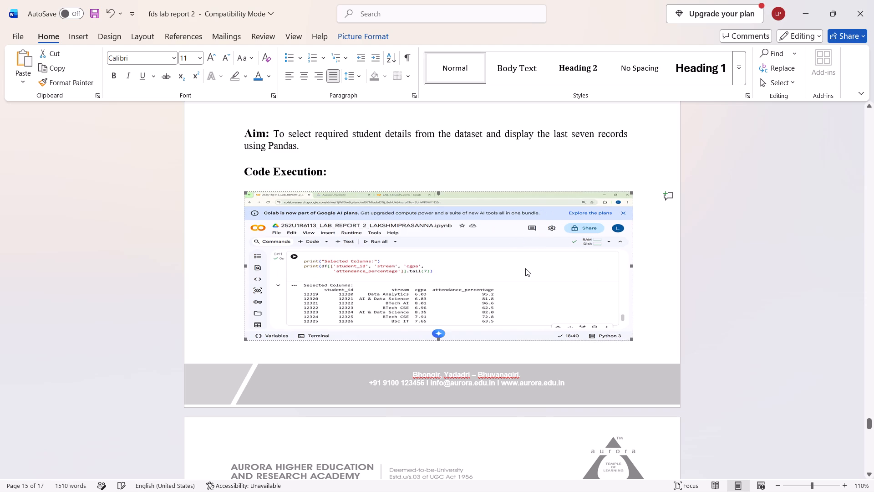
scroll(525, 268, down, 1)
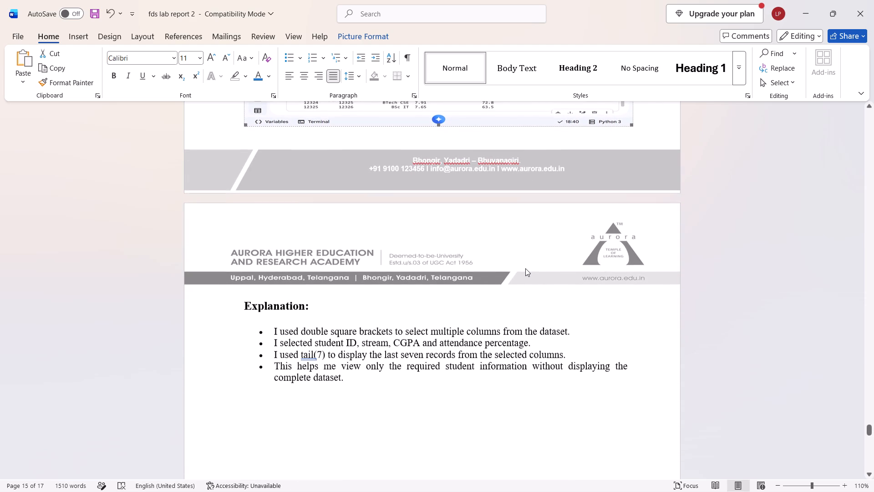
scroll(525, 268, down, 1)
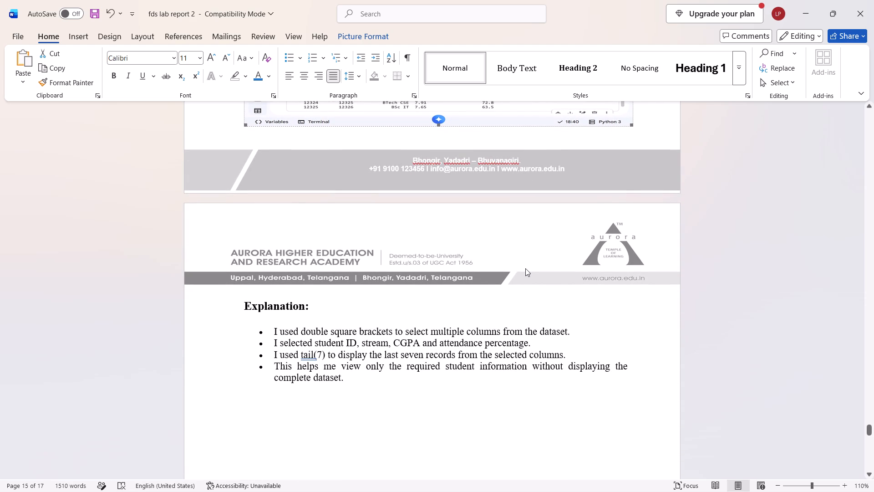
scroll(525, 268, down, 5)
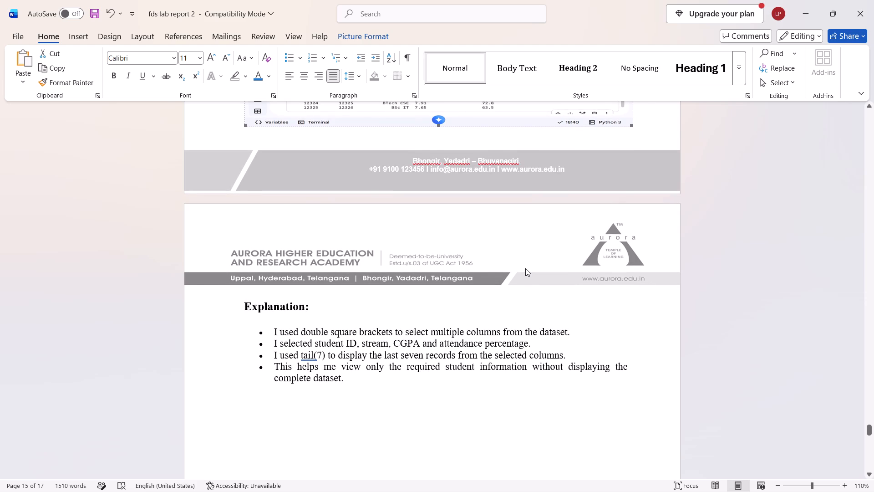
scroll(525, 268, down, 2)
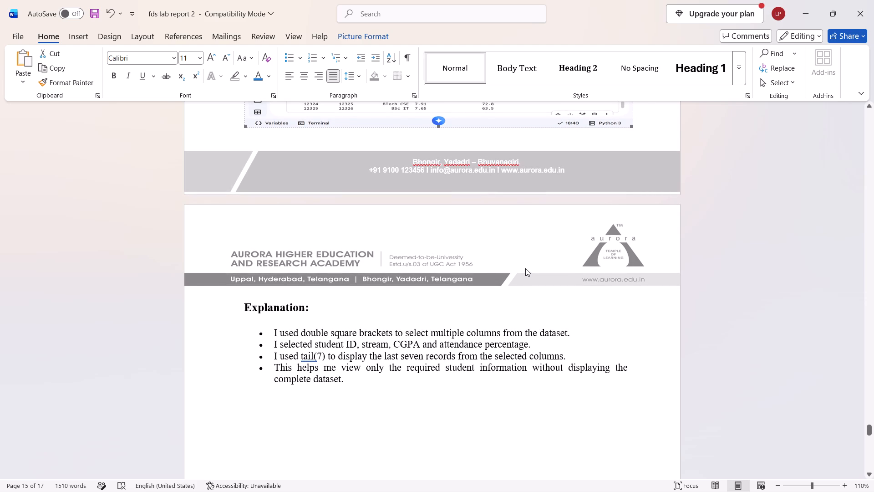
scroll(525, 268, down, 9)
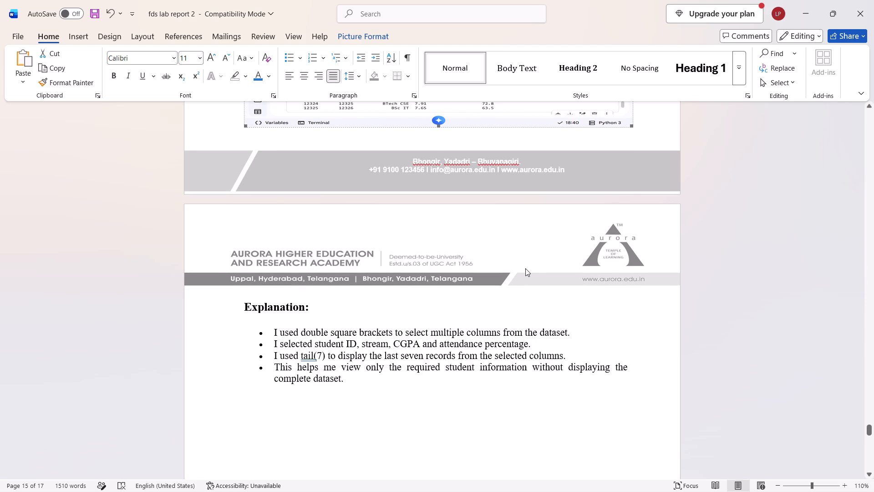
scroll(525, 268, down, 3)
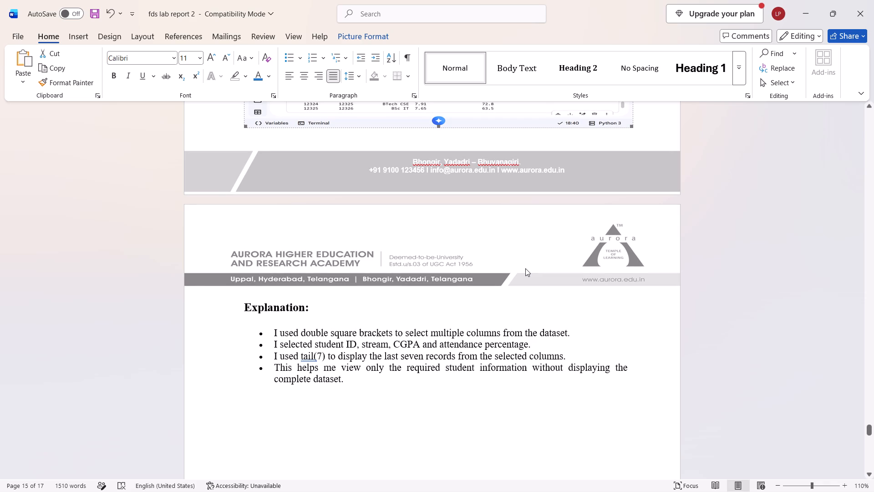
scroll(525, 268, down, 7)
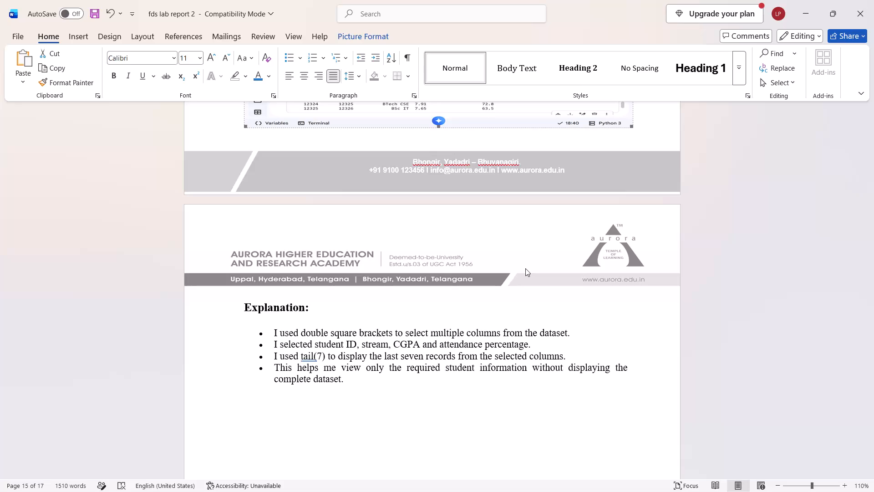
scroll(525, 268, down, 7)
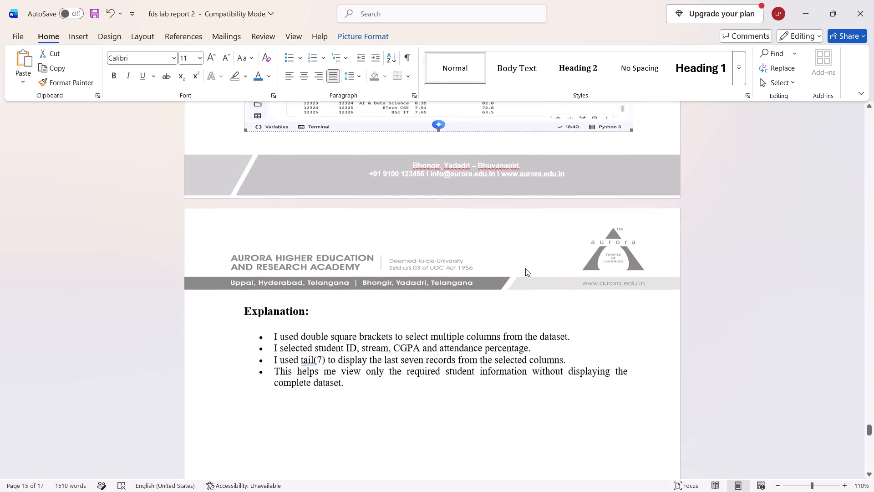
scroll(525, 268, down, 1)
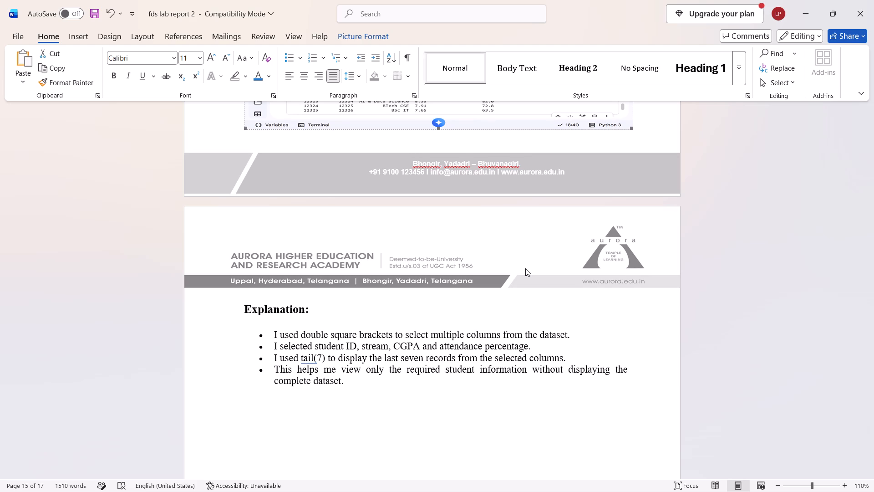
Delete the surplus blank lines between the tail(7) explanation bullets and the Aim about students scoring more than 85 marks.
scroll(465, 252, up, 1)
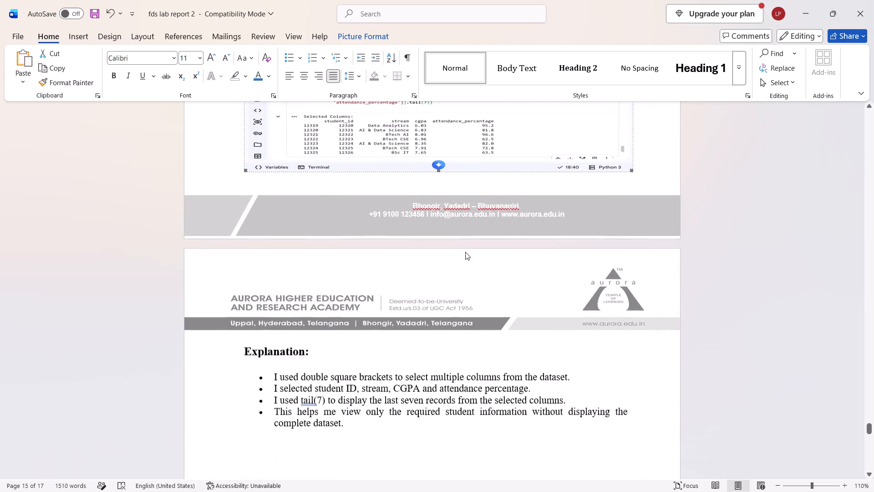
scroll(465, 252, up, 1)
scroll(495, 297, down, 1)
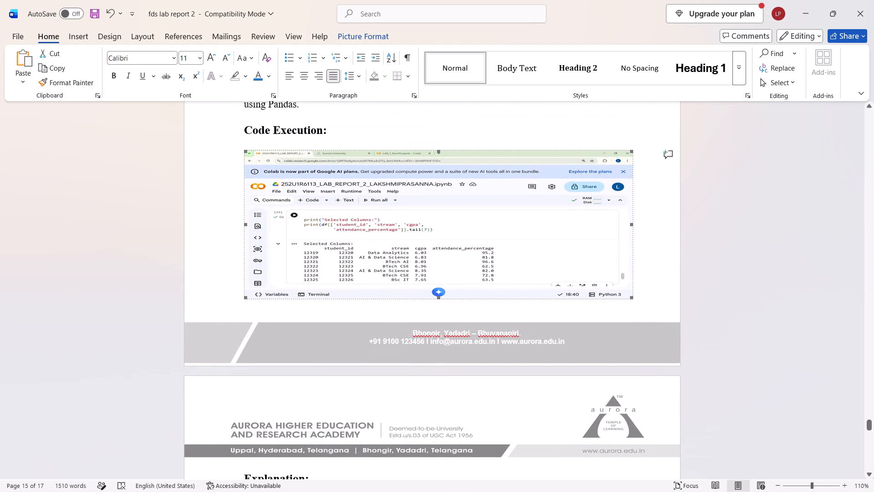
scroll(495, 297, down, 3)
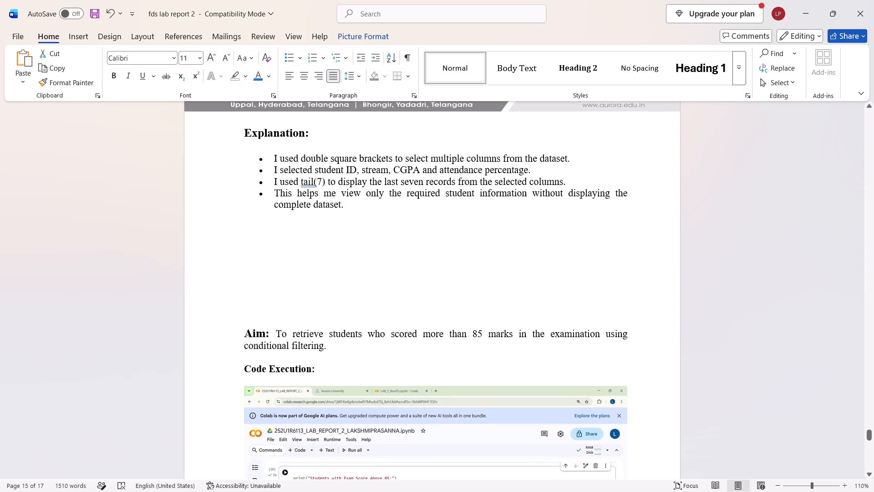
click(320, 310)
key(BackSpace)
key(BackSpace)
key(BackSpace)
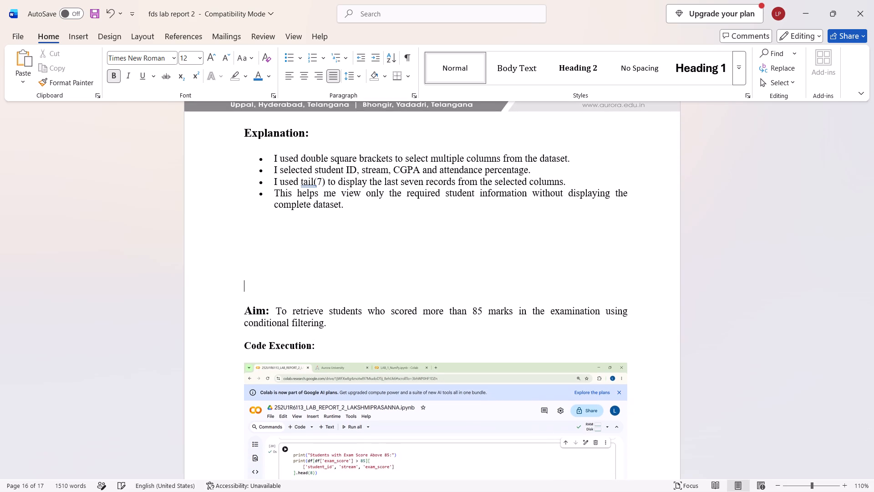
key(BackSpace)
key(BackSpace)
key(BackSpace)
key(BackSpace)
key(BackSpace)
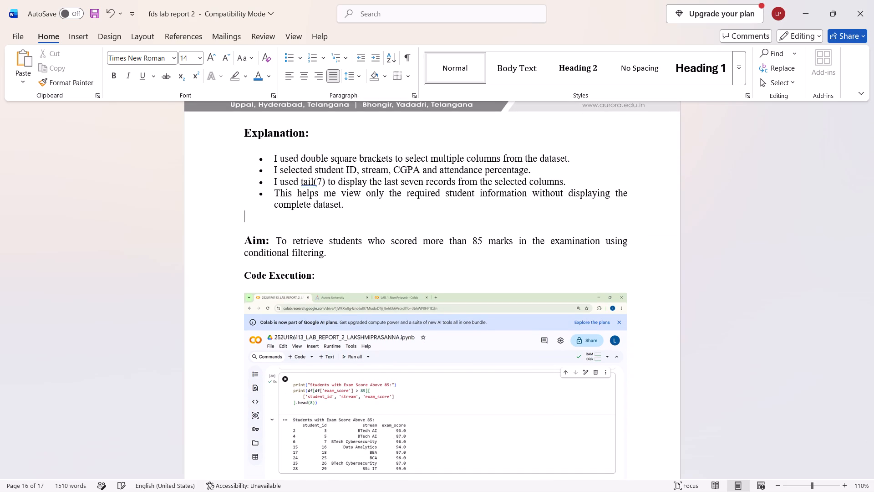
Check headings, screenshots and page gaps from the Google Colab link back to the groupby() and agg() Code Execution heading.
scroll(320, 310, down, 5)
scroll(320, 310, up, 1)
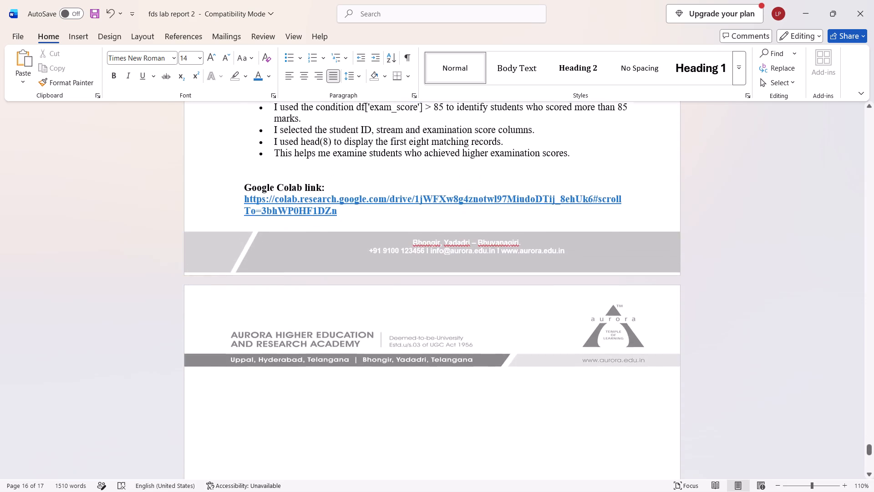
scroll(320, 310, up, 5)
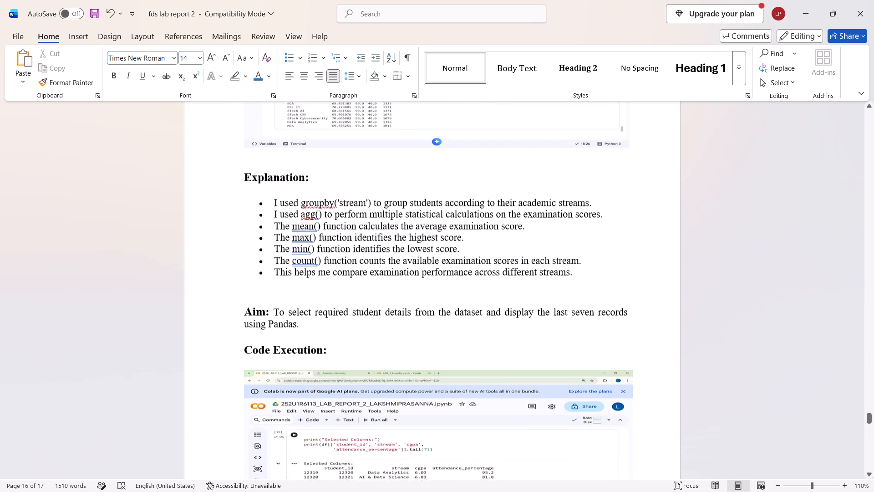
scroll(320, 310, down, 3)
scroll(320, 310, up, 1)
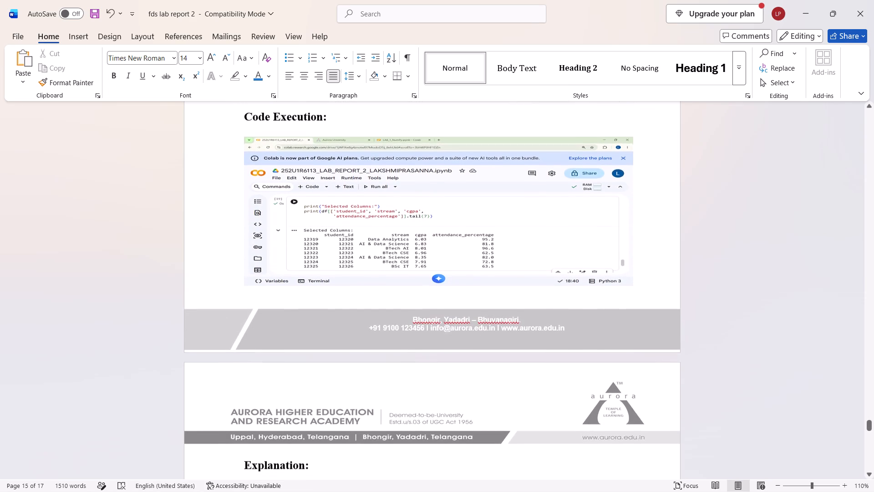
scroll(320, 310, up, 4)
scroll(320, 310, down, 2)
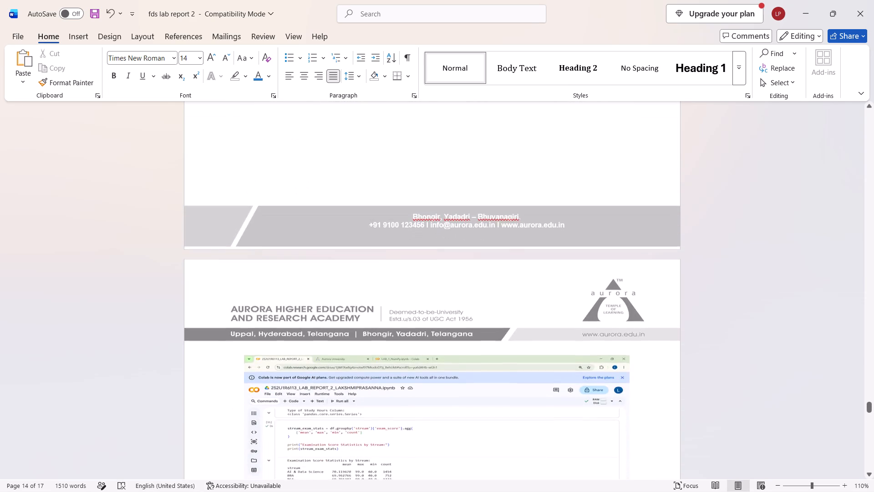
scroll(320, 310, down, 1)
scroll(320, 310, up, 3)
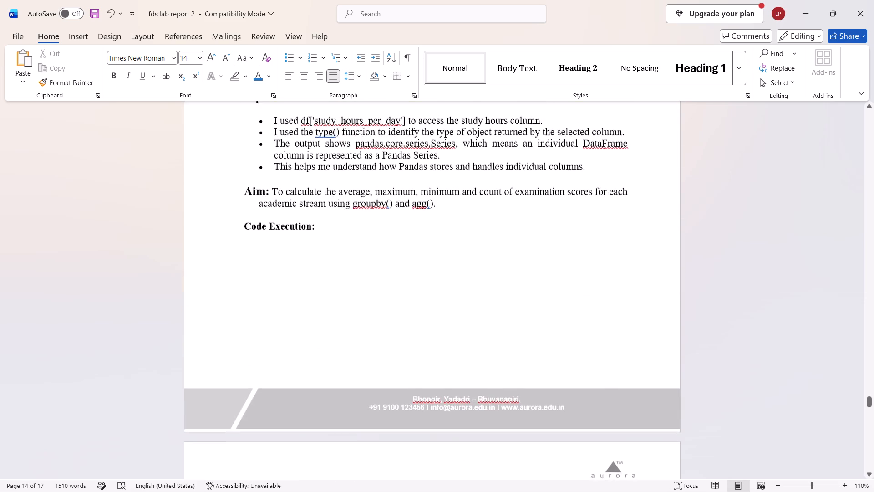
scroll(320, 310, up, 3)
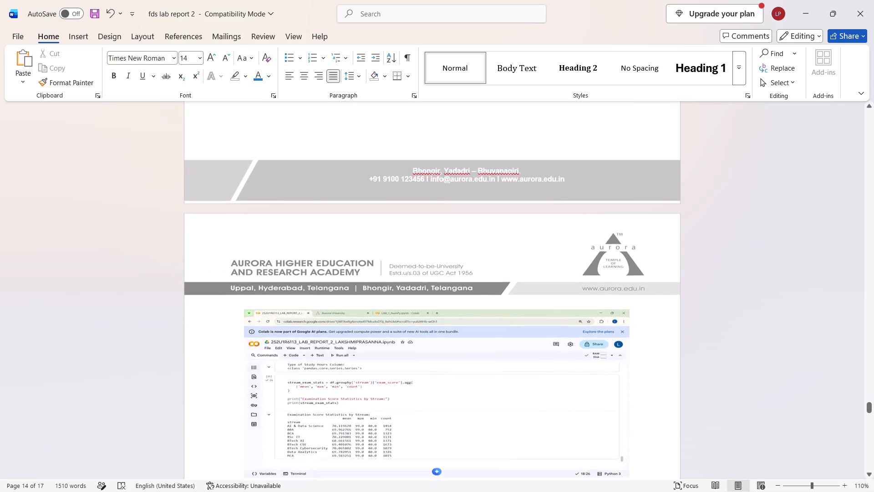
scroll(320, 310, up, 1)
right_click(320, 310)
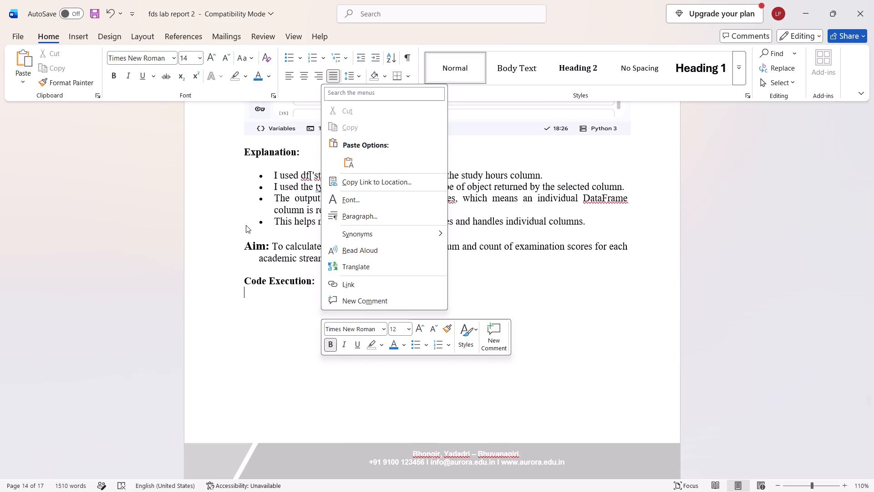
click(244, 217)
Add a bold "Code Execution:" heading between the study_hours_per_day type() Aim and its Colab screenshot, followed by a line break.
scroll(262, 233, up, 1)
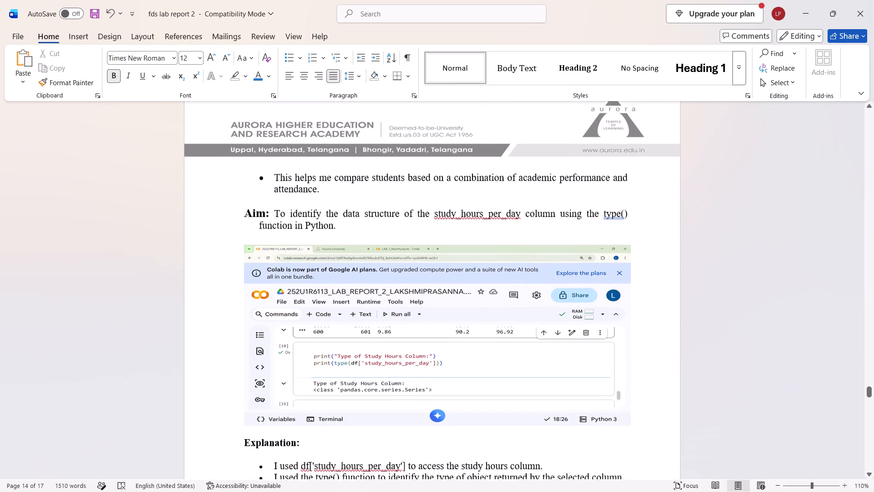
scroll(262, 233, up, 1)
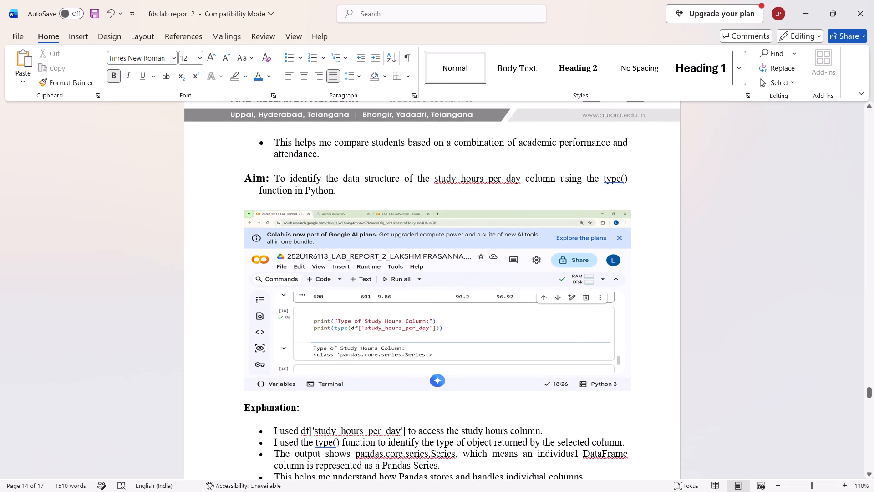
click(350, 197)
key(Return)
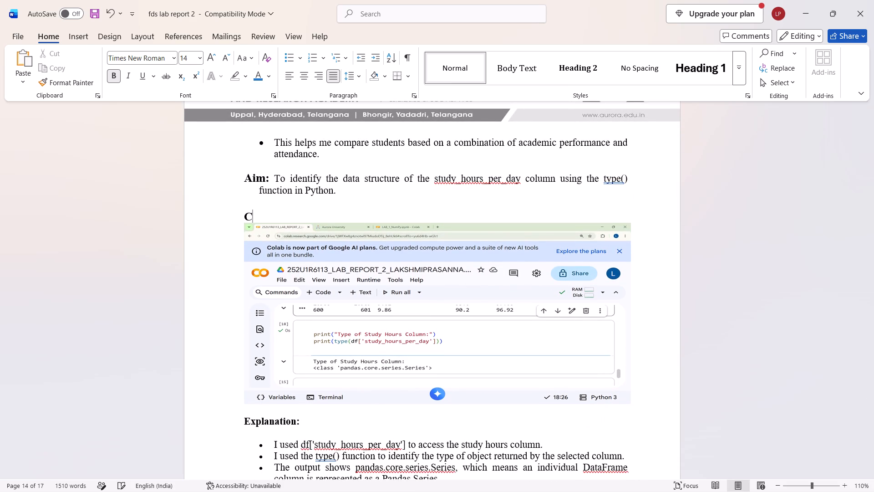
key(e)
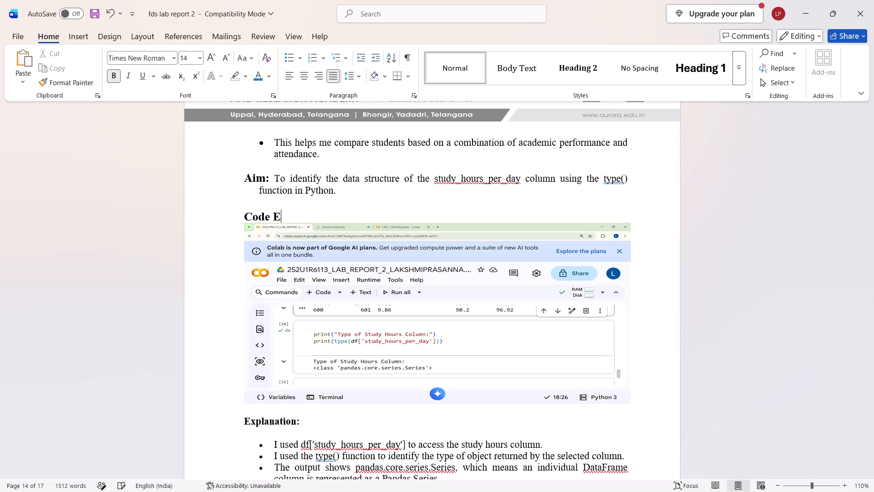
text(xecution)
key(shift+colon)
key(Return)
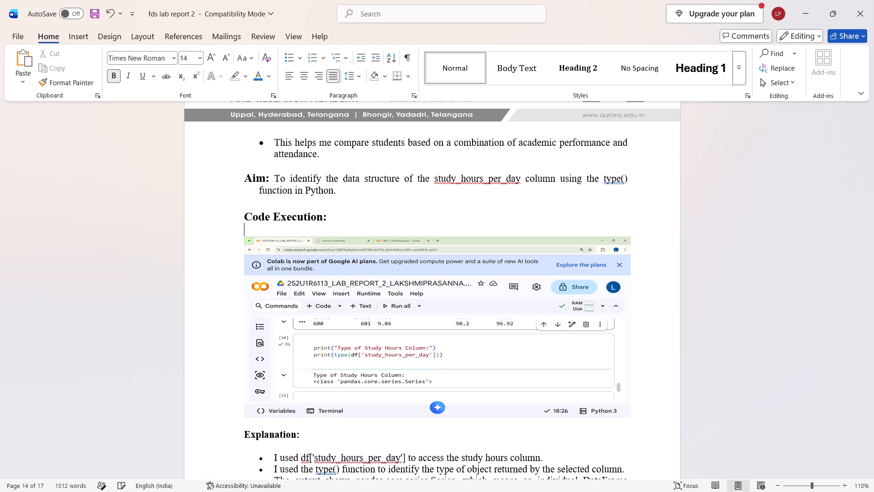
Set the Explanation heading beneath the type() screenshot to font size 14.
scroll(350, 197, down, 1)
drag(314, 327, 230, 321)
drag(199, 56, 185, 139)
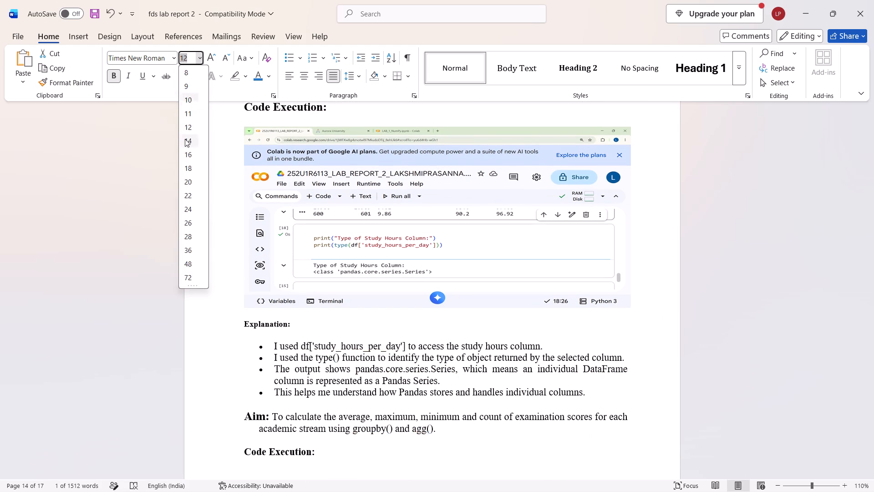
drag(185, 139, 186, 144)
click(186, 144)
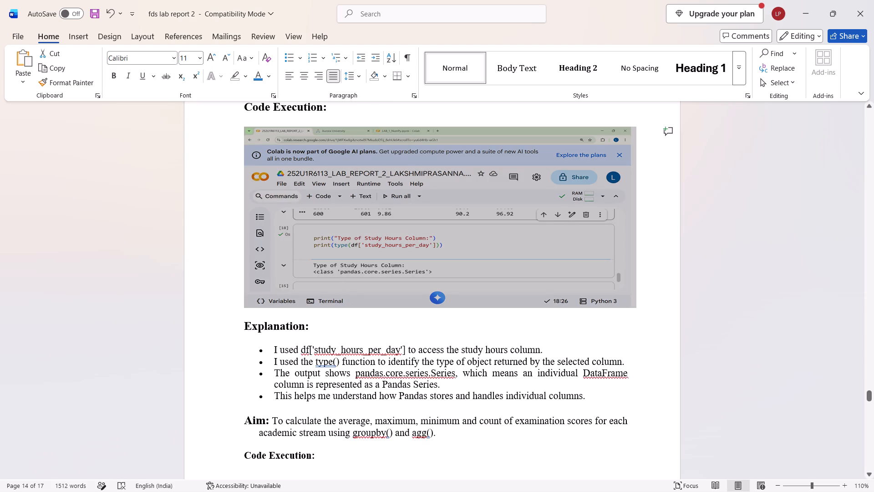
Add one blank line below and one above the Explanation heading of the type() experiment.
click(347, 333)
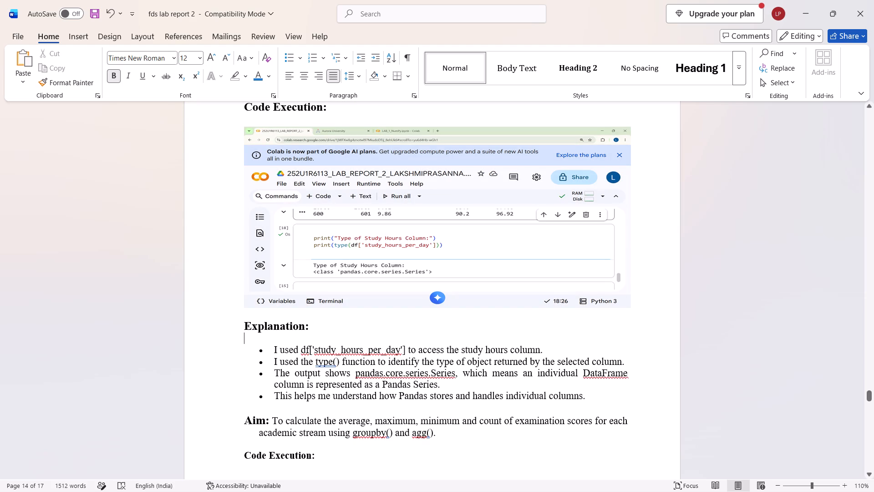
key(Return)
click(297, 320)
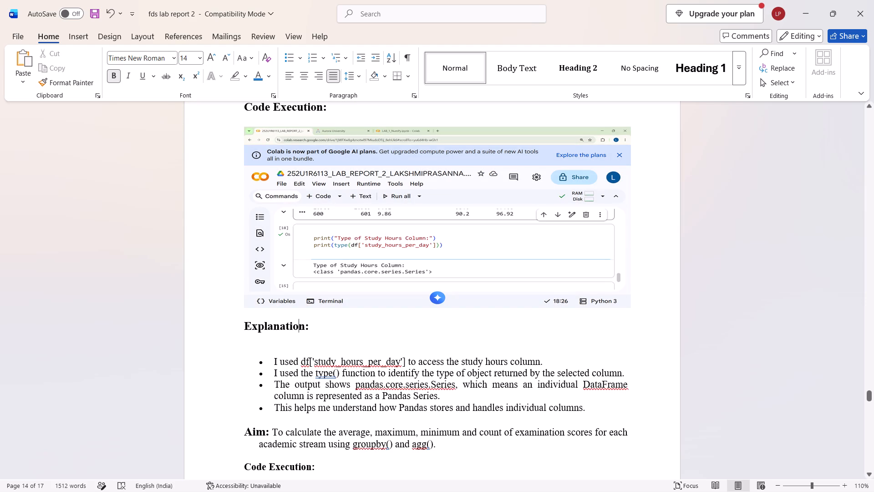
click(243, 323)
key(Return)
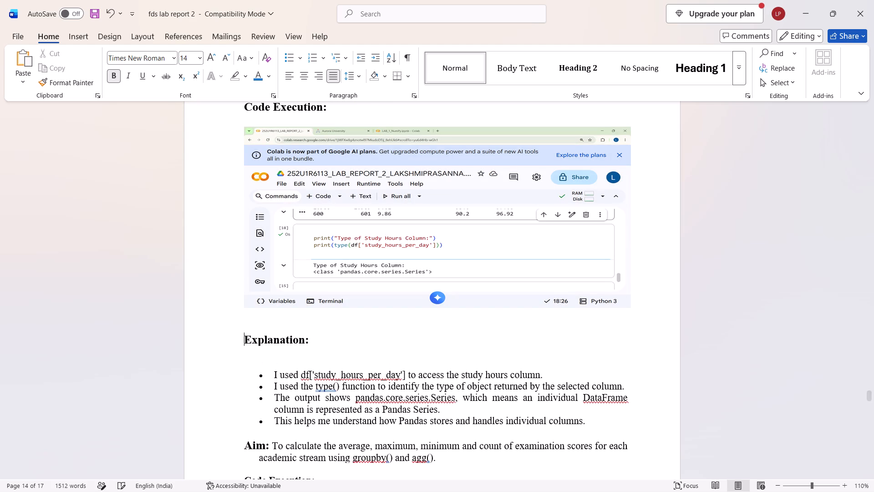
Insert twelve blank lines before the groupby() and agg() examination-score Aim so that it starts on a new page.
scroll(274, 374, down, 1)
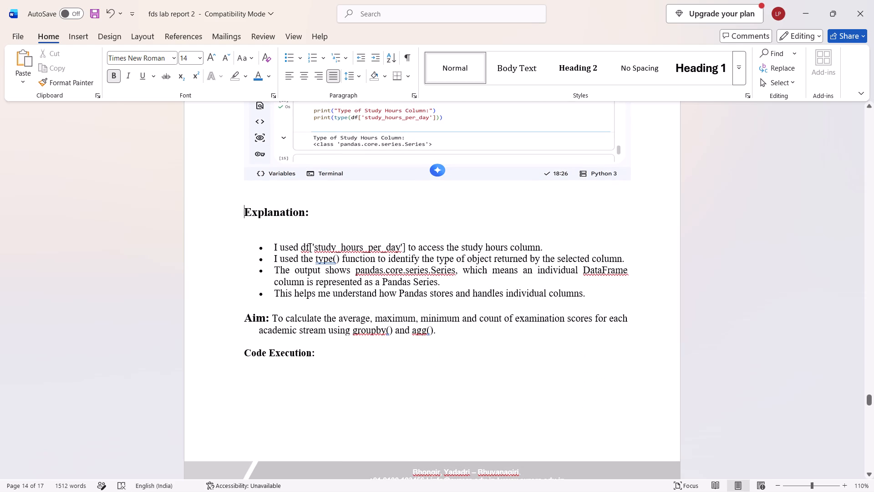
click(245, 307)
key(Return)
key(Return)
key(Return)
key(Return)
key(Return)
key(Return)
key(Return)
key(Return)
key(Return)
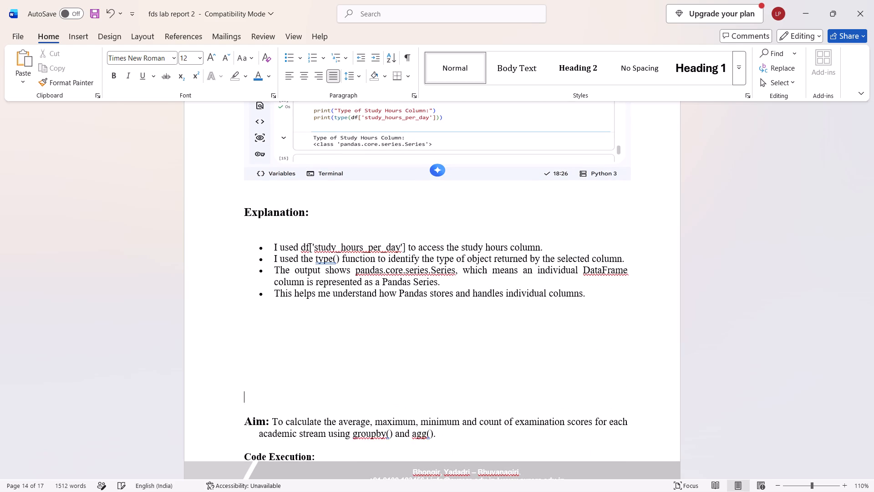
key(Return)
key(Return)
key(Return)
Insert twelve blank lines before the Aim about displaying the last seven records so that it starts on a new page.
scroll(245, 307, down, 2)
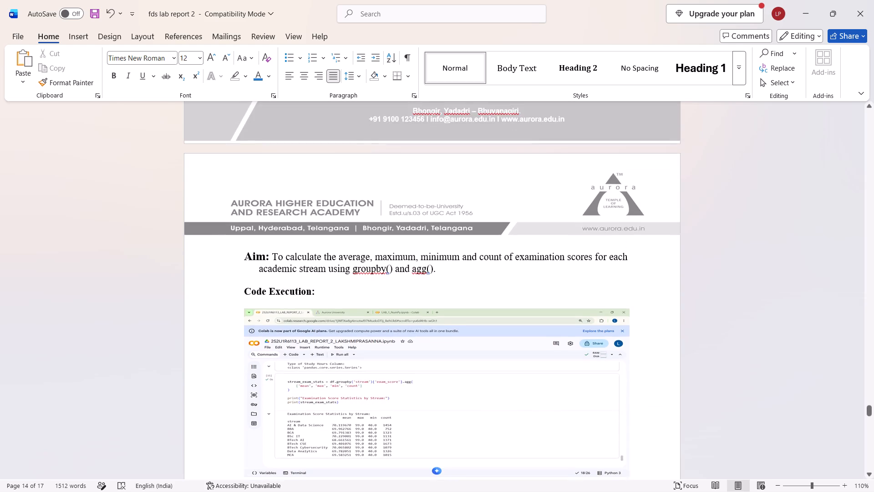
scroll(245, 307, down, 4)
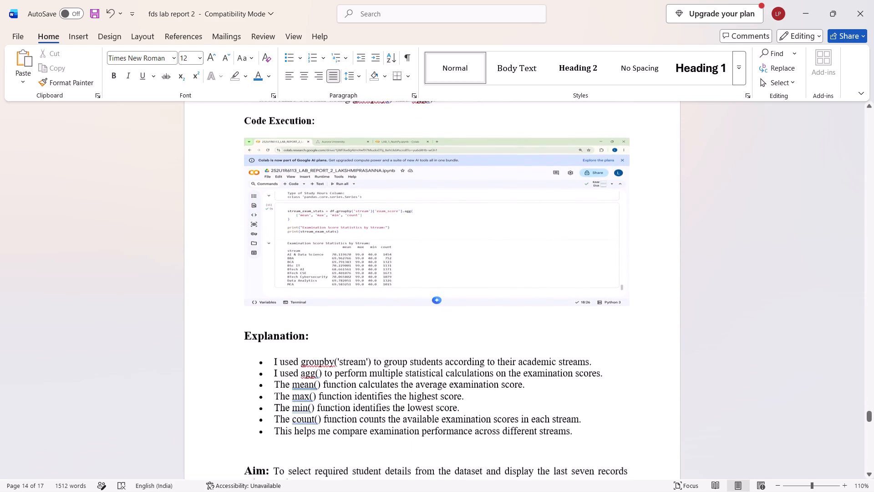
scroll(245, 307, down, 2)
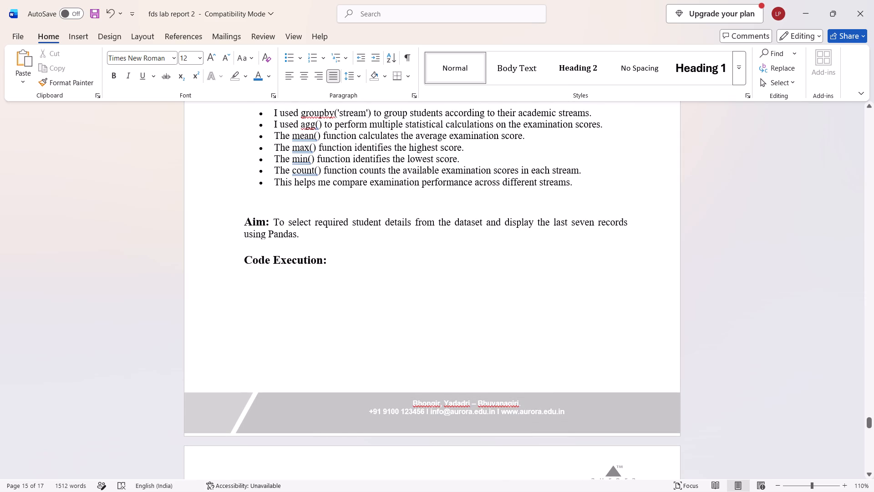
click(264, 204)
key(Return)
key(Return)
key(Return)
key(Return)
key(Return)
key(Return)
key(Return)
key(Return)
key(Return)
key(Return)
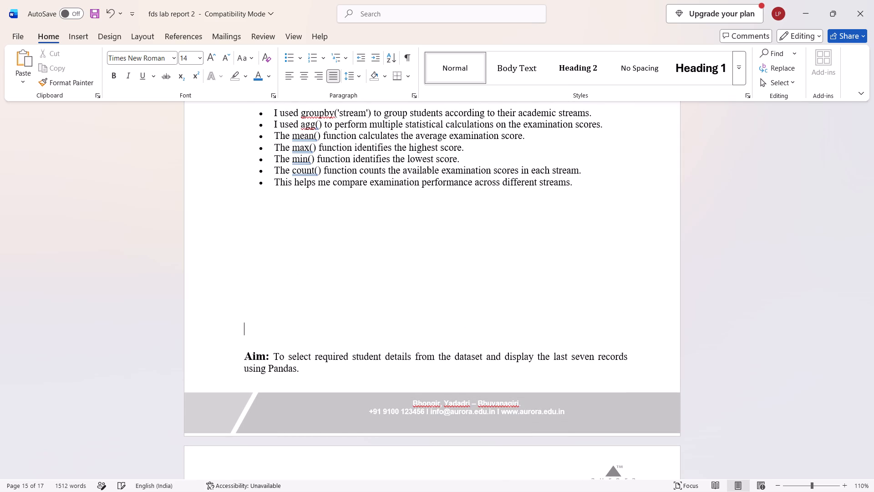
key(Return)
key(Return)
Check the page layout of the last-seven-records and more-than-85-marks experiments.
scroll(264, 204, down, 4)
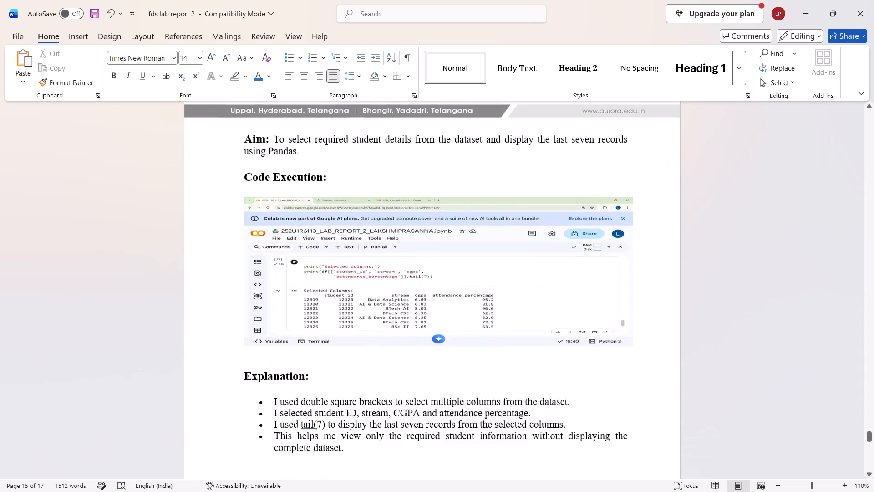
scroll(264, 204, down, 7)
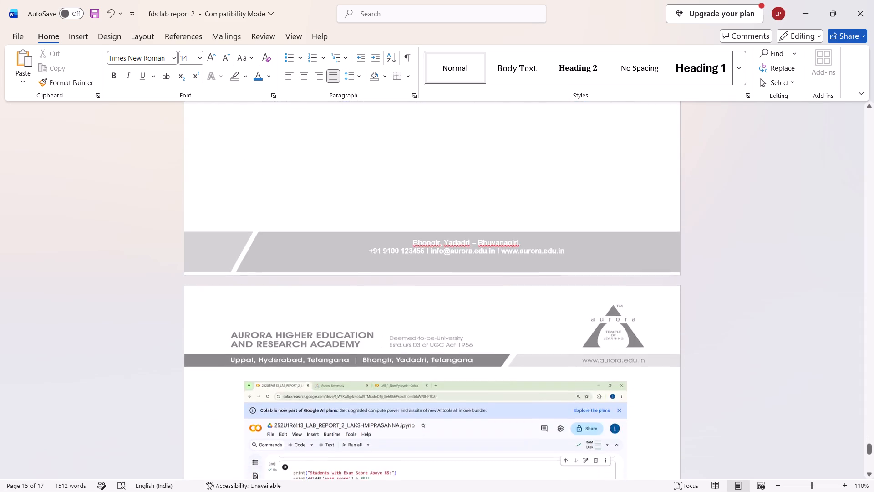
scroll(264, 204, down, 4)
scroll(264, 204, up, 6)
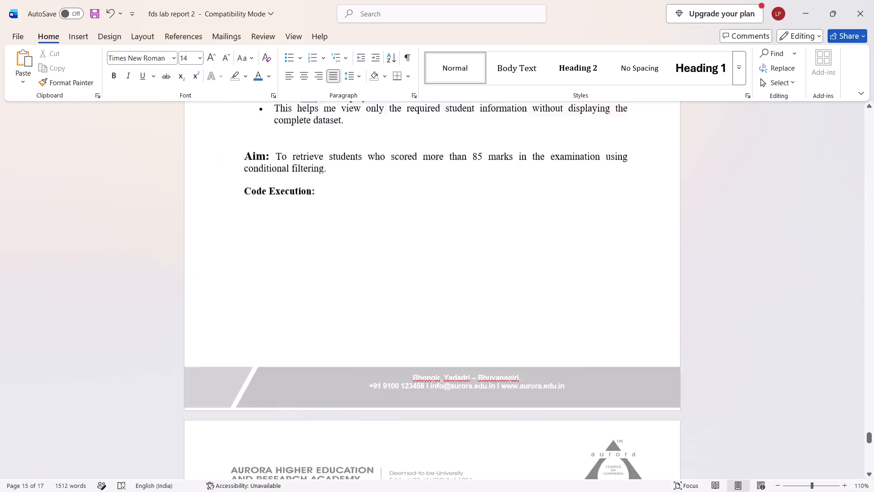
scroll(264, 204, up, 7)
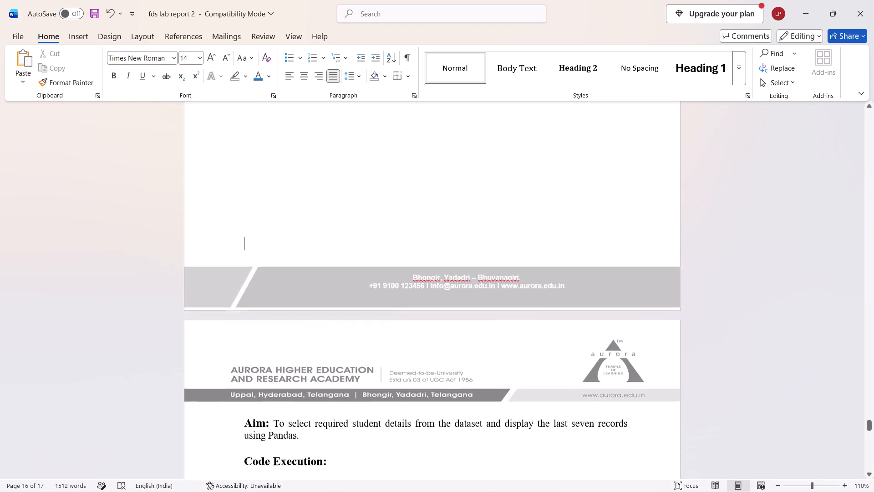
In the groupby() and agg() experiment, add one blank line above the Explanation heading and one above the Code Execution heading.
scroll(264, 204, up, 1)
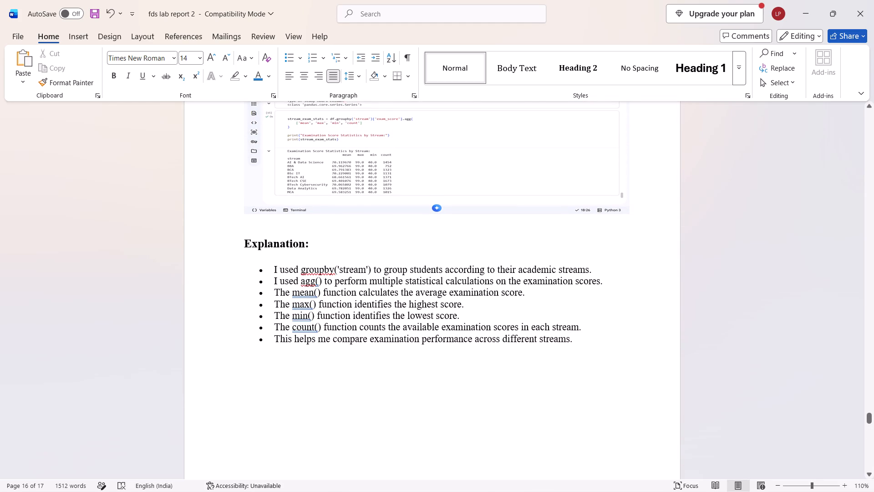
click(258, 229)
key(Return)
scroll(258, 229, up, 1)
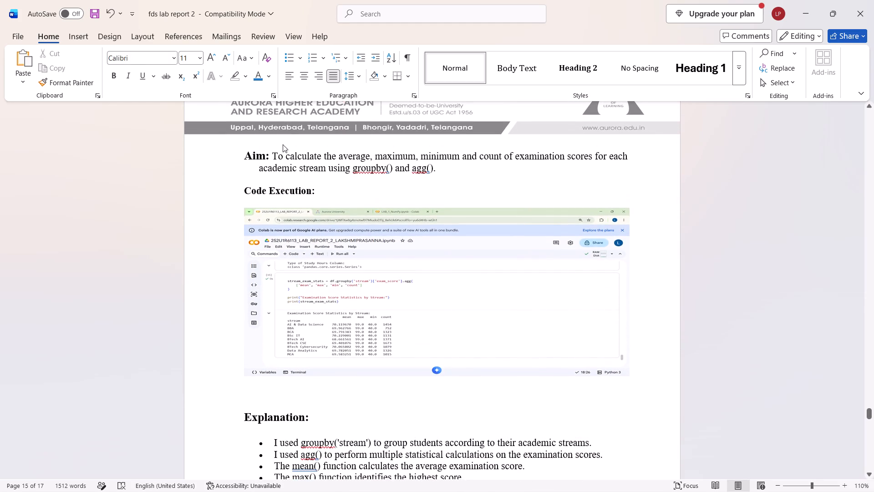
click(263, 179)
key(Return)
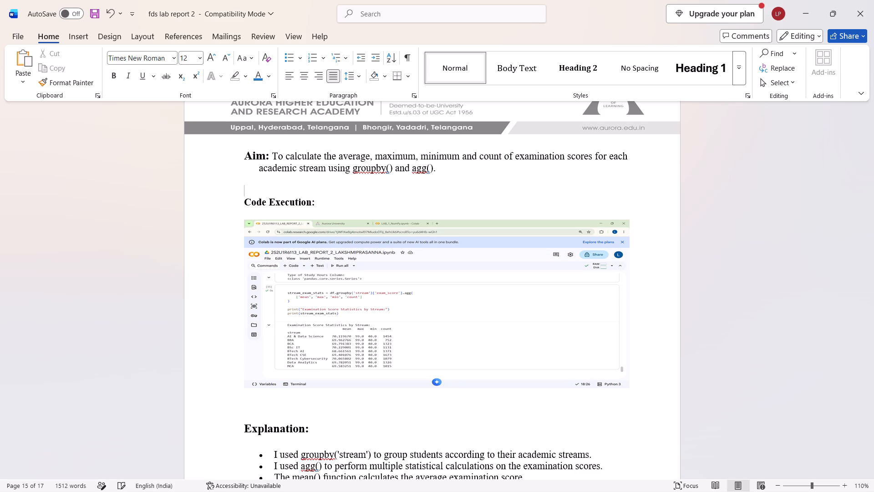
Review headings, screenshots and page gaps from the Google Colab link back to the gender count experiment, and forward to the groupby() and agg() explanation.
scroll(263, 179, right, 1)
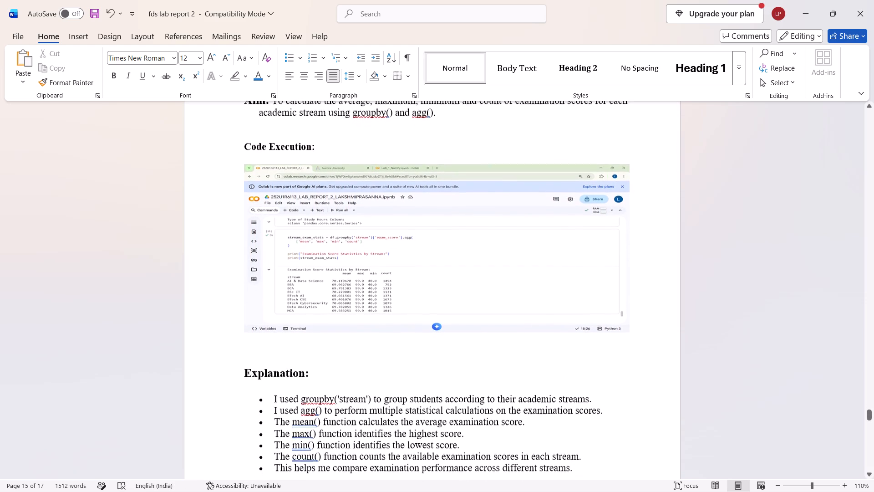
scroll(263, 179, right, 1)
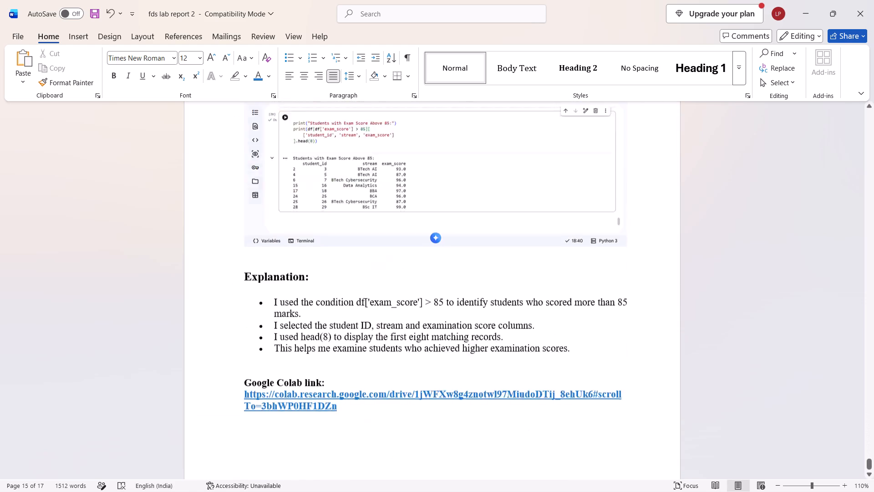
scroll(263, 179, right, 1)
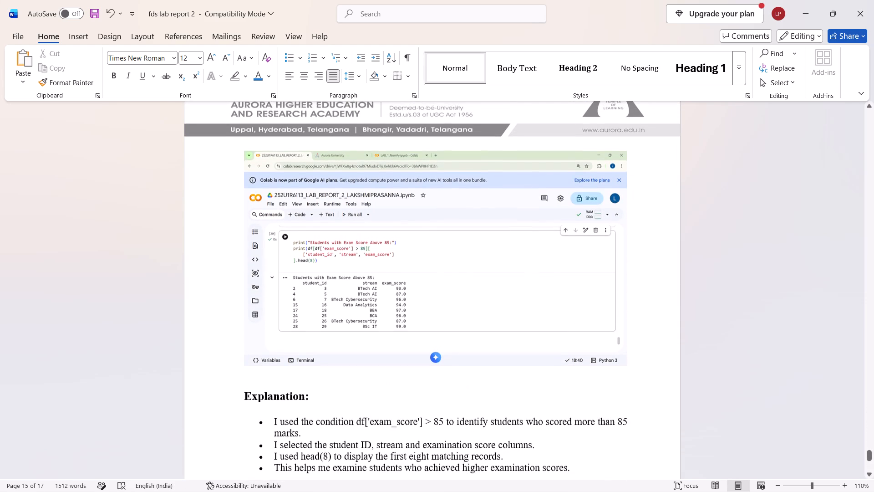
scroll(263, 179, up, 8)
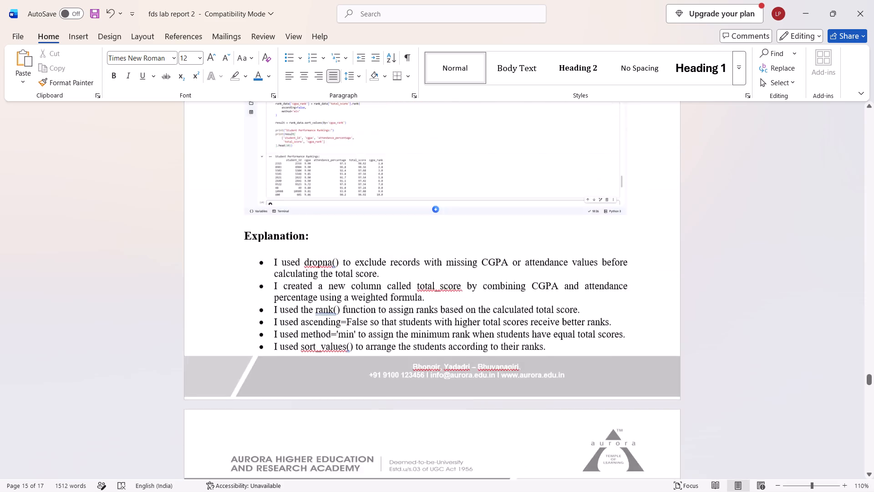
scroll(263, 179, right, 1)
scroll(263, 179, up, 7)
scroll(263, 179, down, 1)
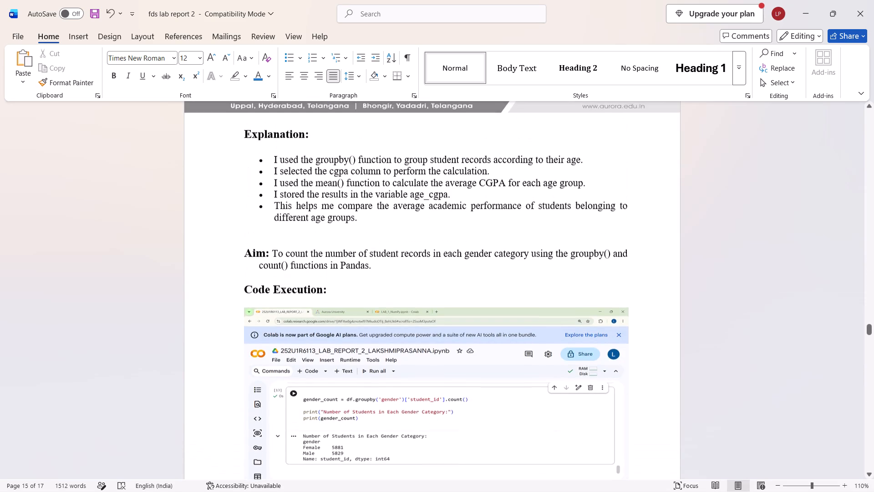
scroll(263, 179, down, 6)
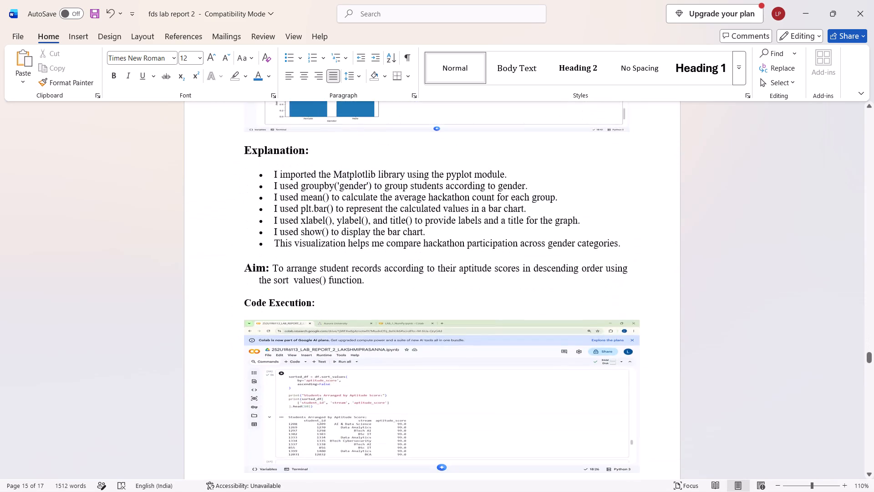
scroll(263, 179, down, 3)
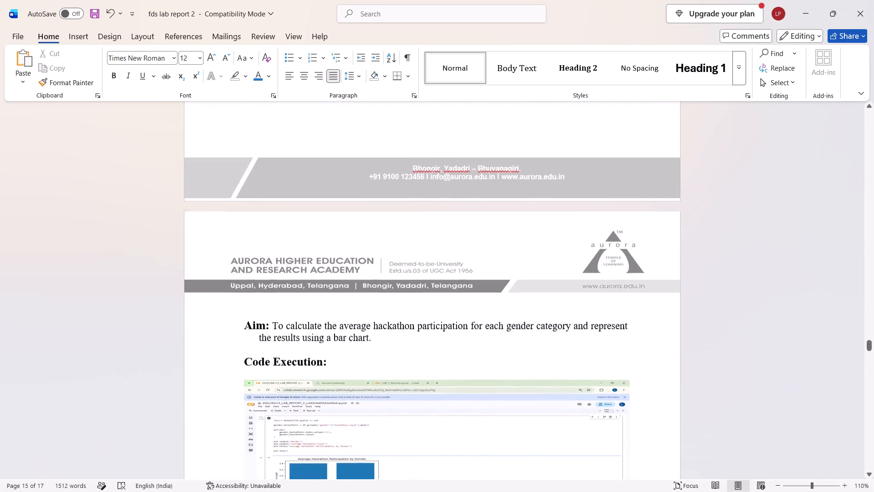
scroll(263, 179, down, 5)
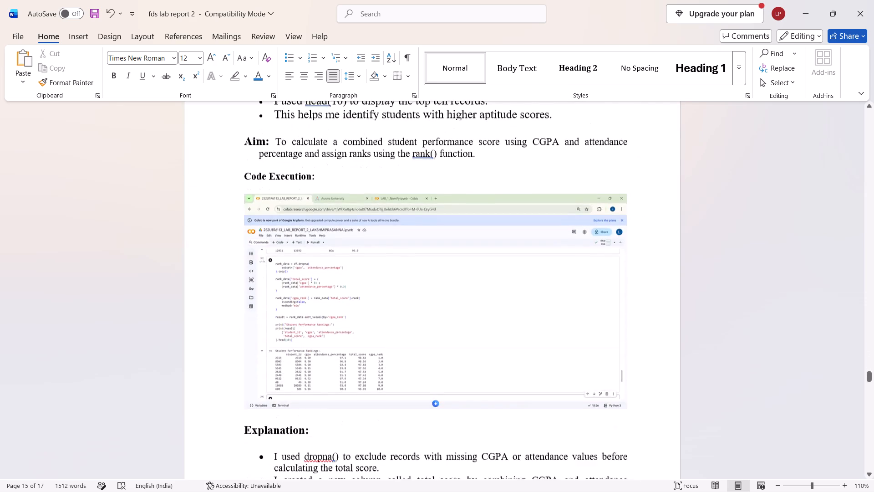
scroll(263, 179, down, 6)
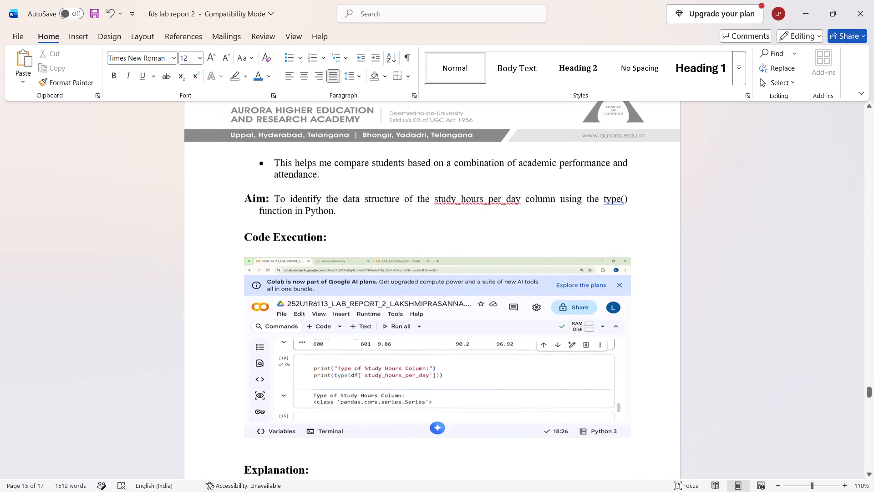
scroll(263, 179, down, 6)
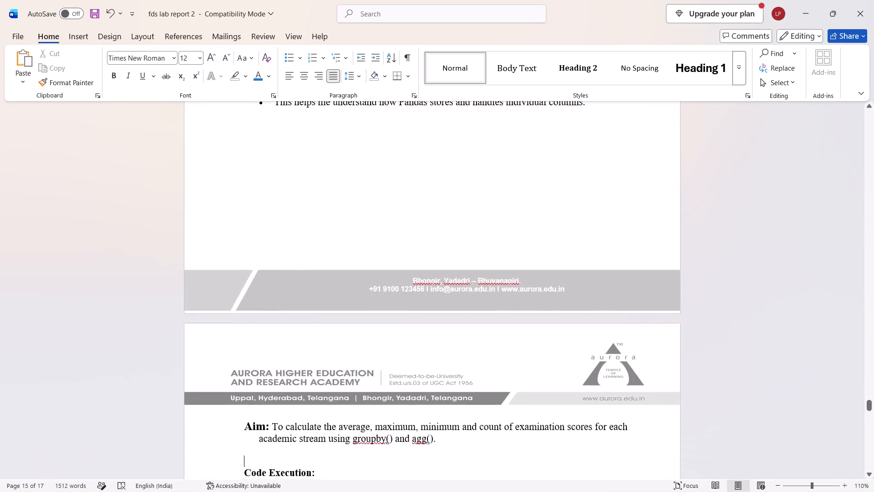
scroll(263, 179, down, 5)
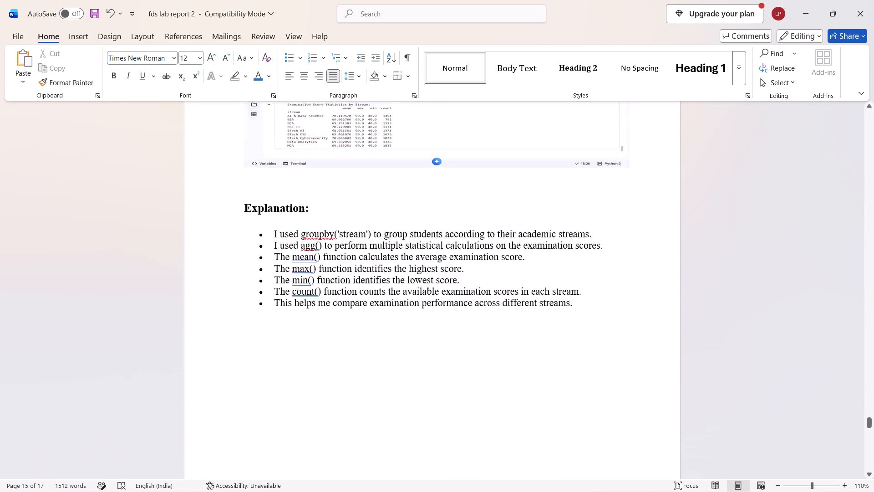
Shrink the code screenshot of the more-than-85-marks experiment, then widen it back to nearly the full text width.
scroll(263, 179, down, 5)
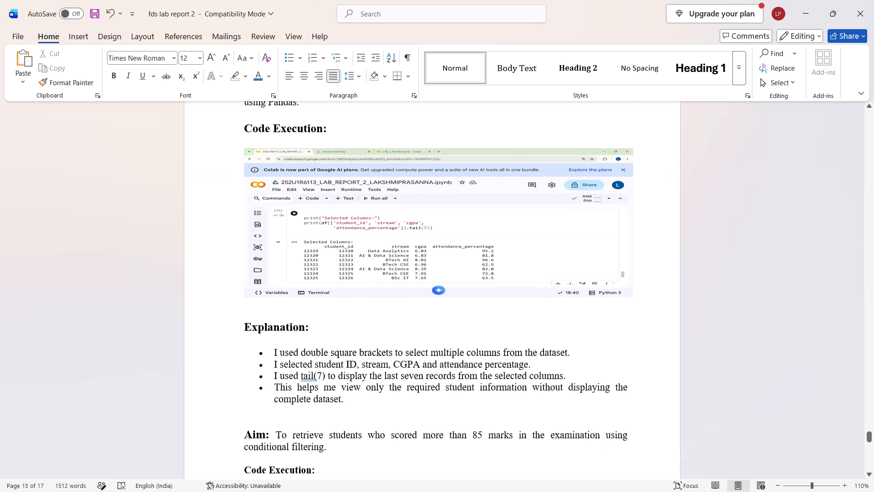
scroll(263, 179, down, 2)
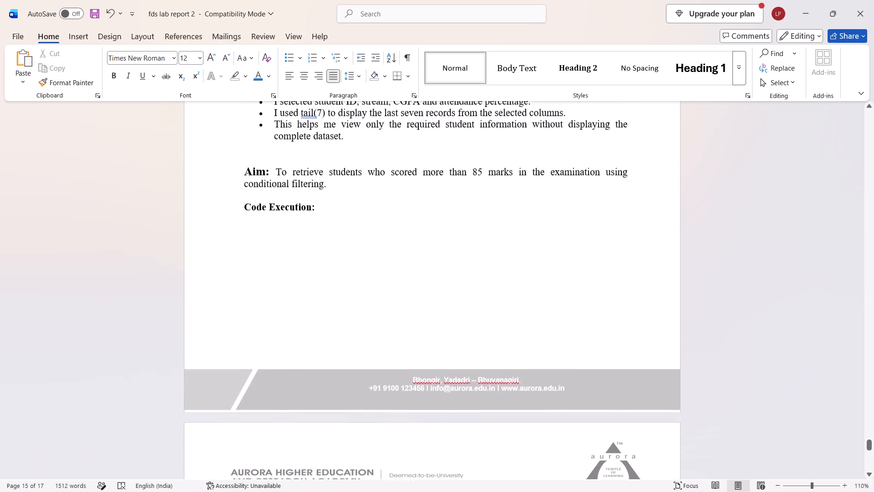
scroll(263, 179, down, 1)
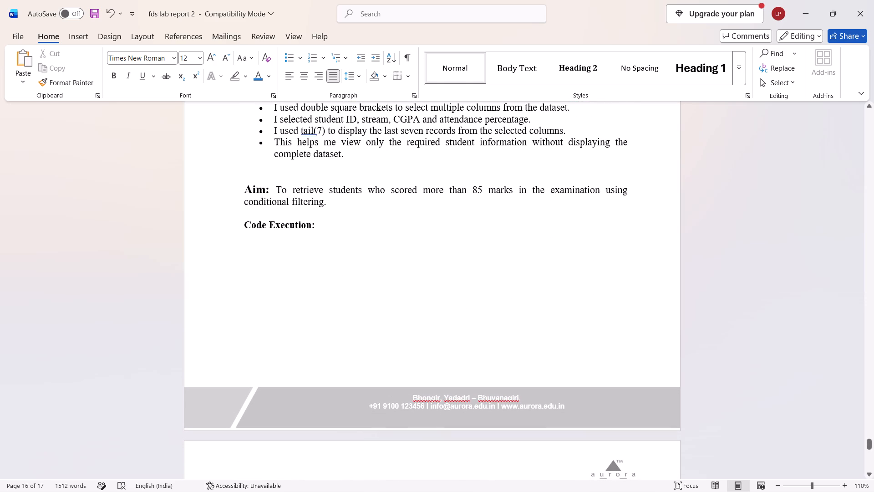
scroll(278, 275, down, 3)
click(310, 281)
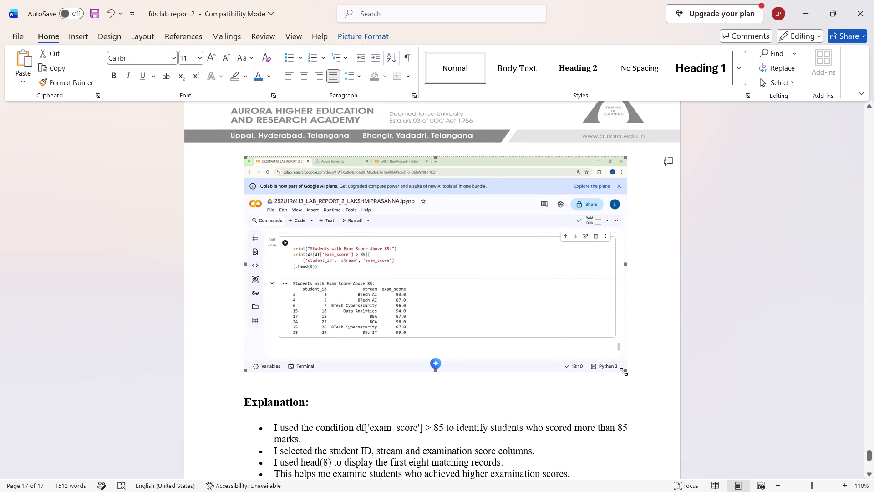
drag(624, 372, 432, 317)
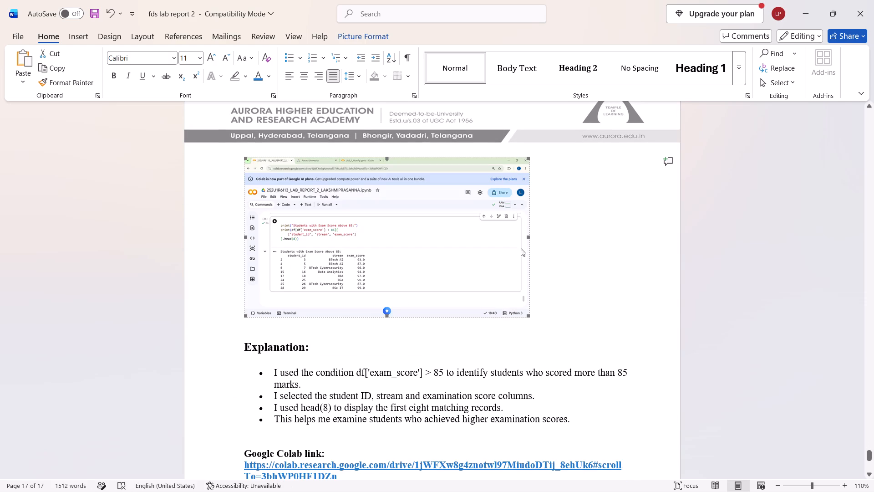
drag(526, 237, 611, 241)
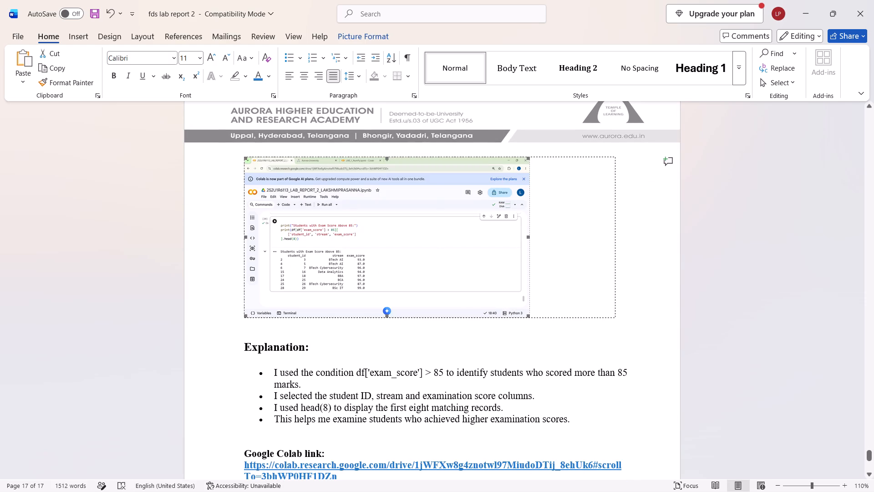
drag(611, 241, 620, 240)
Remove one blank line above the Explanation heading in the last-seven-records experiment.
scroll(589, 242, up, 2)
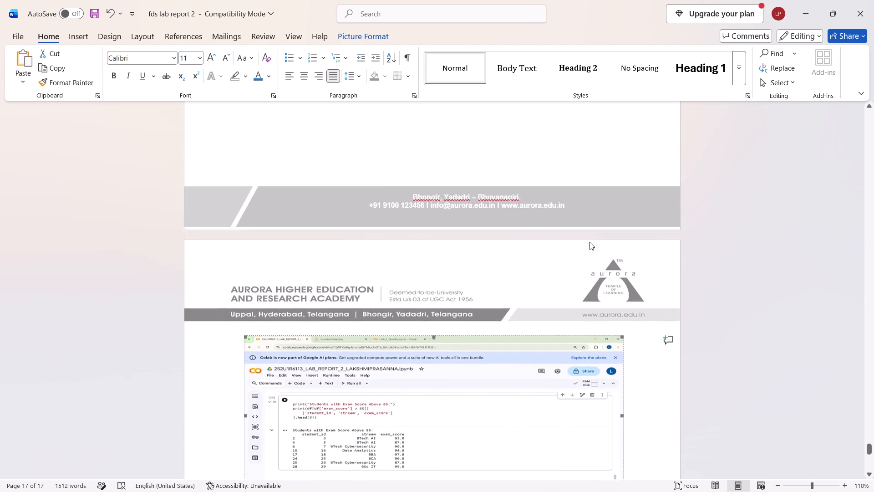
scroll(589, 242, up, 4)
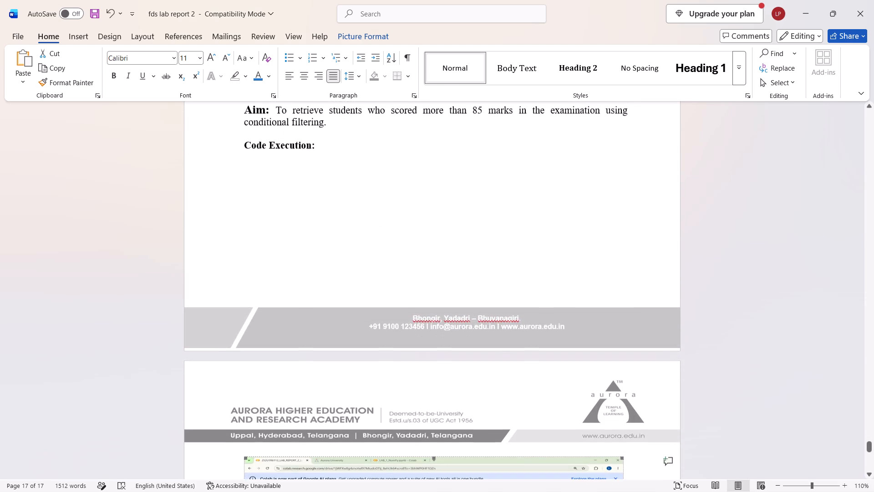
scroll(589, 242, up, 2)
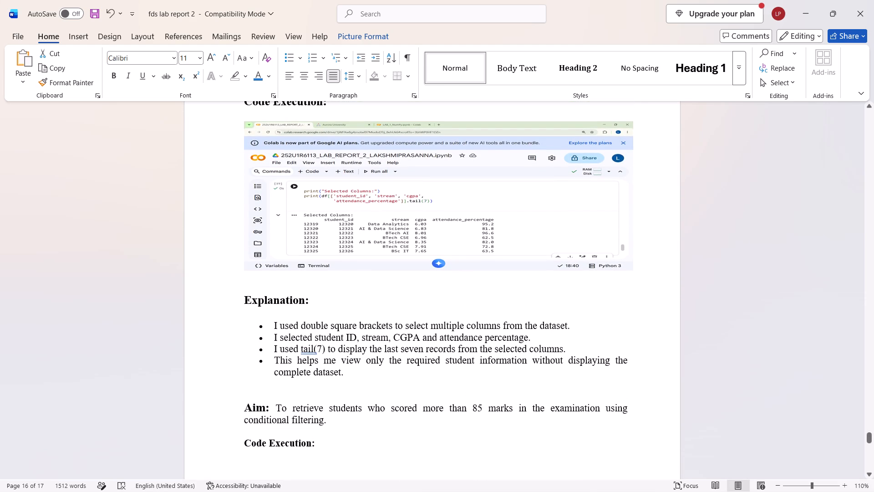
click(275, 315)
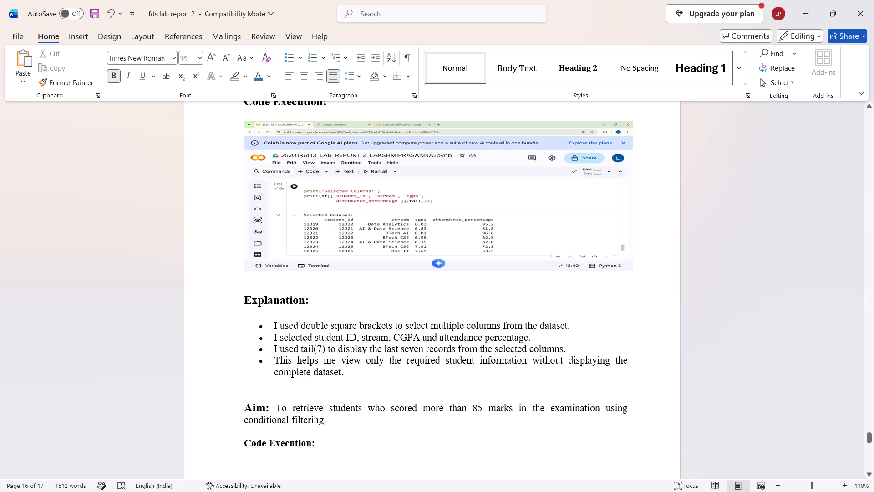
click(266, 287)
key(BackSpace)
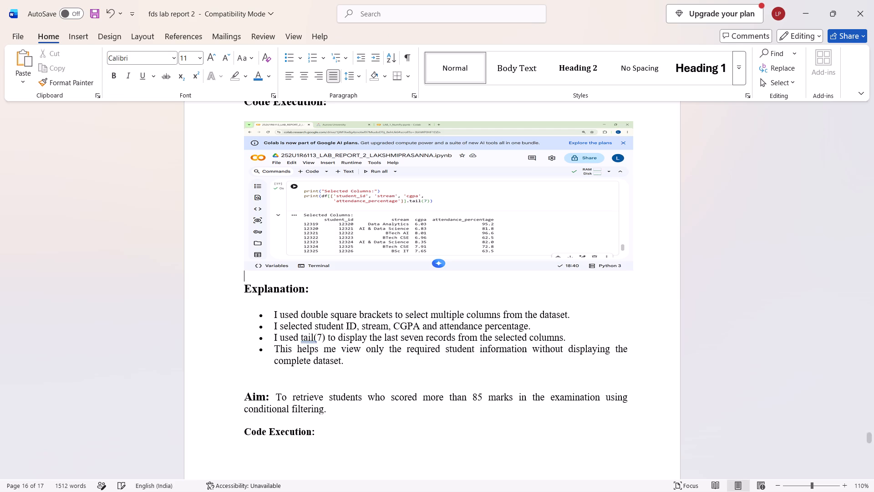
Shrink the more-than-85-marks screenshot so it fits below its Code Execution heading on the preceding page, and stretch it to the text width.
scroll(266, 287, down, 4)
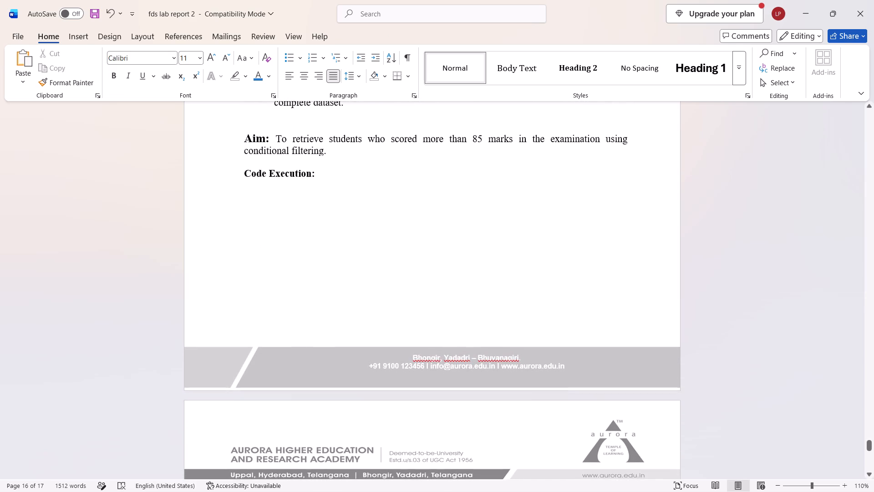
scroll(297, 339, down, 2)
click(331, 318)
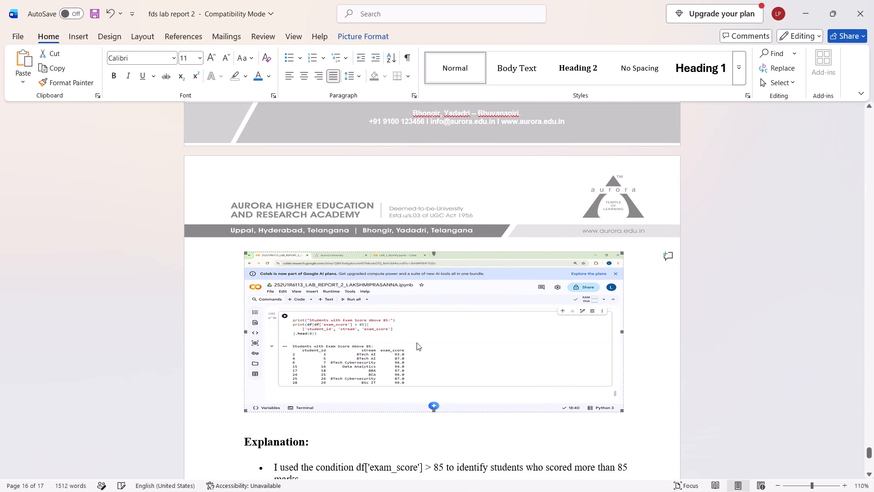
drag(622, 410, 558, 395)
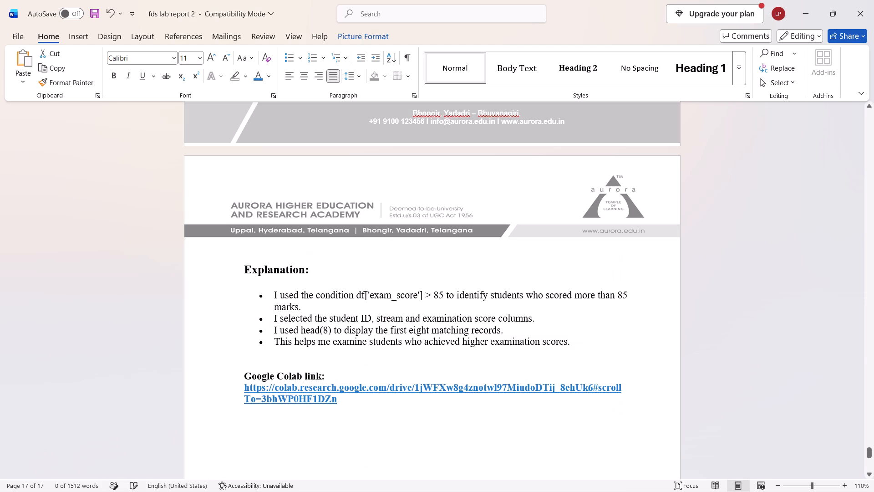
scroll(555, 297, up, 2)
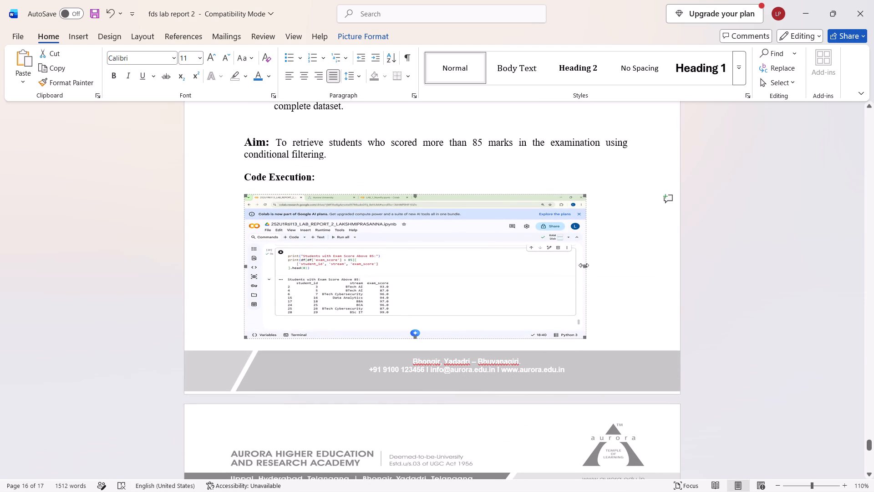
drag(584, 266, 626, 259)
Review the page layout from the Google Colab link back to the groupby() and agg() experiment, and forward to the last-seven-records experiment.
scroll(568, 272, down, 1)
scroll(532, 414, down, 2)
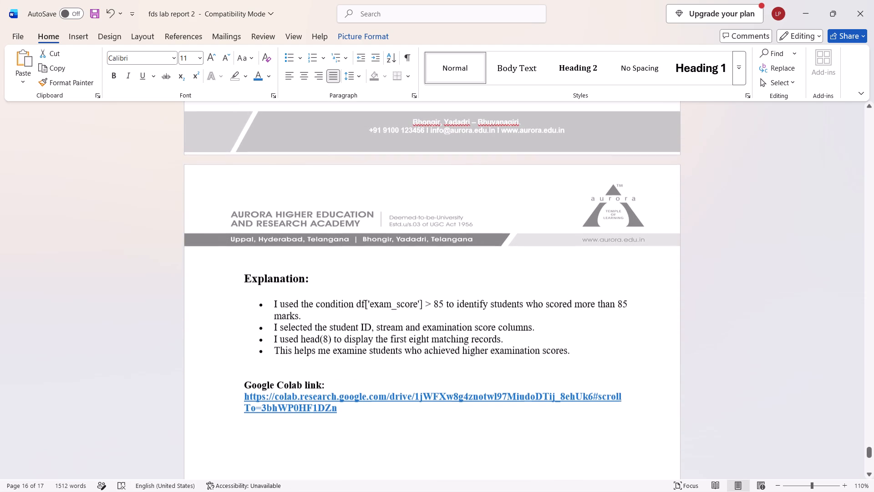
click(478, 430)
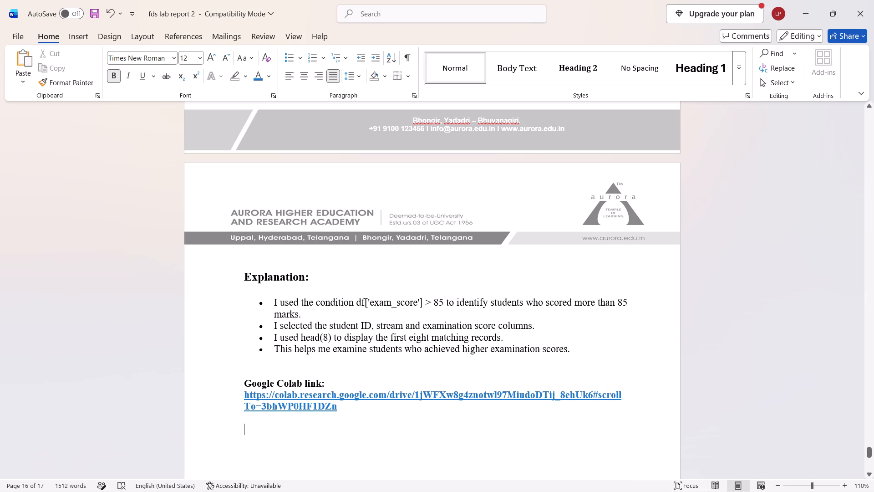
scroll(492, 277, up, 4)
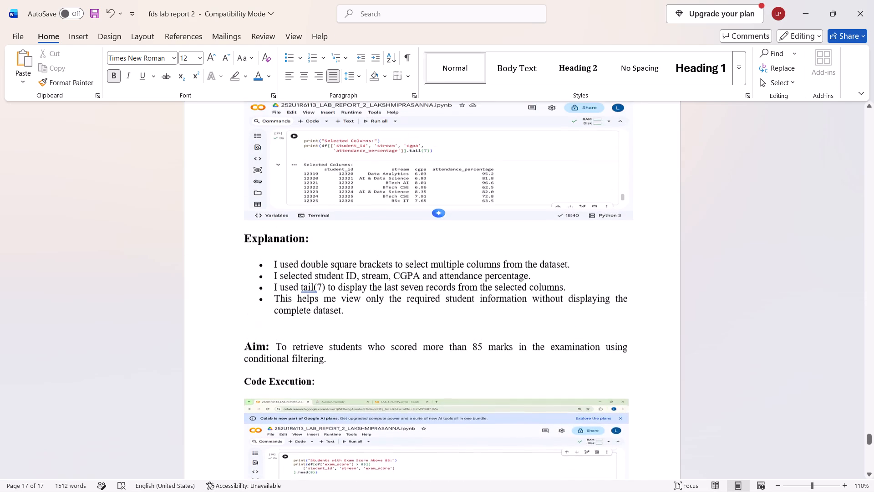
scroll(492, 277, up, 5)
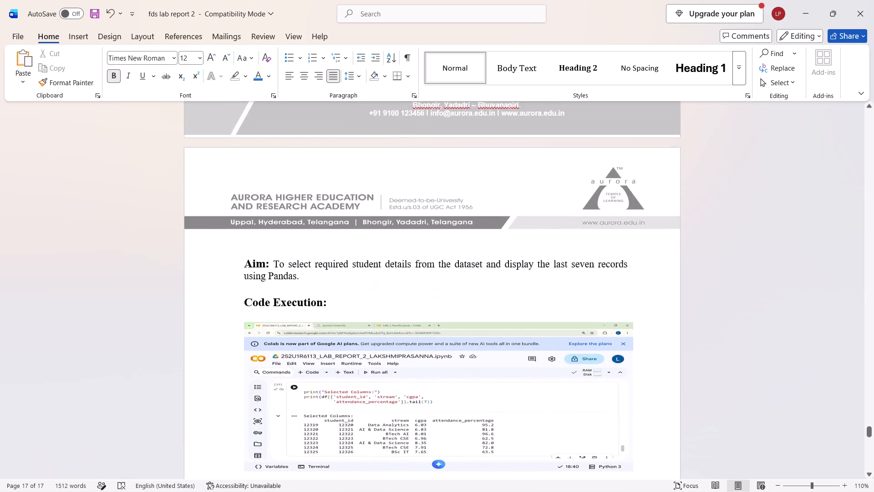
scroll(492, 277, up, 1)
scroll(492, 277, down, 3)
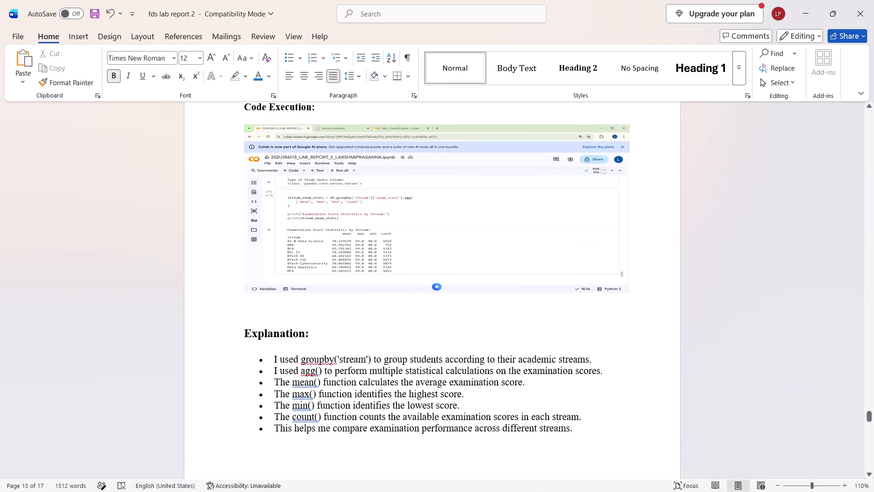
scroll(492, 277, down, 1)
scroll(492, 277, up, 2)
scroll(492, 277, down, 1)
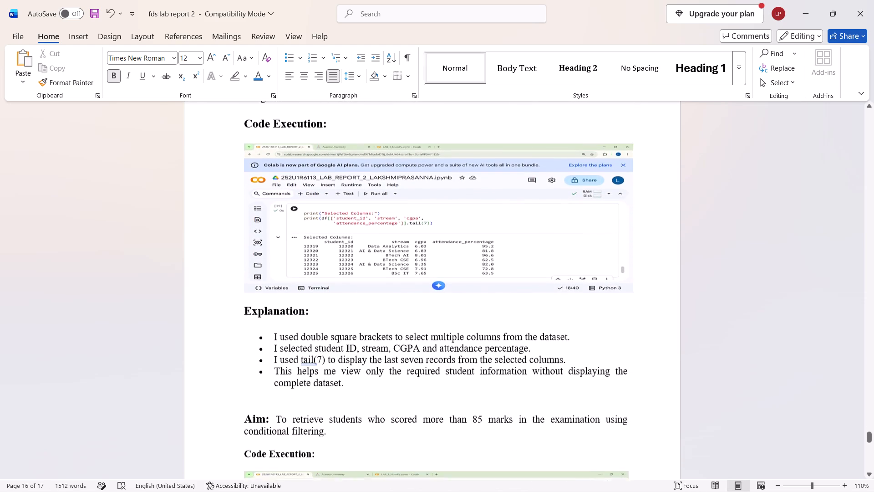
scroll(492, 277, down, 1)
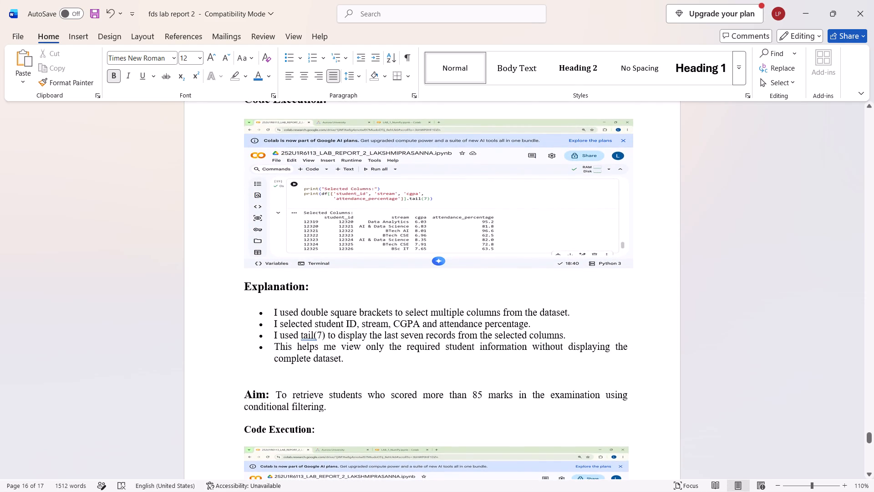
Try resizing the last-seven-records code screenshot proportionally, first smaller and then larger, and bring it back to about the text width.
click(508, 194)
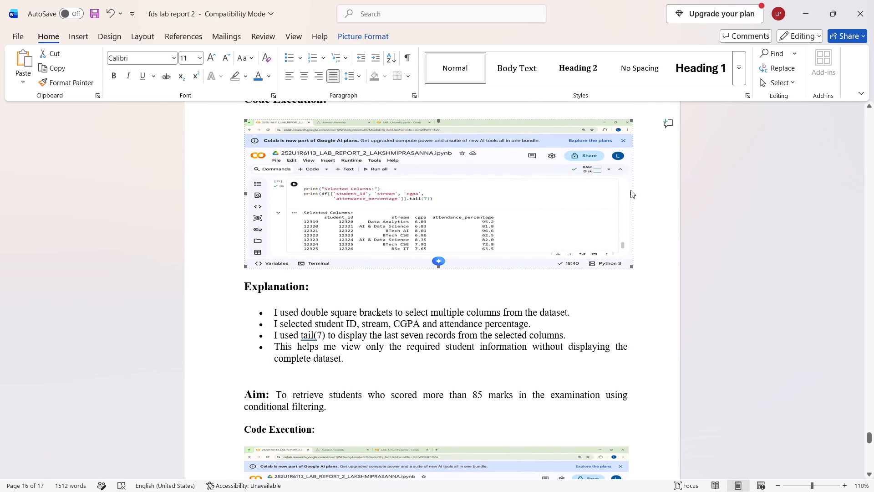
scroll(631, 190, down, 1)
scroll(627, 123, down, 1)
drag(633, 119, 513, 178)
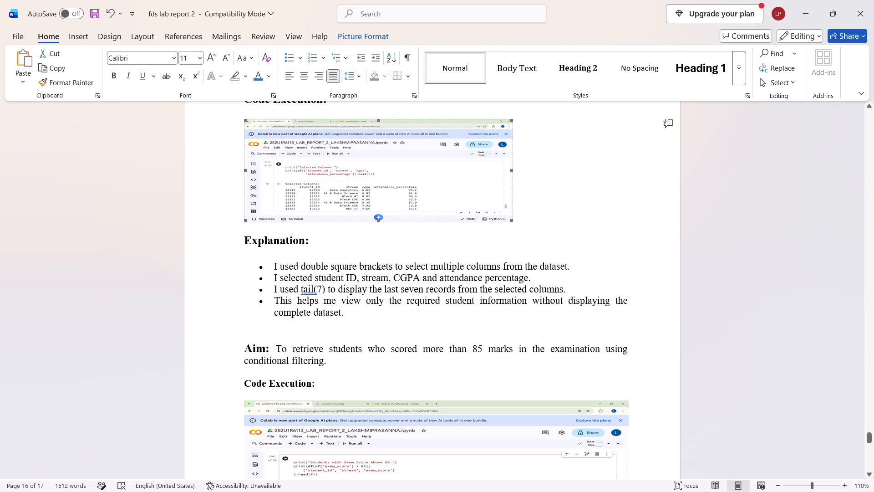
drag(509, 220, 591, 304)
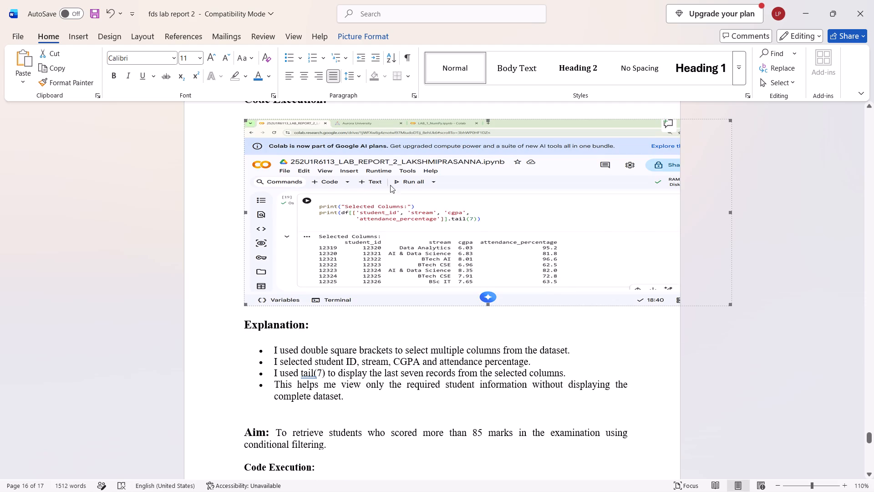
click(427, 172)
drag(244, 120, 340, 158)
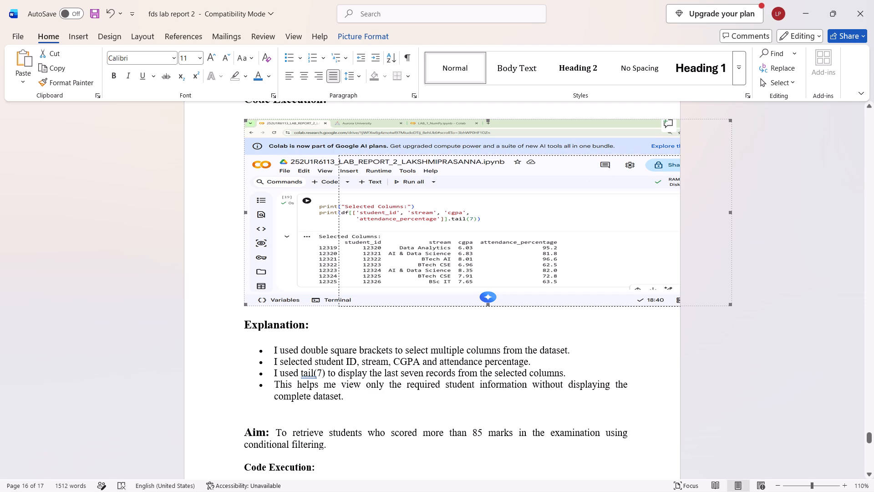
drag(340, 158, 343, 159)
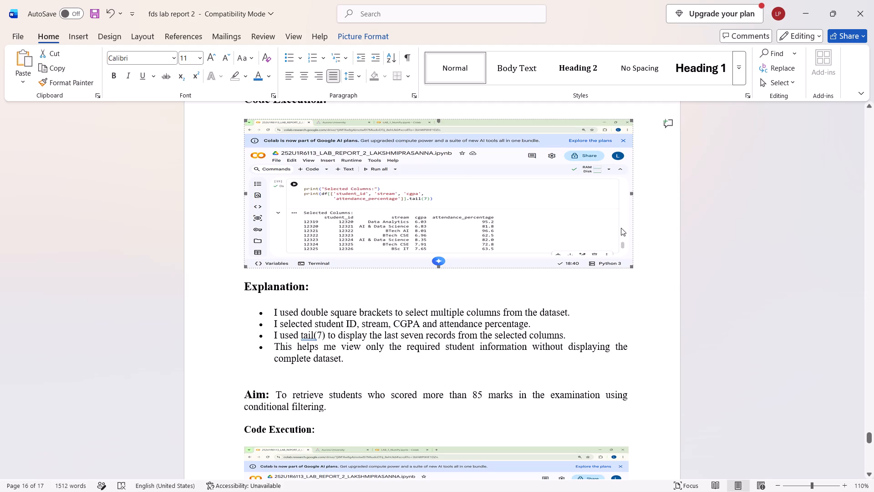
Make the last-seven-records code screenshot taller by repeatedly narrowing it and scaling it up proportionally, ending slightly wider than the text.
drag(630, 193, 534, 196)
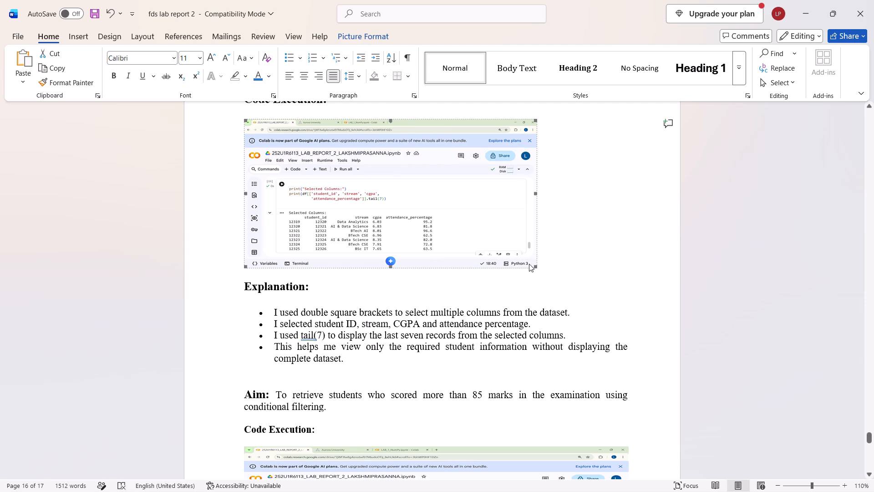
drag(535, 265, 603, 332)
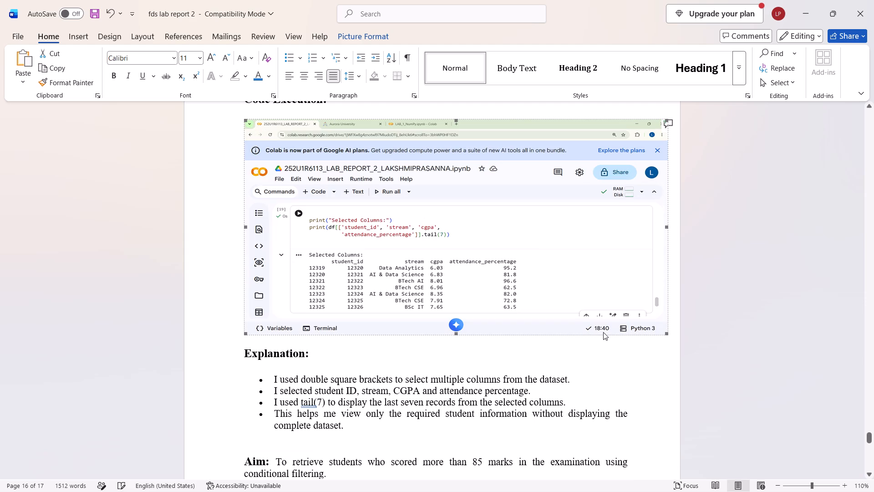
drag(666, 227, 562, 223)
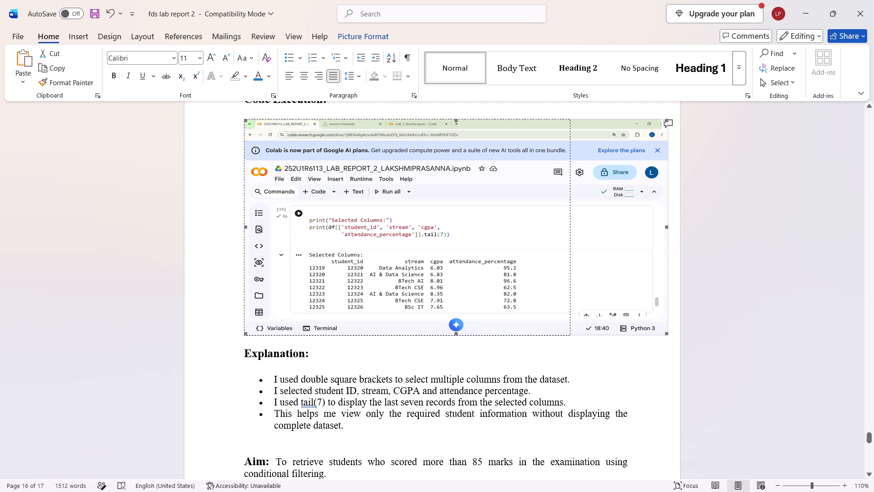
drag(562, 223, 543, 223)
drag(543, 333, 602, 355)
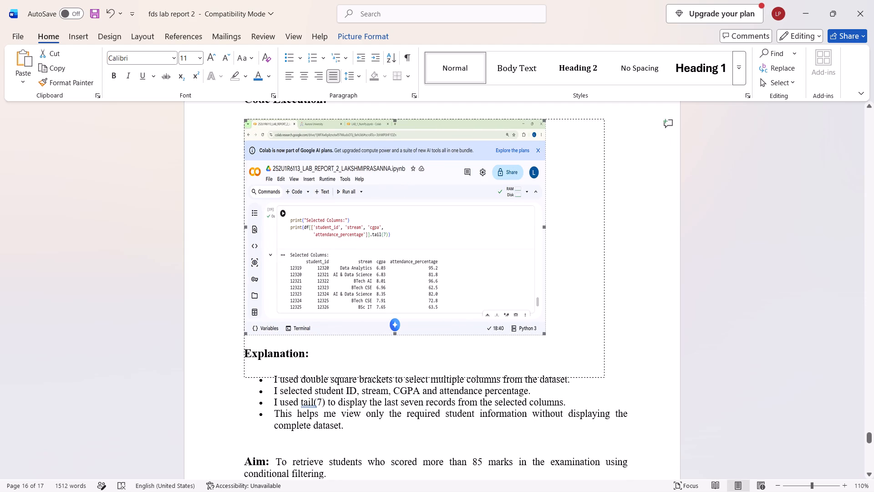
drag(602, 355, 605, 355)
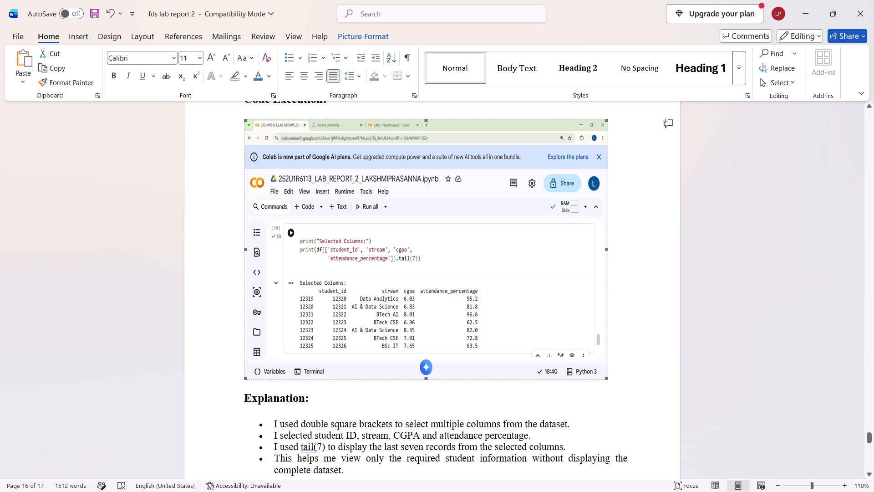
drag(605, 379, 629, 401)
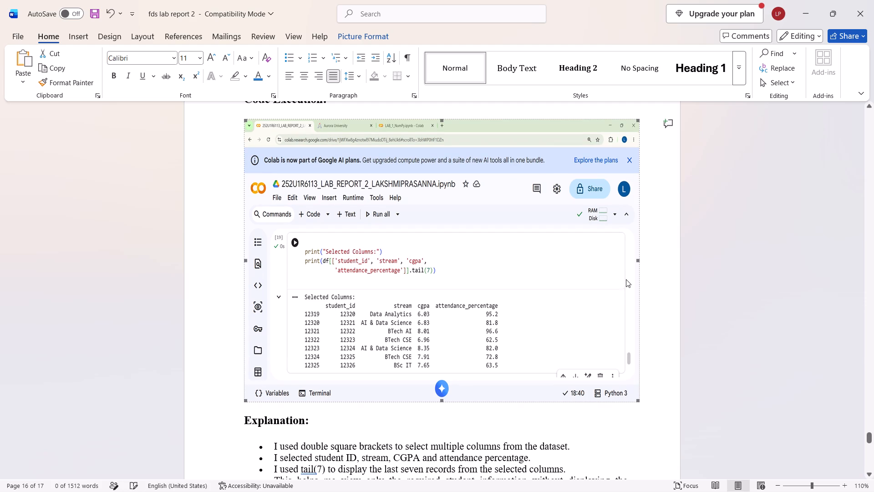
Add seven blank lines above the Aim about students scoring more than 85 marks so that experiment starts on a new page.
scroll(584, 283, up, 2)
scroll(584, 283, down, 8)
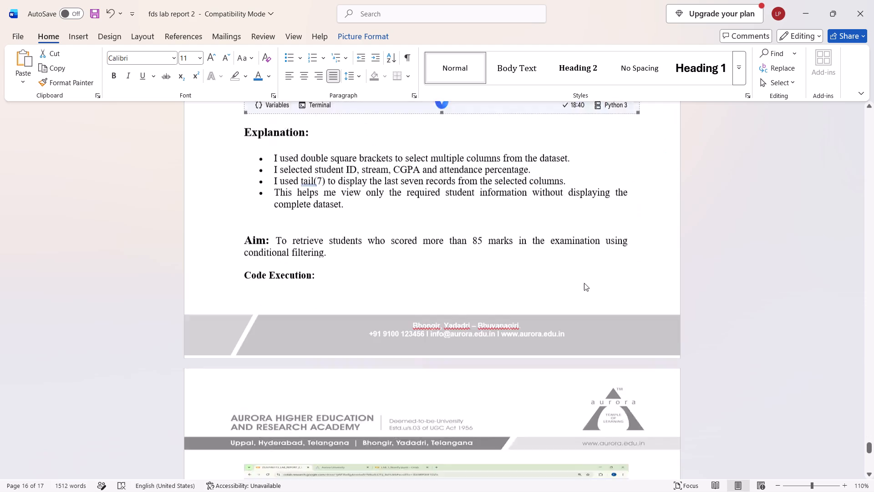
scroll(584, 283, down, 1)
click(372, 134)
key(Return)
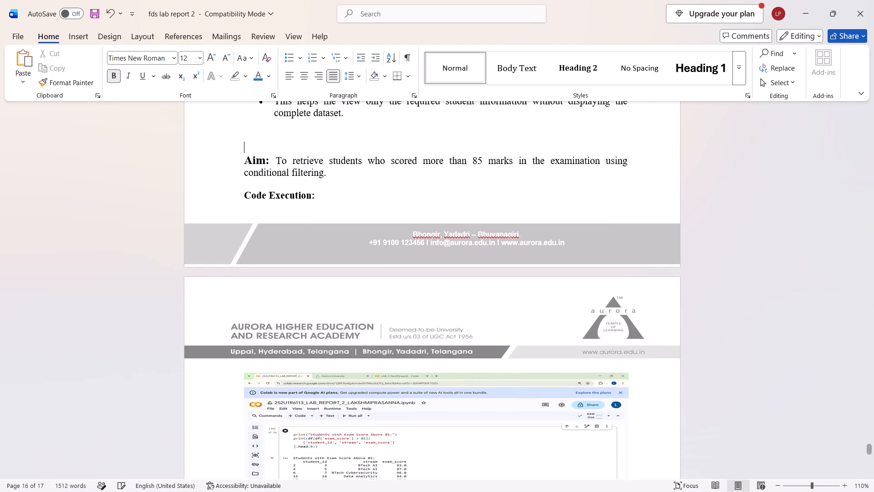
key(Return)
key(Return)
key(Return)
key(Return)
key(Return)
key(Return)
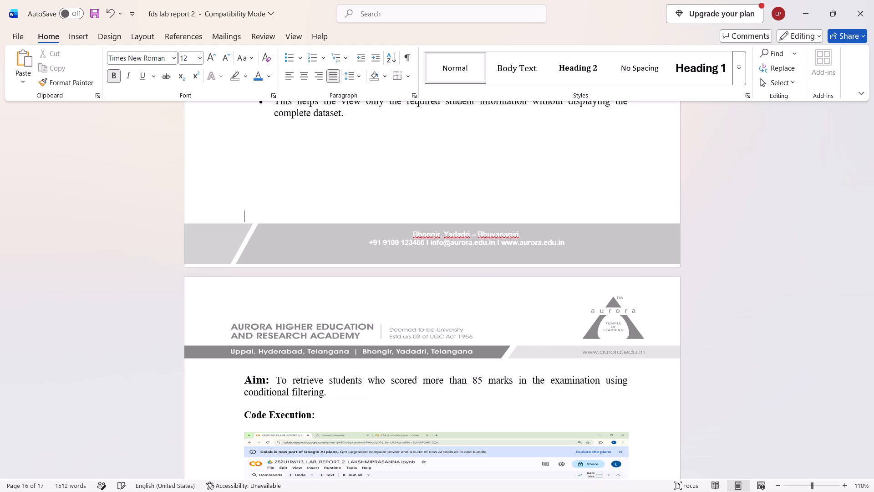
Make the more-than-85-marks code screenshot taller by narrowing it and scaling it up proportionally to nearly the text width.
scroll(372, 134, down, 3)
click(384, 245)
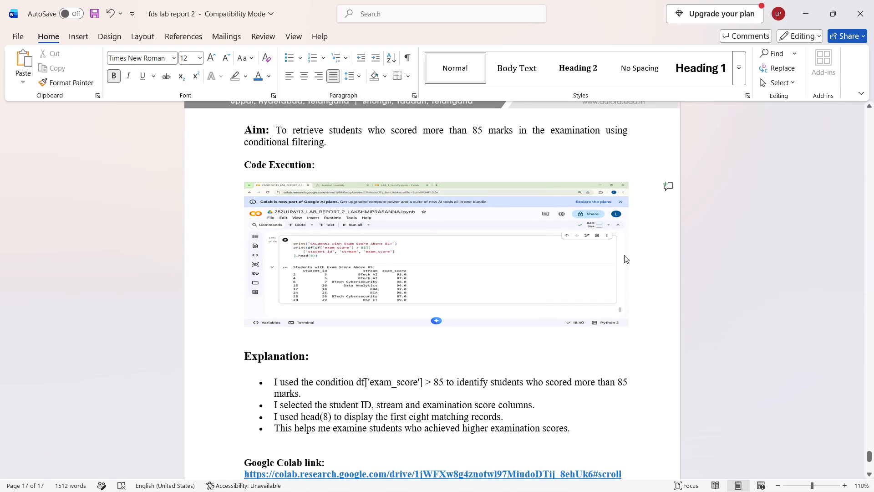
drag(626, 254, 483, 260)
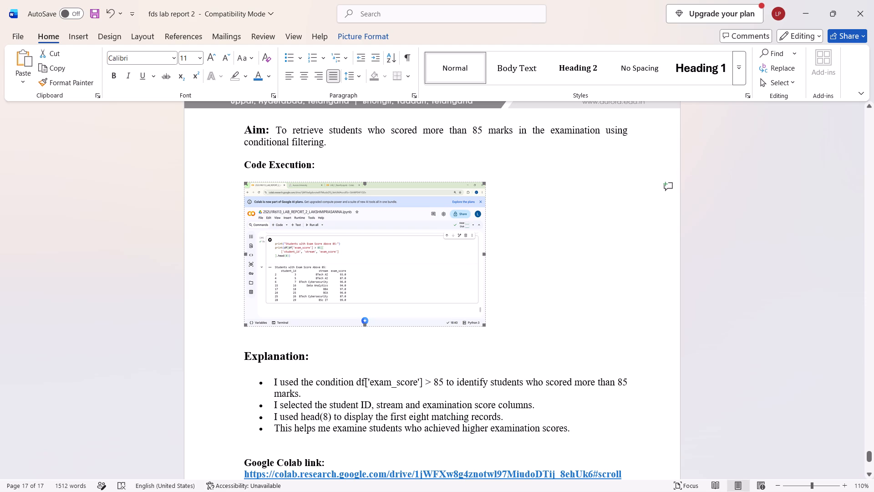
drag(484, 324, 544, 362)
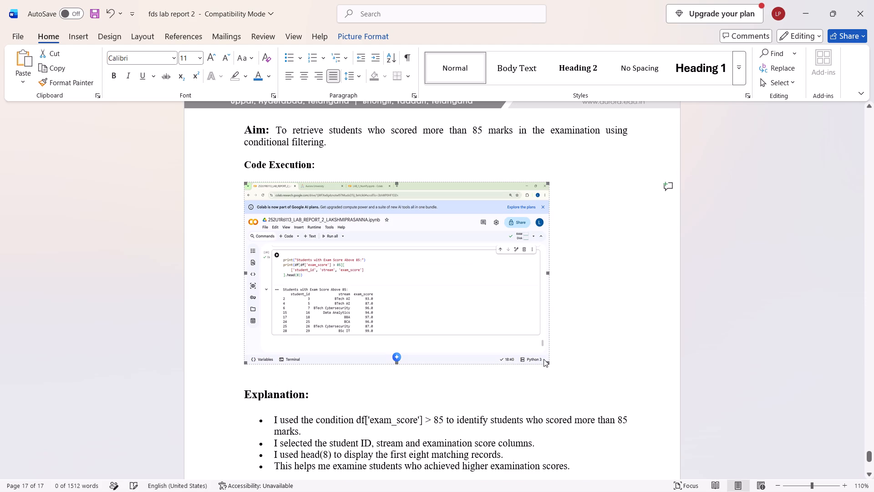
drag(548, 273, 490, 282)
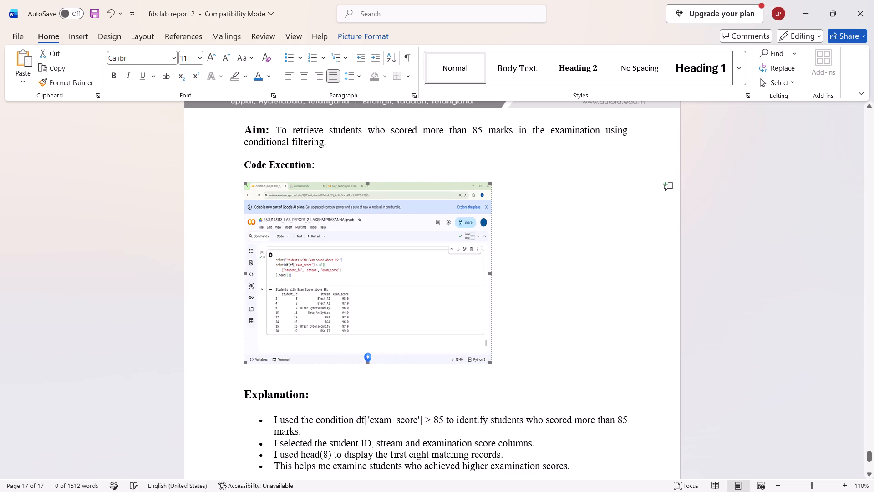
drag(489, 363, 597, 377)
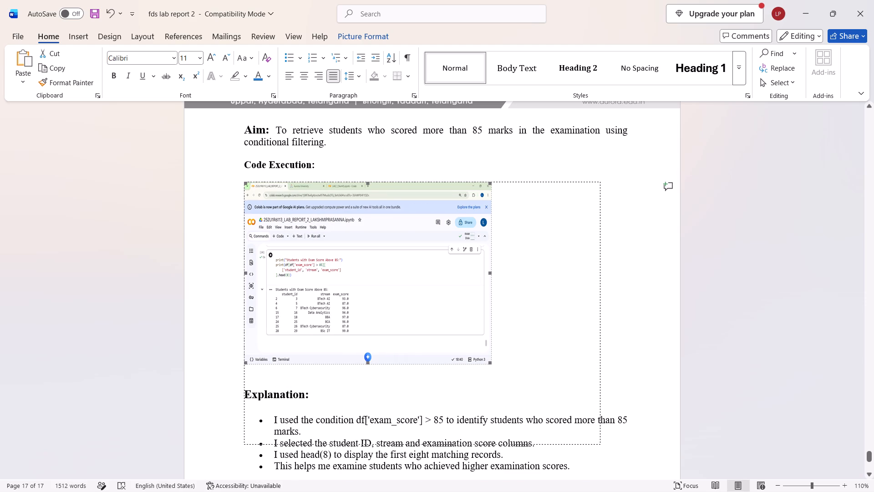
drag(597, 377, 618, 365)
Enlarge the groupby() and agg() code screenshot so it is taller, and narrow it to about the text width.
scroll(618, 365, down, 1)
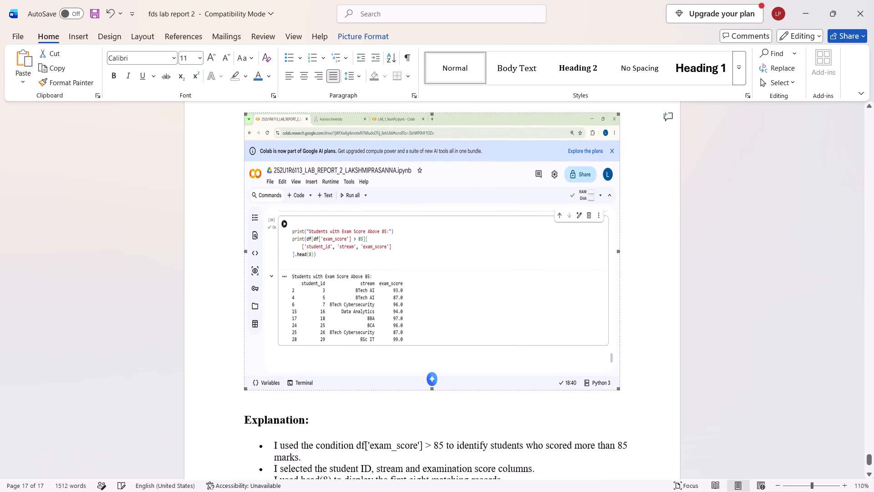
scroll(618, 365, down, 3)
scroll(618, 365, up, 1)
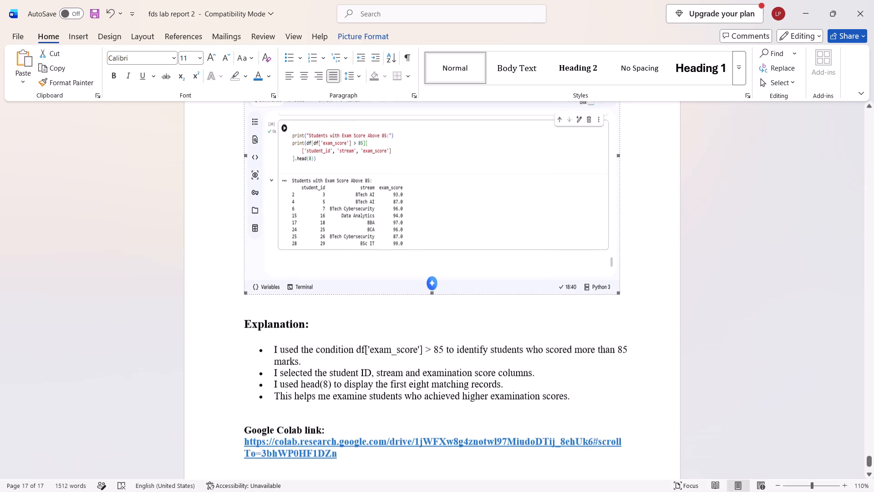
scroll(618, 365, up, 1)
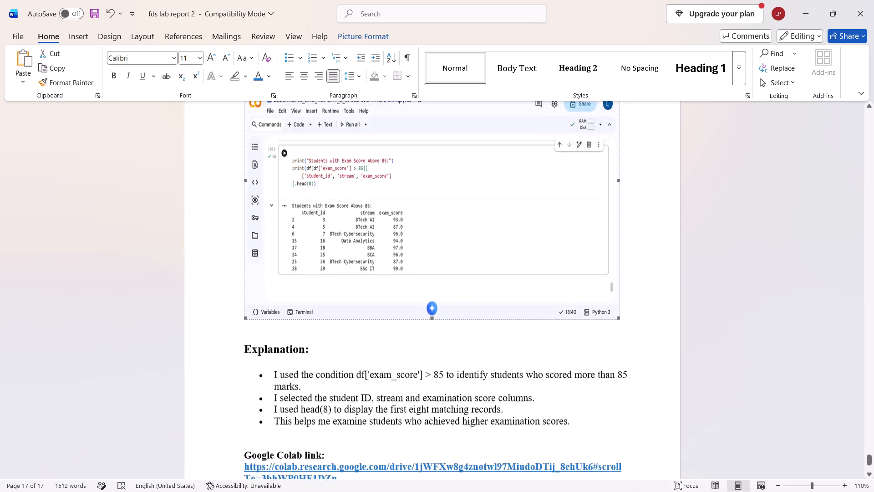
scroll(618, 365, up, 5)
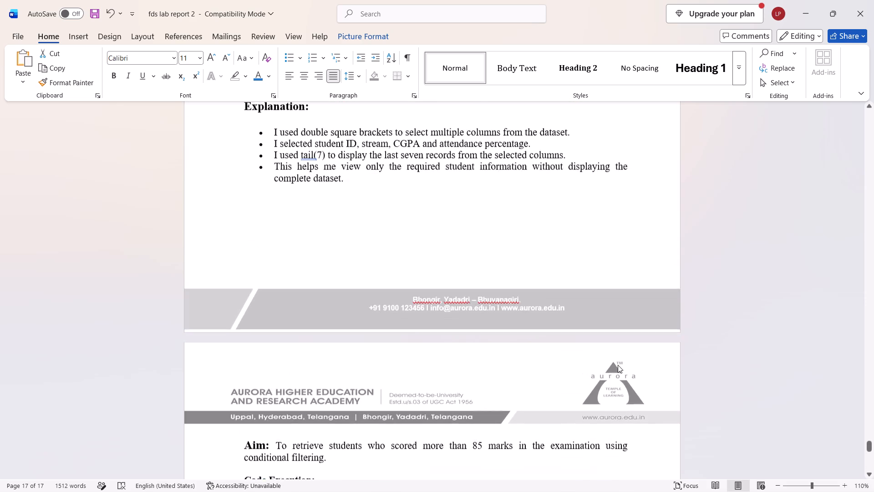
scroll(618, 365, up, 6)
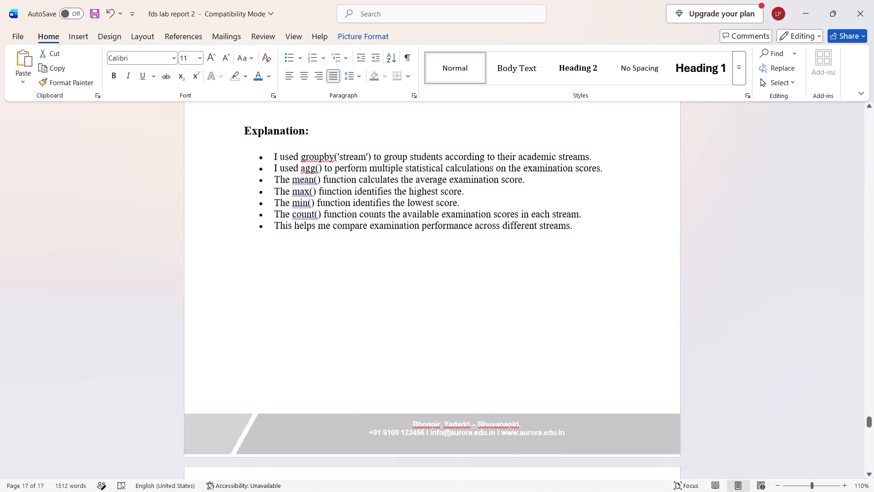
scroll(618, 365, up, 3)
click(599, 304)
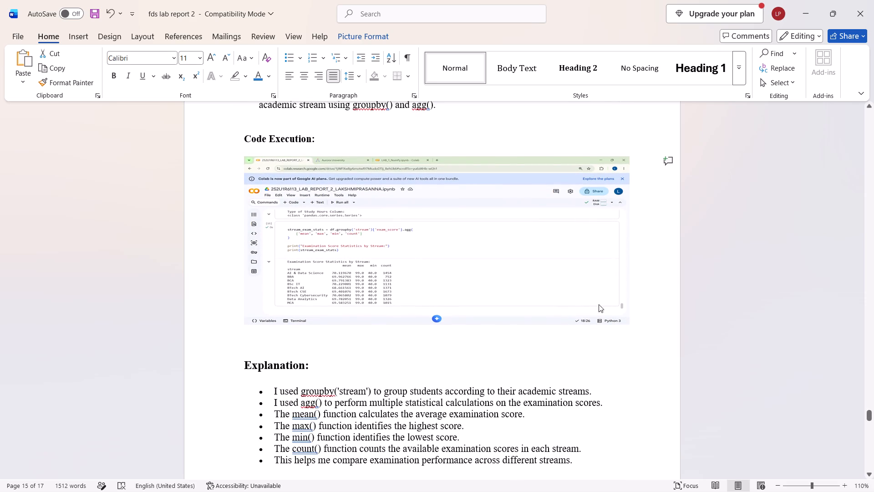
drag(627, 241, 507, 236)
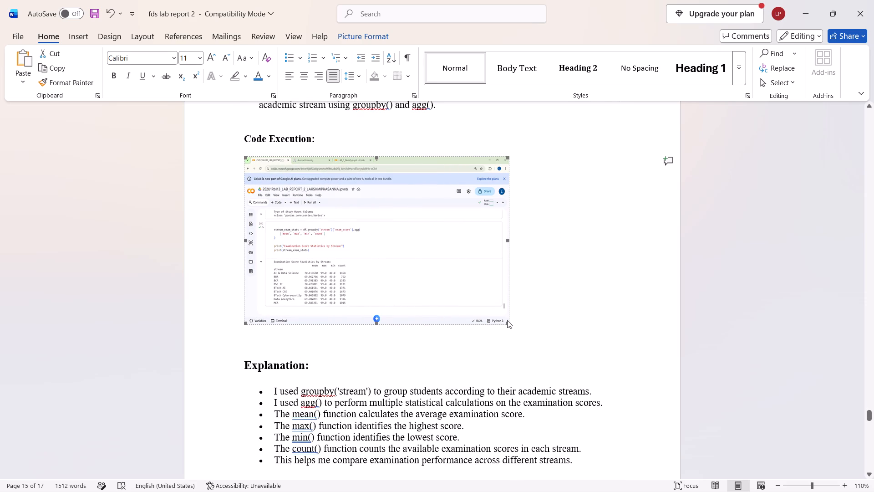
drag(508, 323, 596, 361)
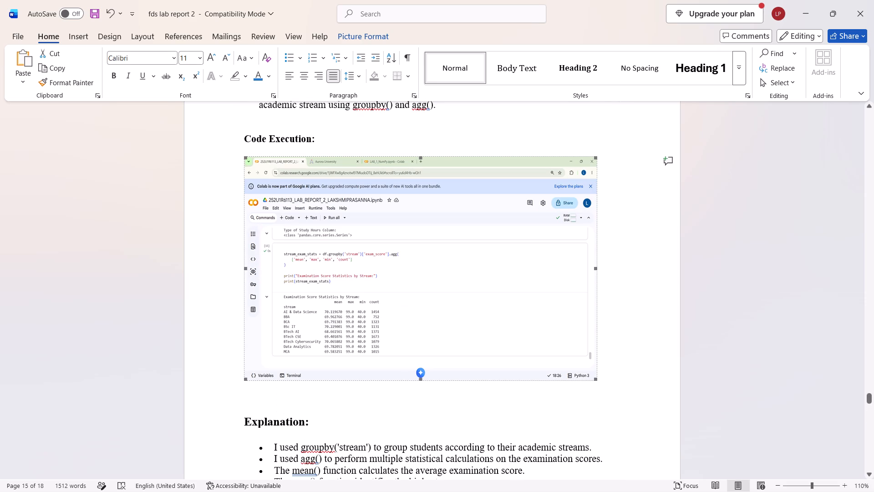
drag(596, 379, 638, 428)
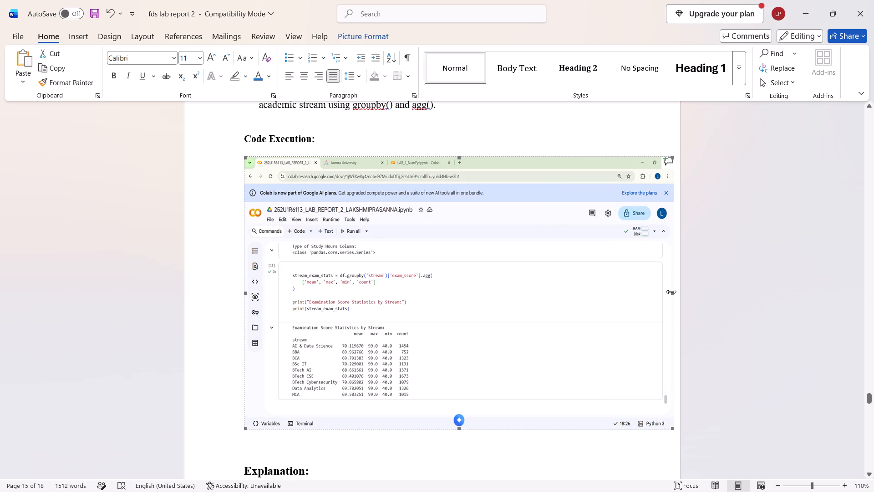
drag(671, 292, 624, 296)
Make the study-hours column type() code screenshot taller by narrowing it and scaling it up proportionally to nearly the text width.
scroll(620, 295, up, 2)
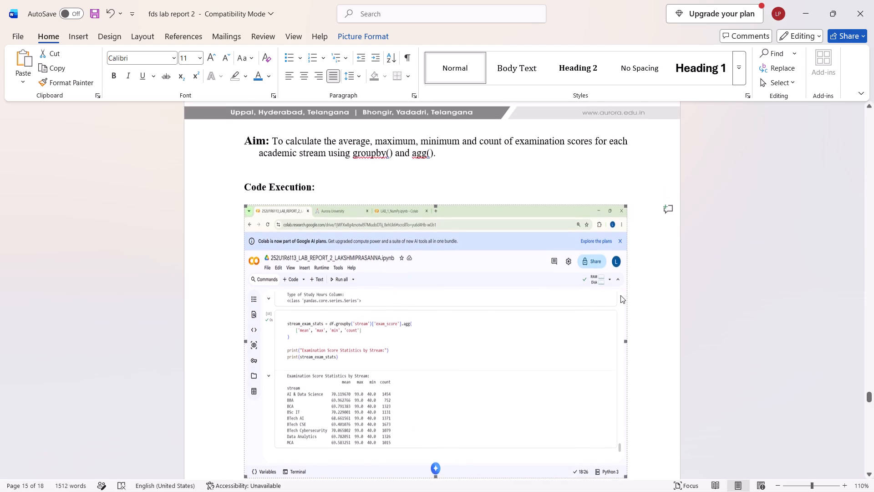
scroll(620, 295, up, 4)
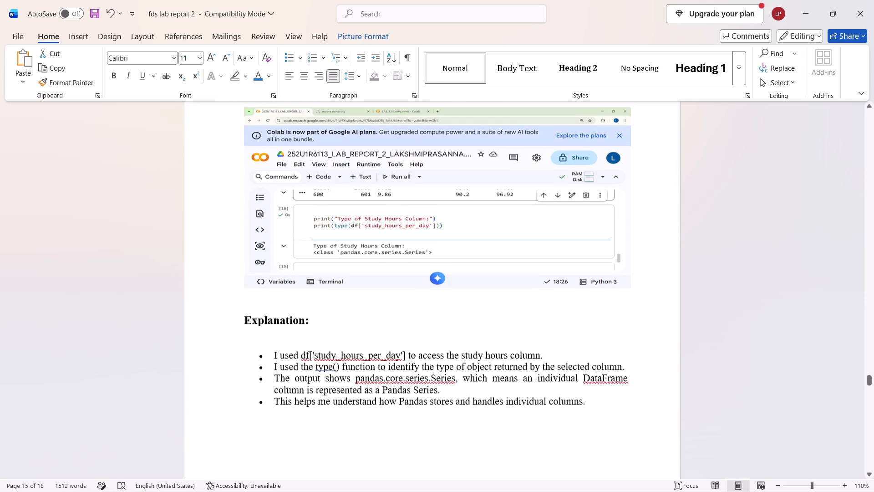
scroll(620, 295, up, 2)
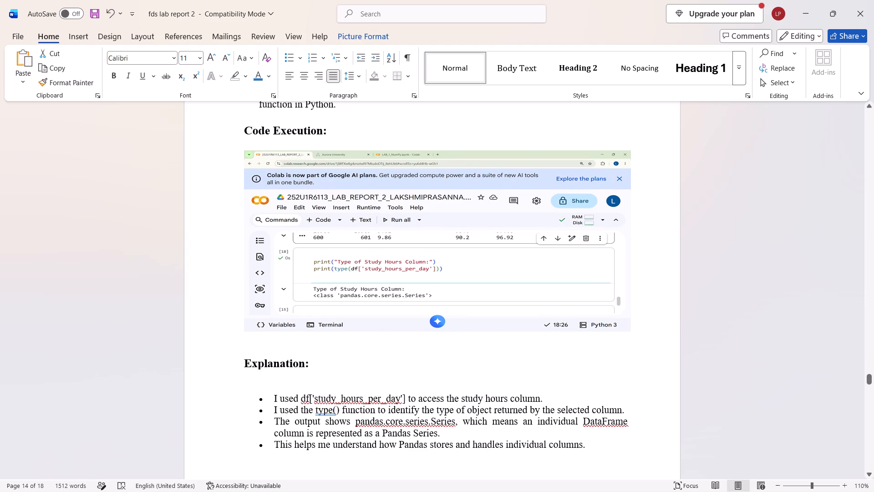
click(593, 257)
drag(630, 241, 537, 249)
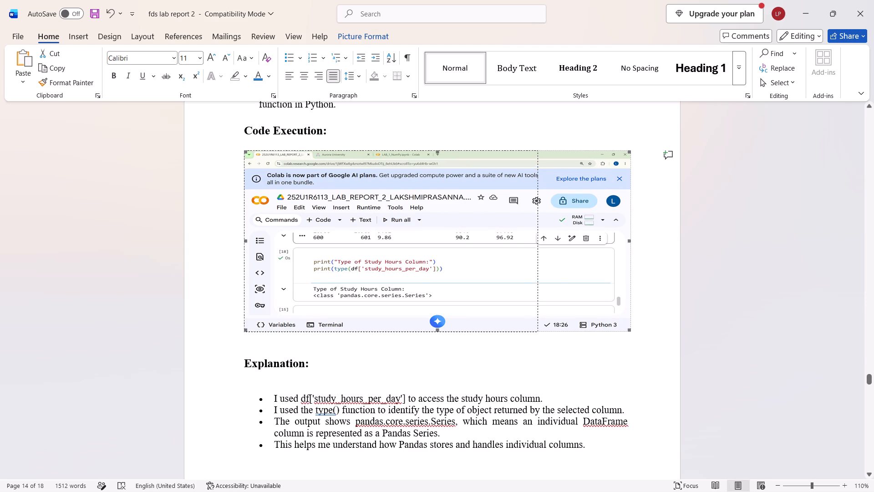
drag(537, 249, 536, 249)
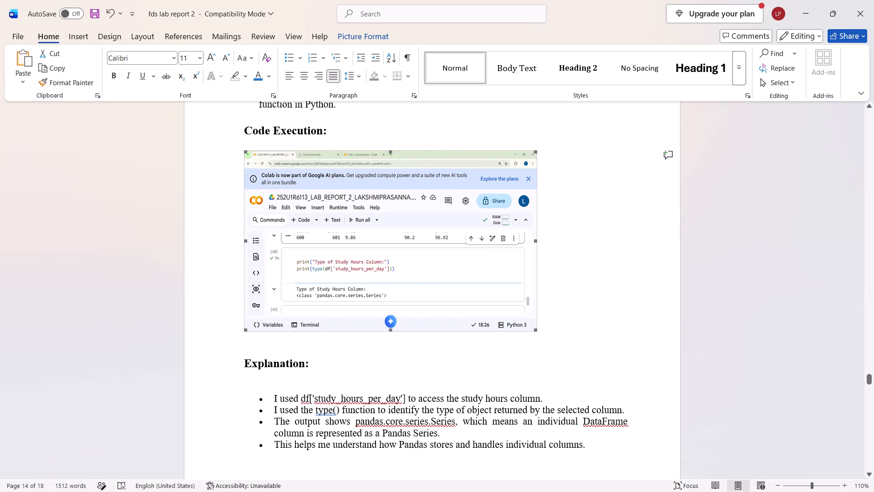
drag(533, 330, 574, 339)
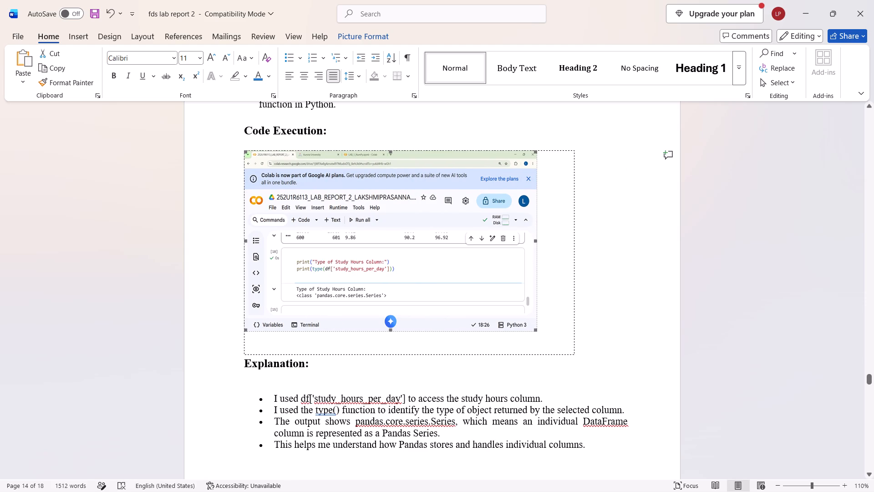
drag(574, 339, 617, 361)
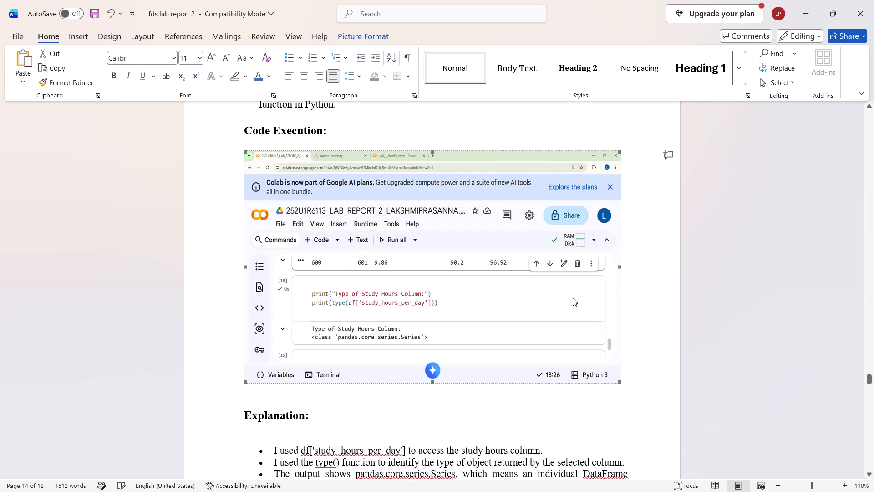
Delete seven blank lines above the Aim about students who scored more than 85 marks.
scroll(571, 295, down, 1)
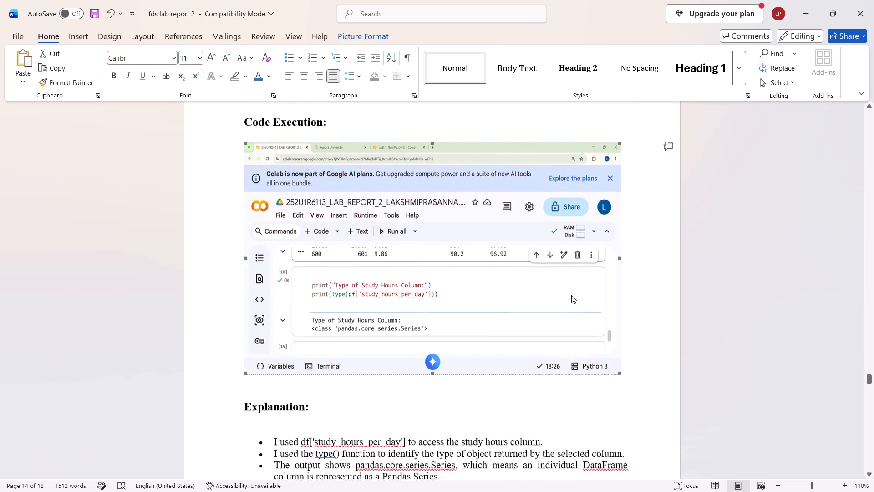
scroll(571, 295, down, 1)
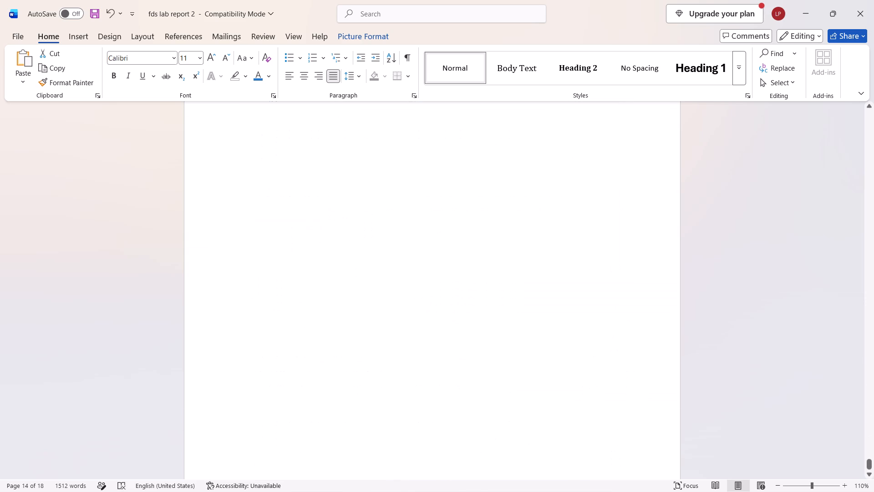
scroll(571, 295, down, 6)
scroll(571, 295, up, 4)
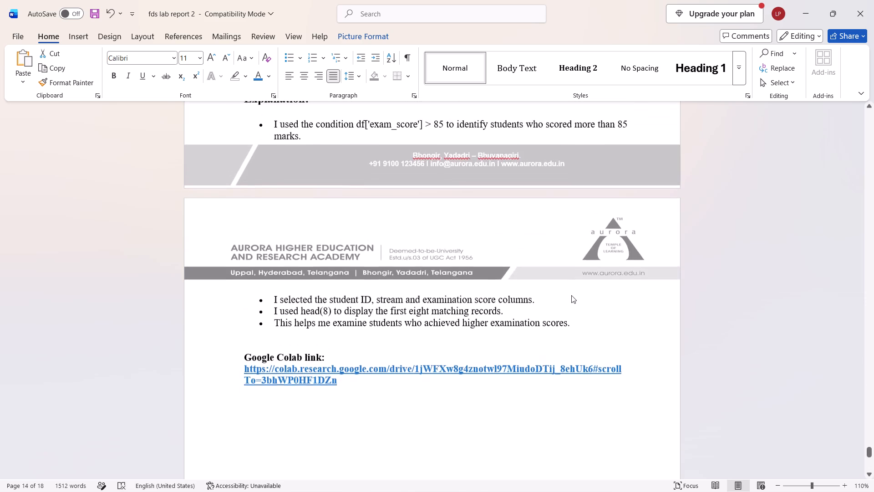
scroll(571, 295, up, 5)
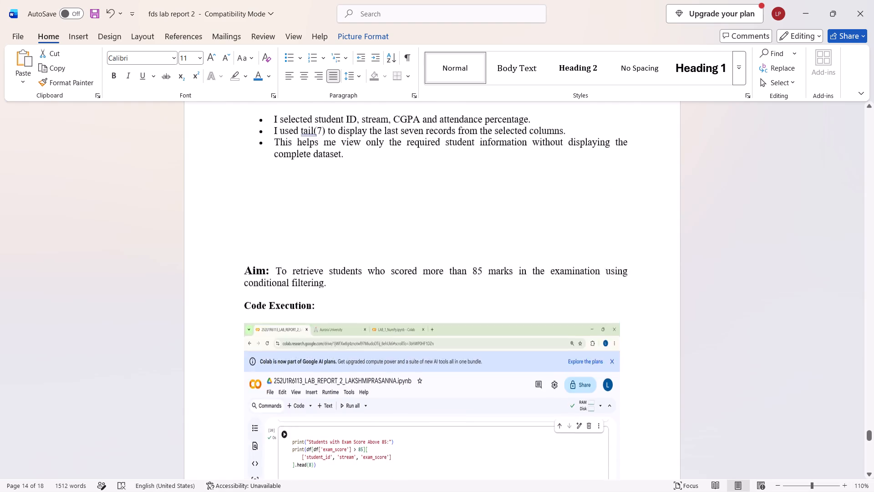
scroll(571, 295, up, 1)
click(345, 322)
key(BackSpace)
key(BackSpace)
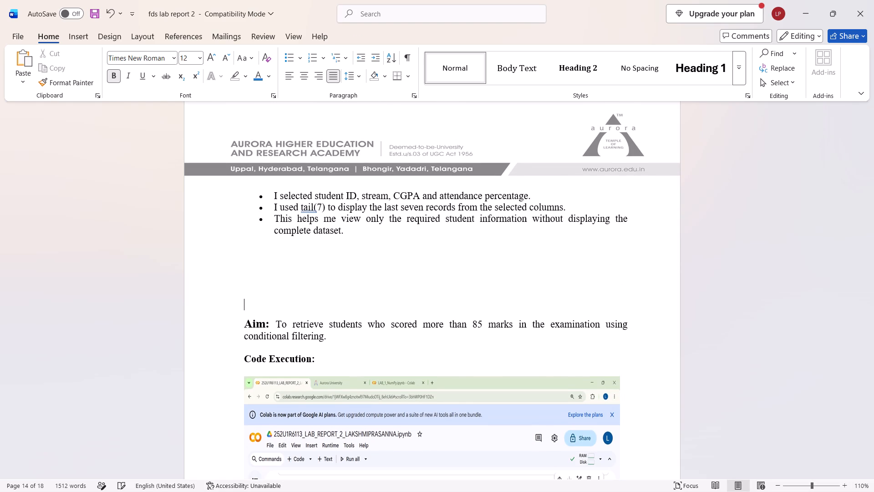
key(BackSpace)
key(BackSpace)
key(BackSpace)
key(BackSpace)
key(BackSpace)
Review the page layout from the gender-count experiment through the more-than-85-marks experiment, checking spacing and page starts.
scroll(345, 322, down, 1)
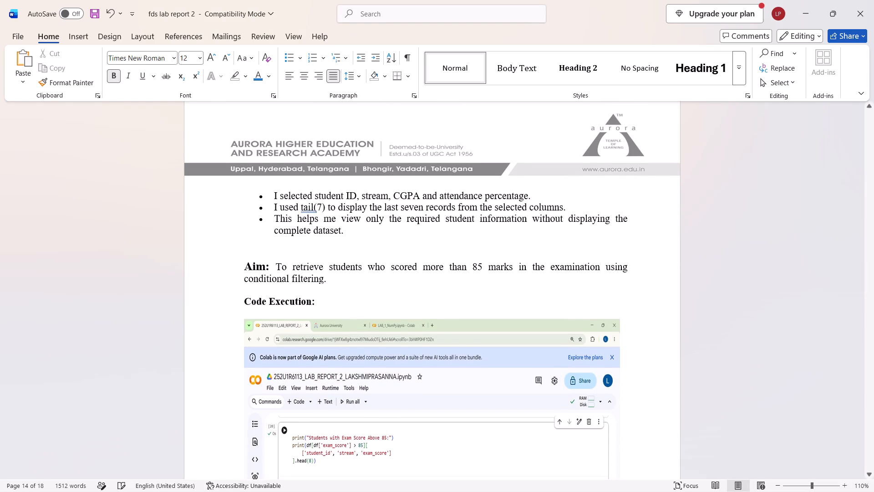
scroll(345, 322, down, 2)
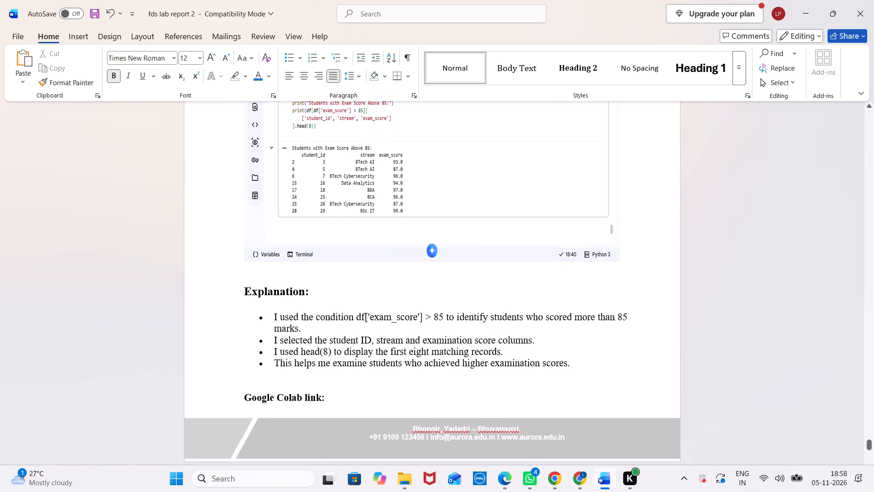
scroll(319, 380, up, 9)
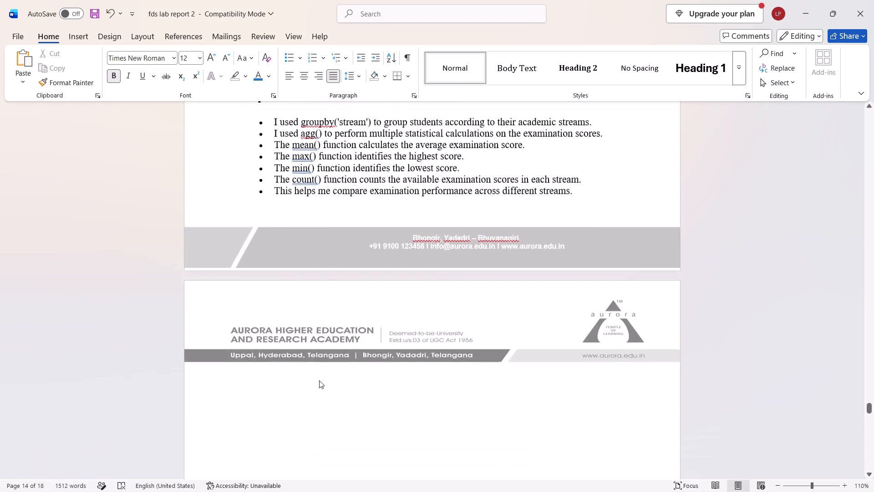
scroll(319, 380, up, 9)
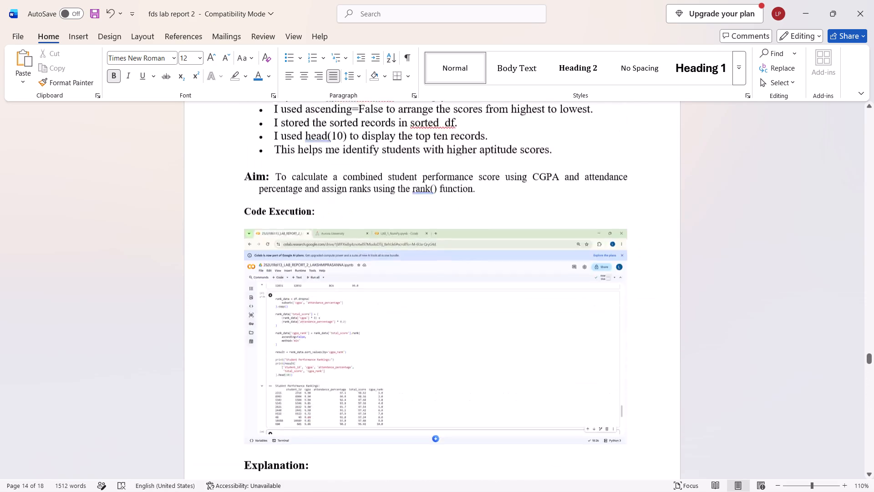
scroll(319, 380, up, 1)
ctrl+scroll(319, 380, down, 3)
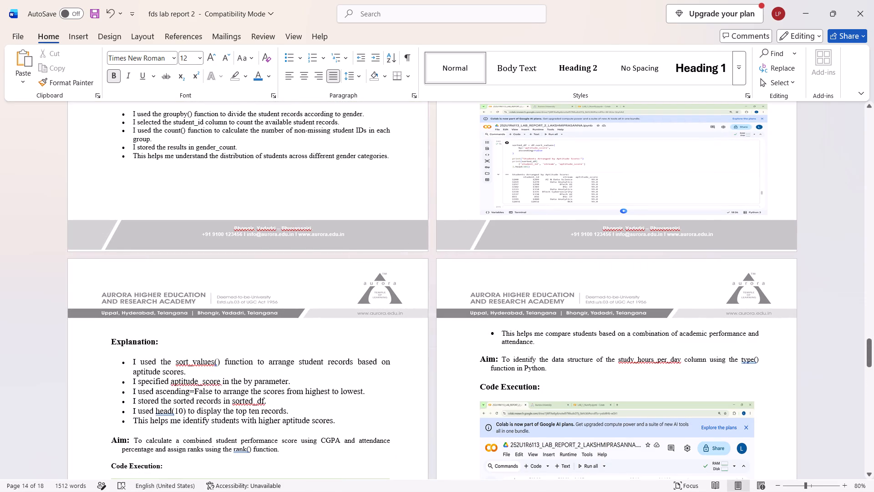
ctrl+scroll(295, 343, up, 3)
scroll(295, 343, up, 3)
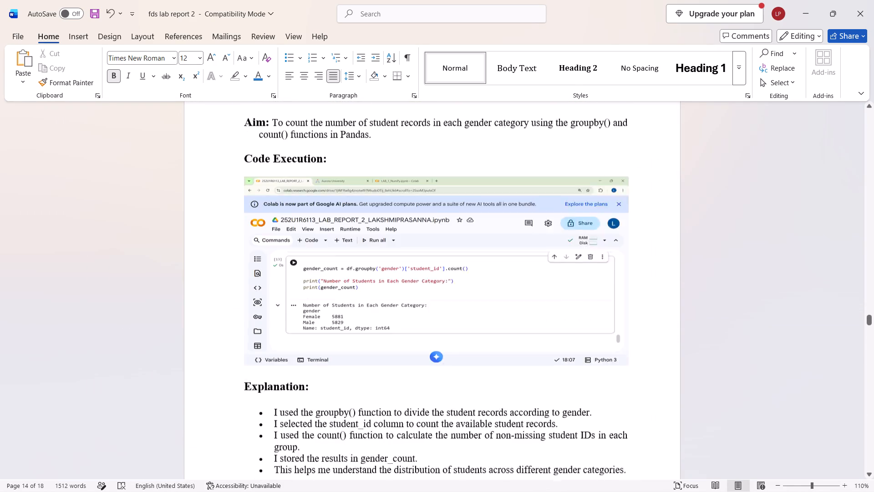
scroll(295, 343, down, 4)
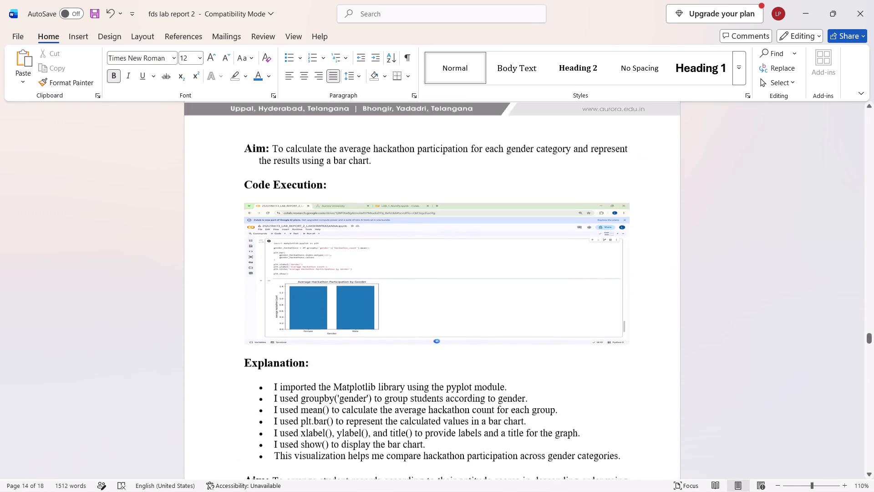
scroll(295, 343, down, 6)
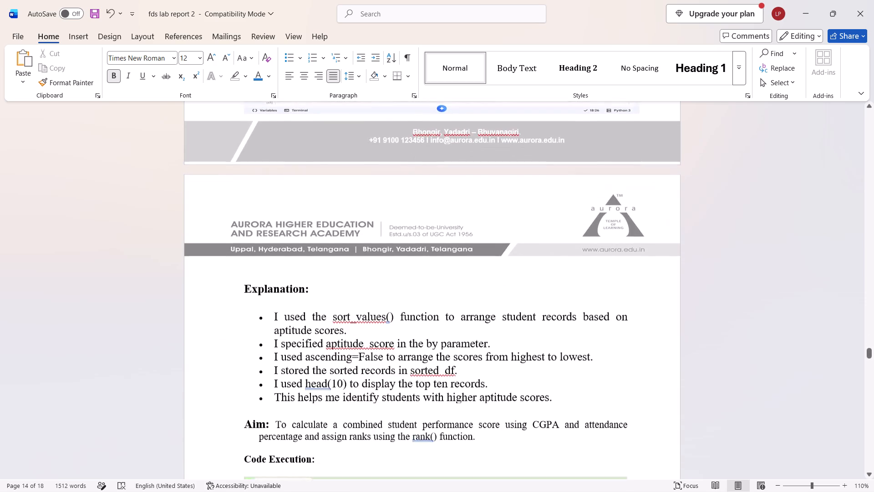
scroll(295, 343, down, 6)
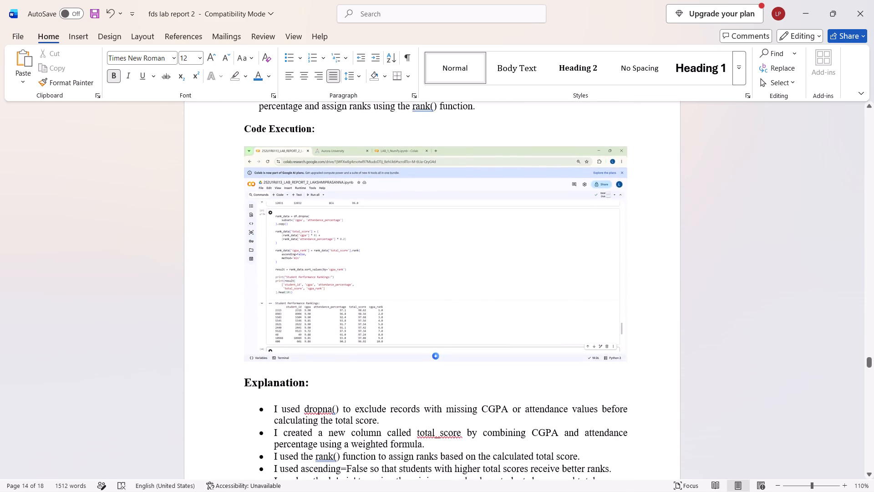
scroll(295, 343, down, 4)
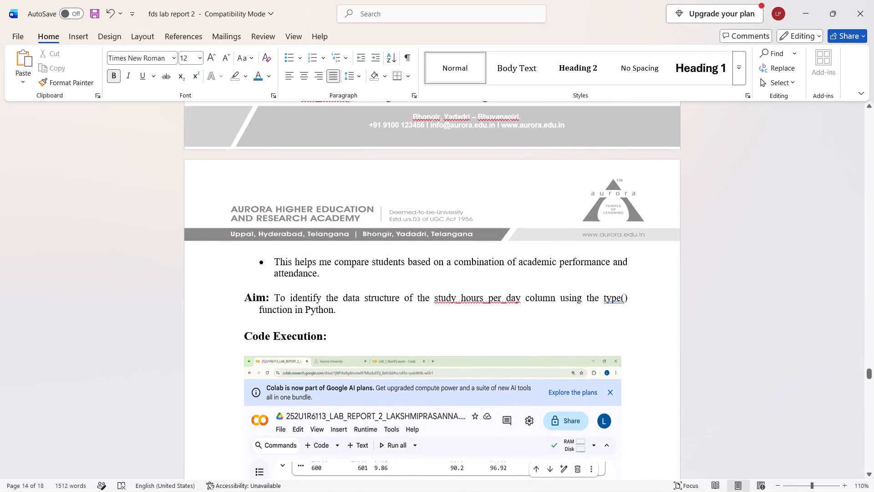
Delete three blank lines above the groupby() and agg() examination scores Aim, keeping it at the start of its page.
scroll(295, 343, down, 7)
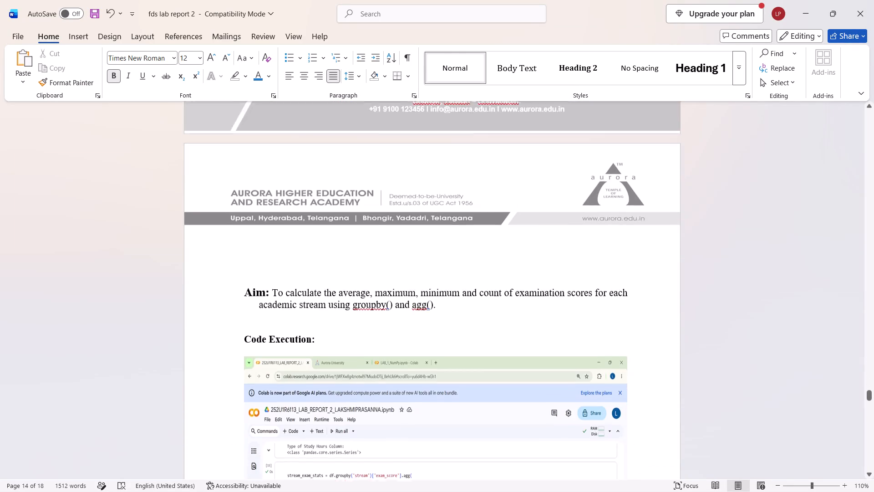
scroll(295, 343, up, 1)
click(278, 228)
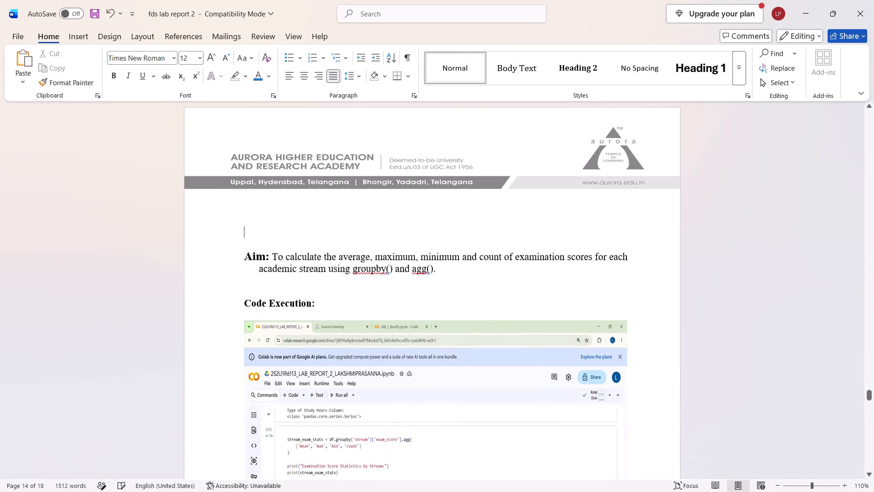
key(BackSpace)
key(BackSpace)
key(BackSpace)
scroll(278, 228, up, 1)
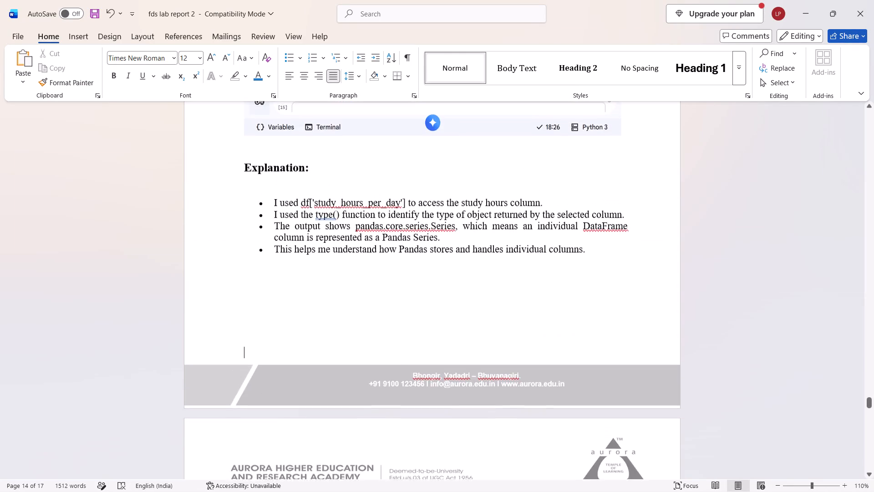
scroll(278, 228, up, 2)
Delete eight blank lines above the Aim about displaying the last seven records, keeping it at the start of its page.
scroll(278, 228, down, 1)
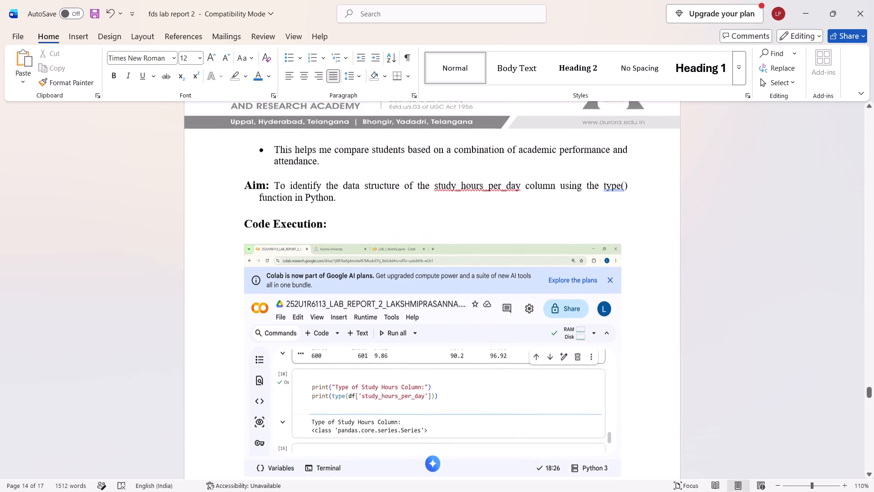
scroll(278, 228, down, 3)
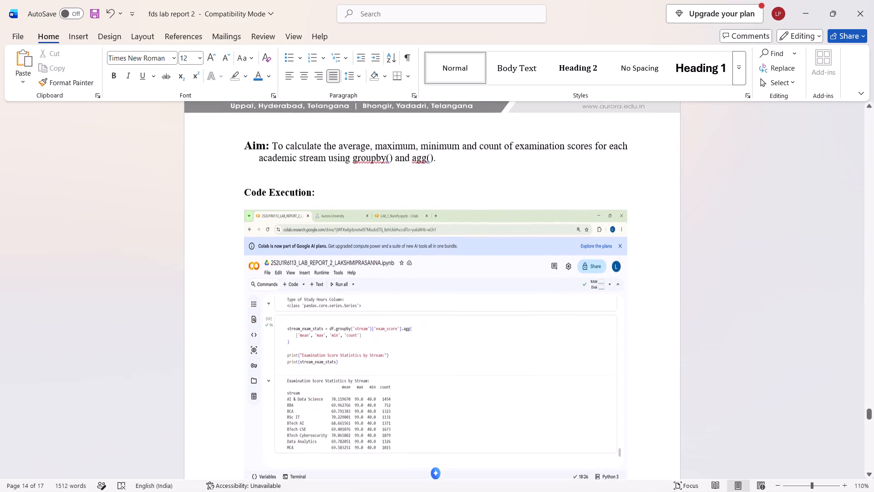
scroll(278, 228, down, 5)
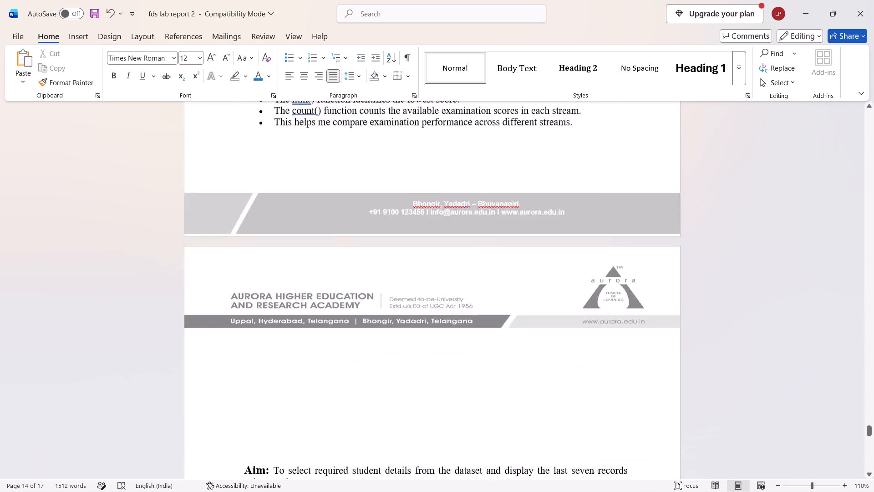
scroll(278, 228, down, 1)
click(264, 289)
key(BackSpace)
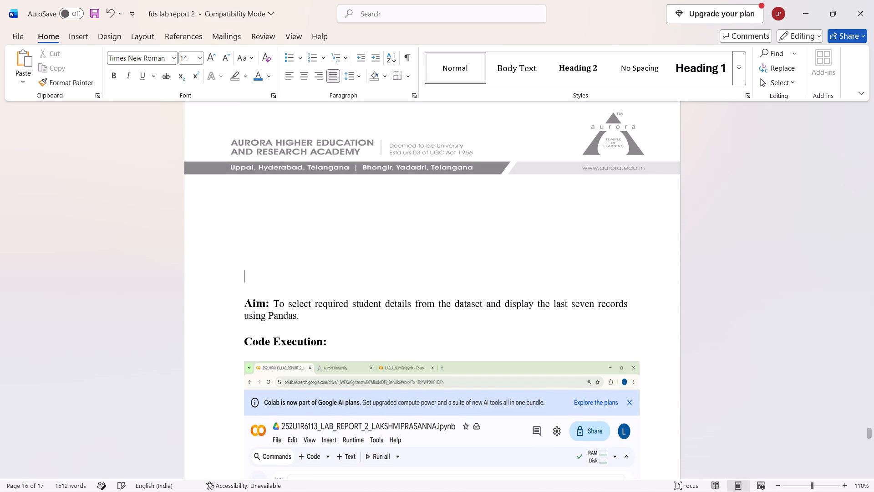
key(BackSpace)
key(BackSpace)
key(BackSpace)
key(BackSpace)
key(BackSpace)
key(BackSpace)
key(BackSpace)
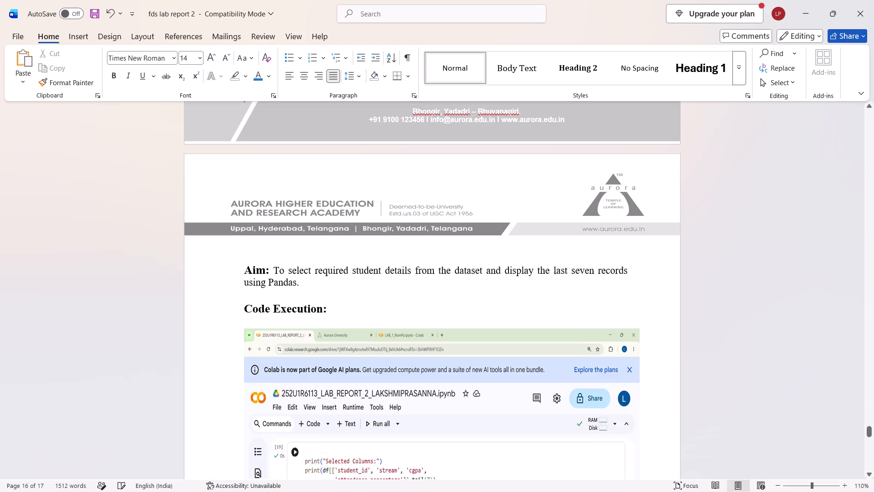
Add six blank lines above the Aim about students scoring more than 85 marks so it starts on a new page.
scroll(264, 289, down, 5)
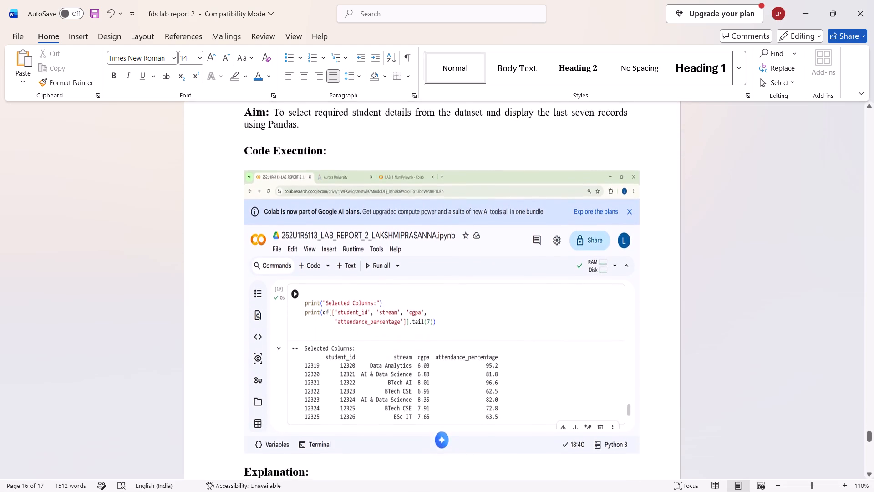
scroll(264, 289, down, 3)
click(269, 302)
key(Return)
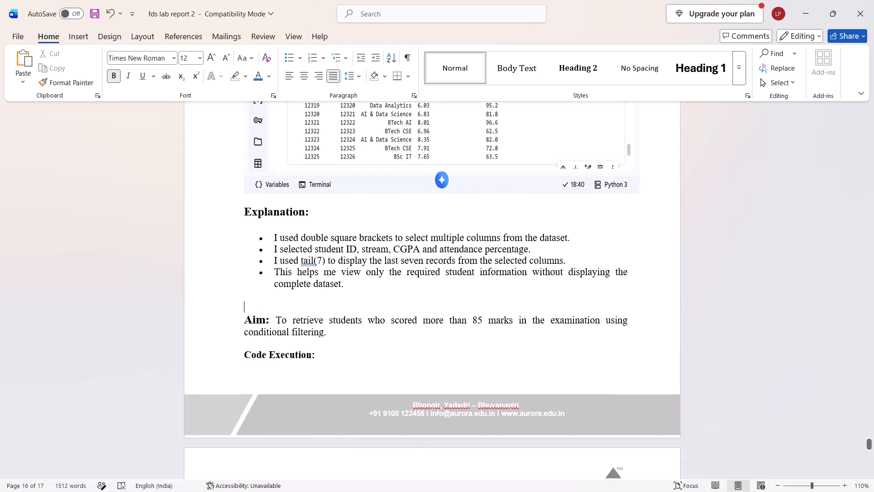
key(Return)
key(Return)
key(Return)
key(Return)
key(Return)
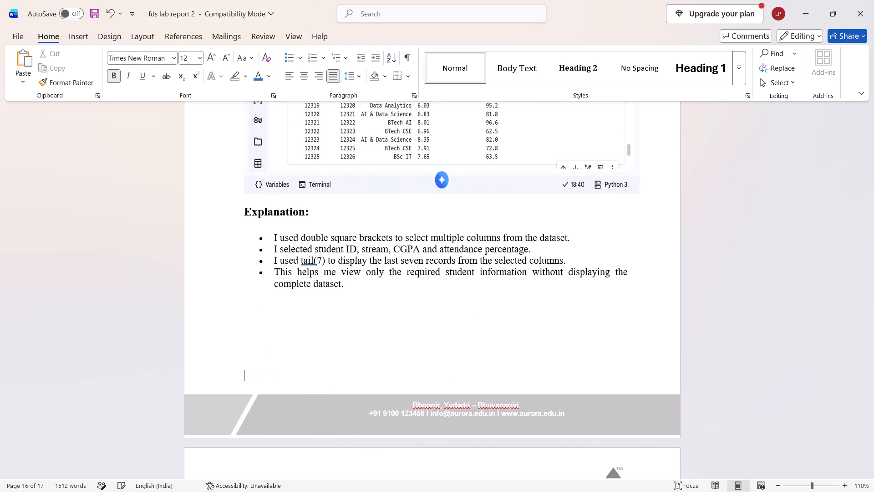
Check page starts and spacing from the more-than-85-marks experiment and Google Colab link back up to the CGPA ranking experiment.
scroll(269, 302, down, 6)
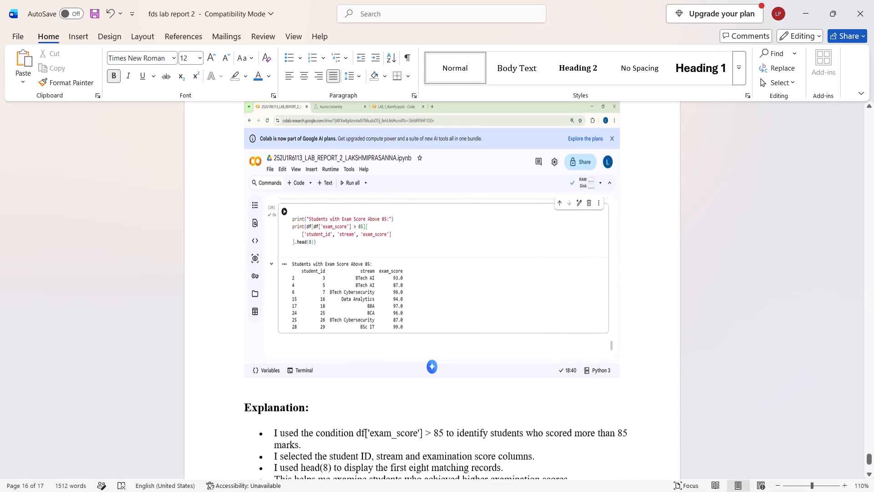
scroll(269, 302, down, 2)
scroll(309, 328, down, 1)
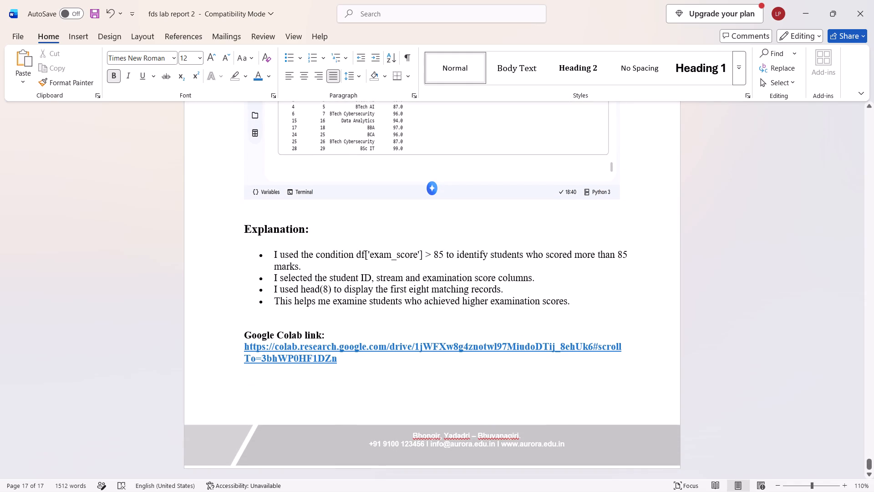
scroll(309, 328, down, 1)
scroll(309, 328, up, 3)
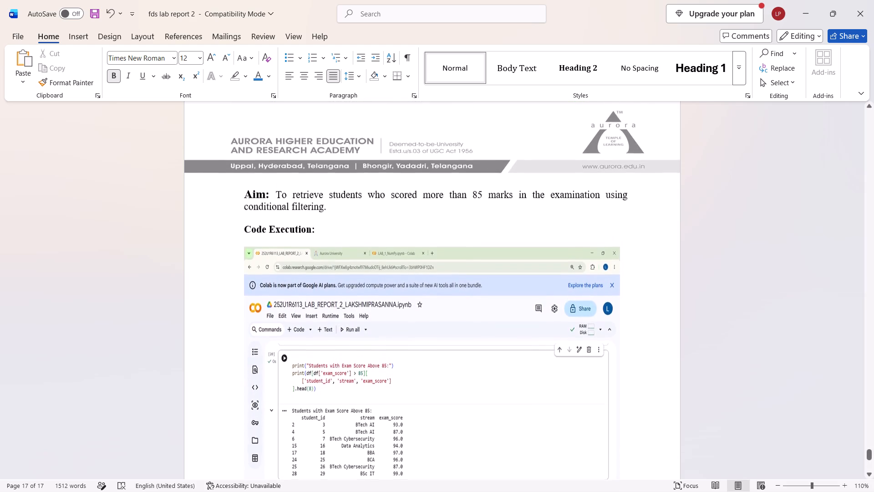
scroll(309, 328, up, 5)
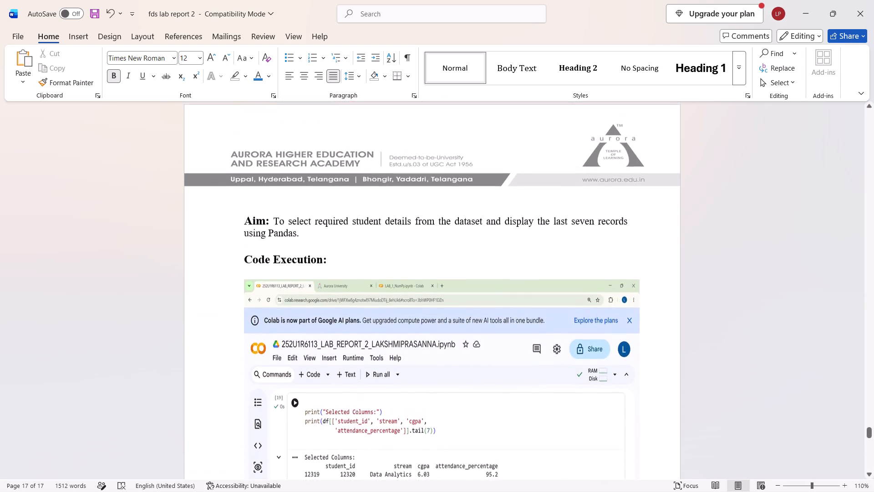
scroll(309, 328, up, 6)
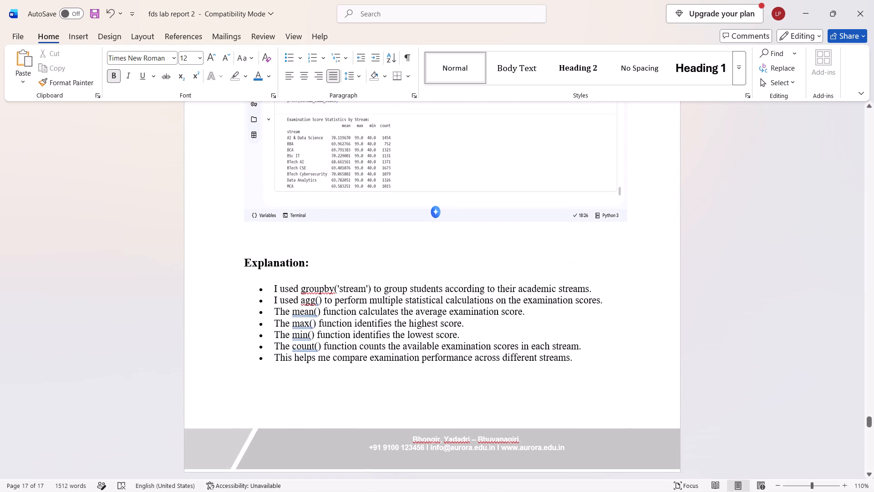
scroll(309, 328, up, 5)
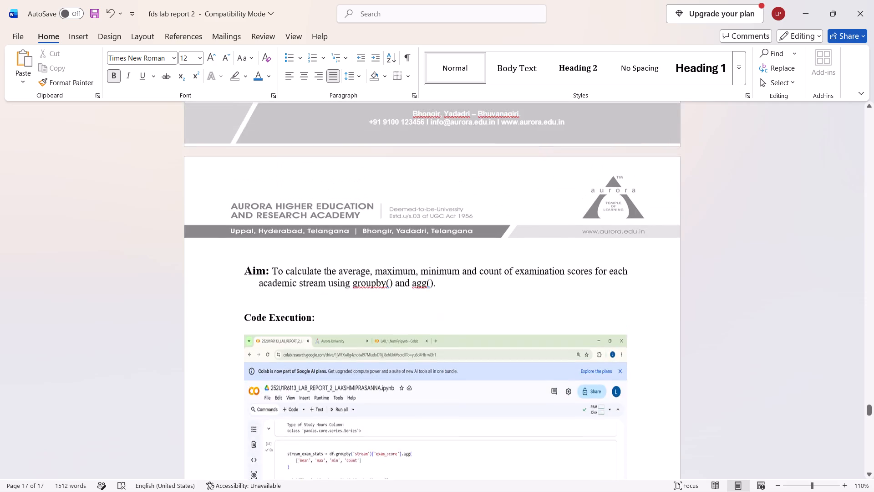
scroll(309, 328, up, 4)
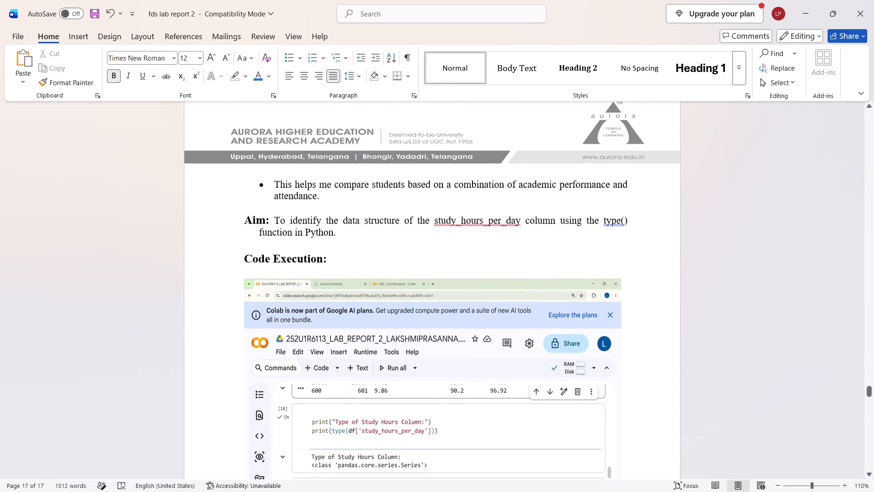
scroll(309, 328, up, 4)
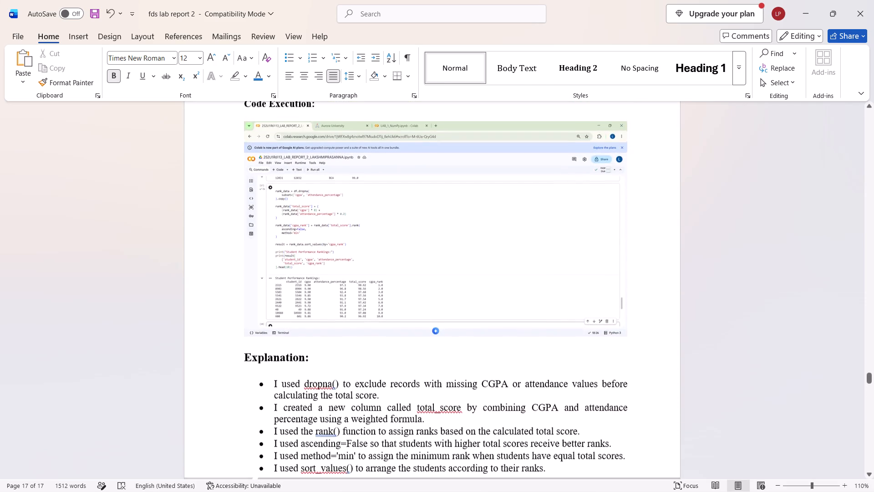
Publish the lab report as a PDF under the existing FDS_LAB_REPORT_2 file name, replacing the earlier file.
scroll(309, 328, up, 5)
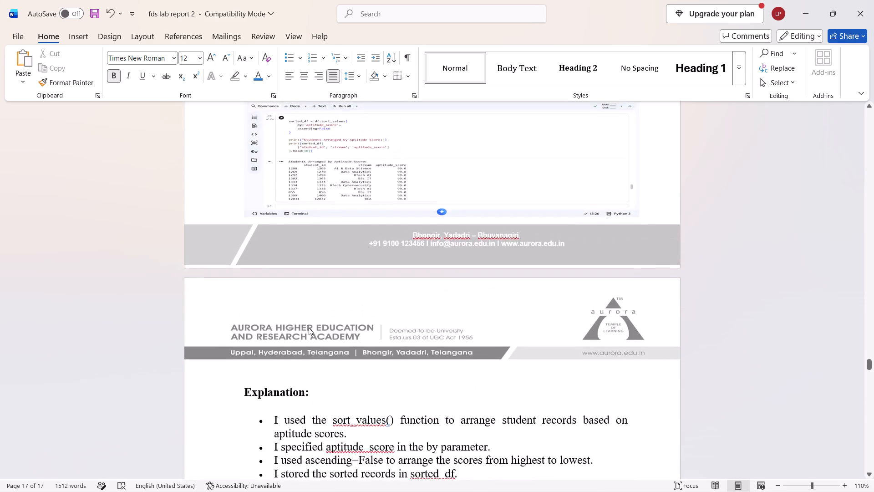
scroll(309, 328, up, 7)
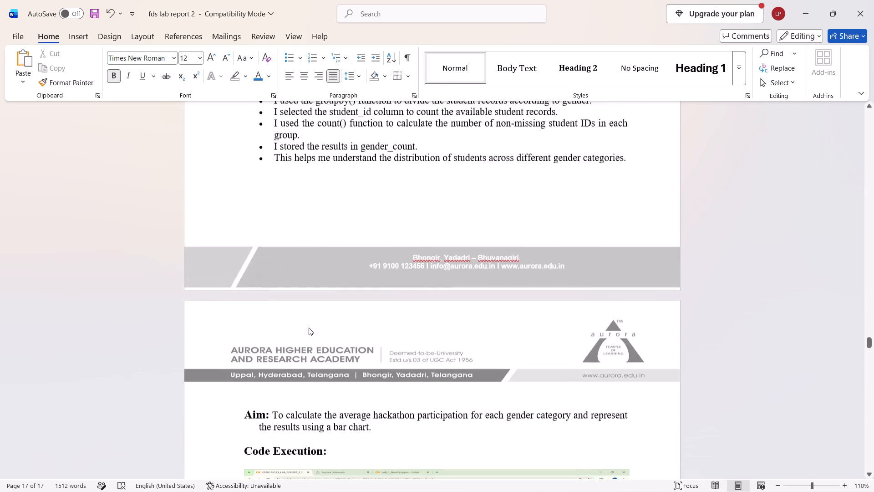
scroll(309, 328, up, 2)
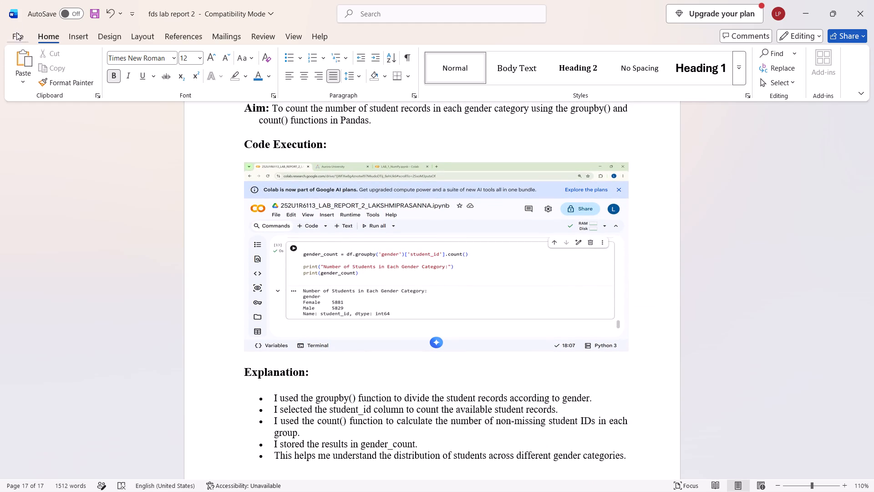
click(16, 32)
click(40, 250)
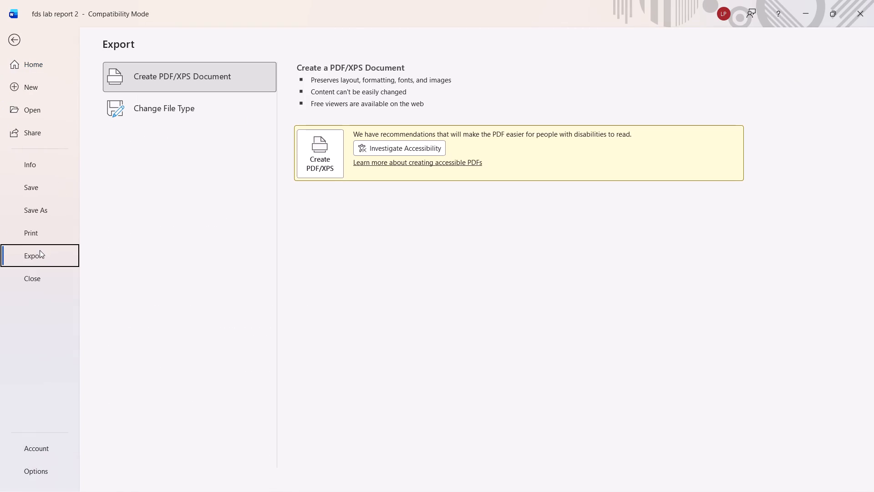
click(323, 169)
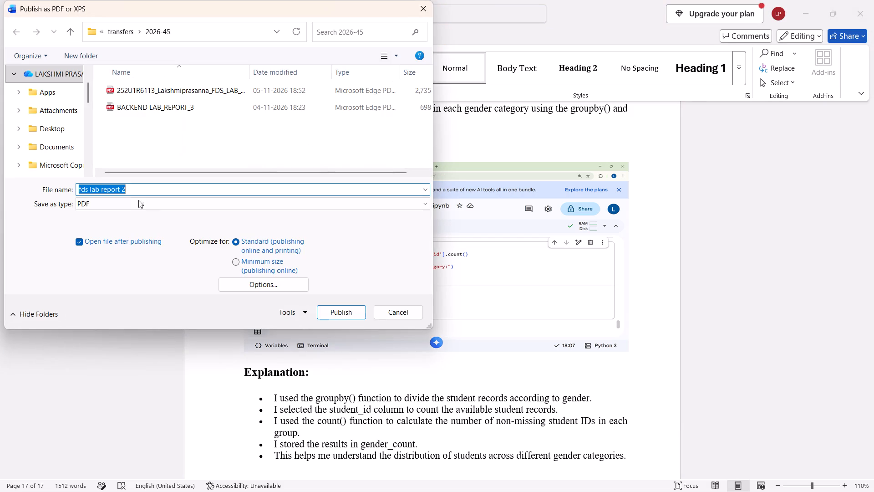
key(BackSpace)
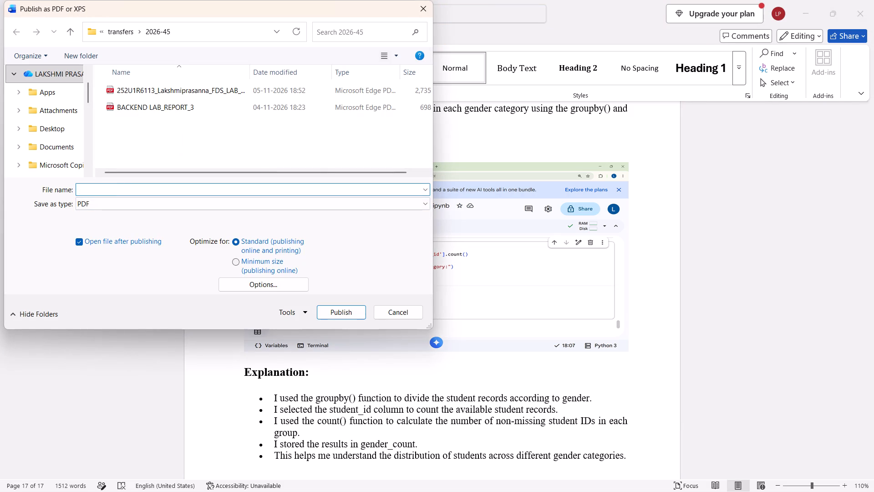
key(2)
click(163, 206)
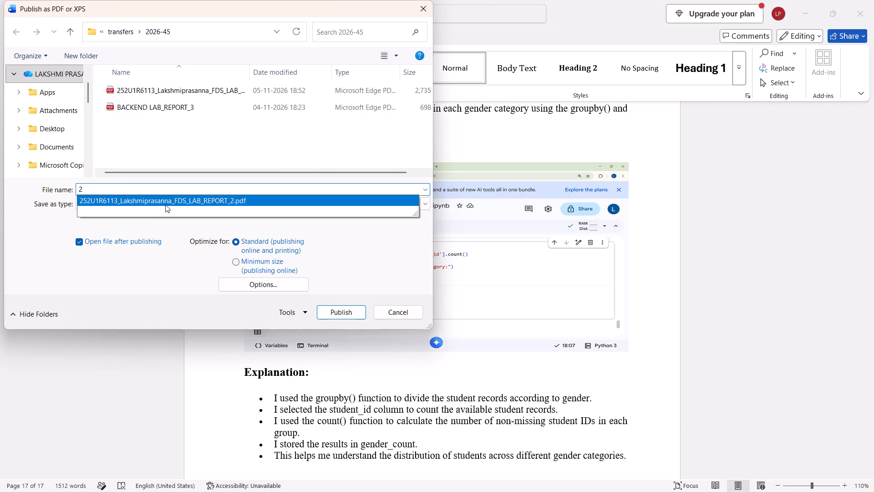
click(170, 202)
click(191, 201)
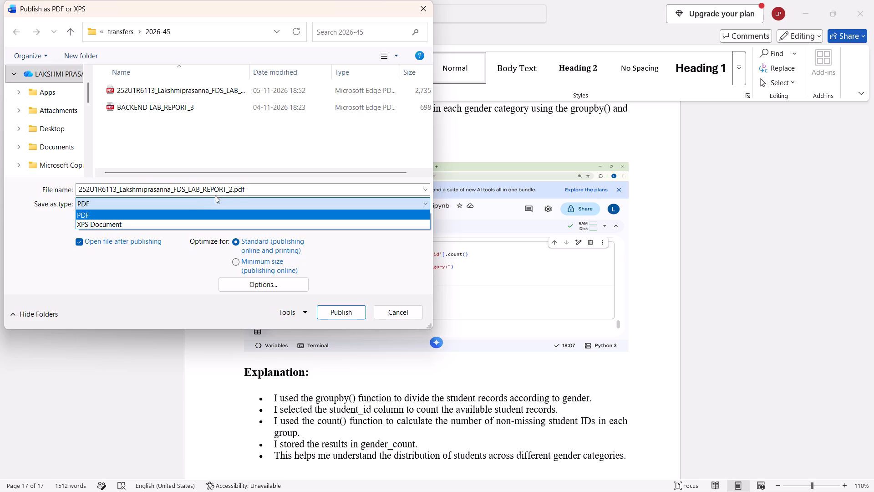
click(245, 183)
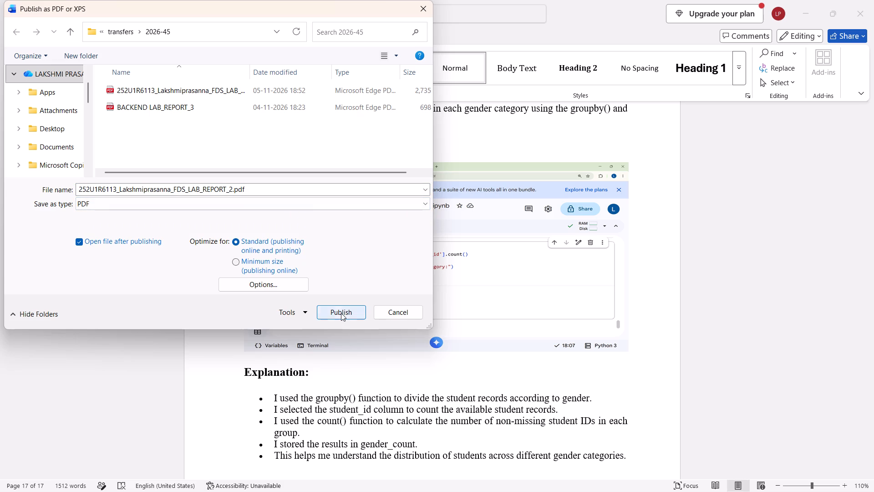
click(341, 313)
click(487, 255)
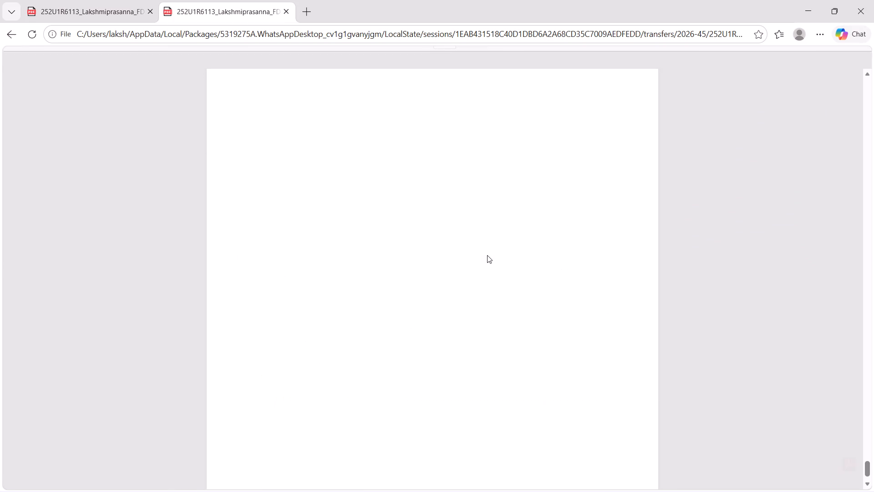
Review the page layout of the published PDF from the Google Colab link on page 17 back to the title page.
scroll(487, 255, down, 6)
scroll(487, 255, up, 2)
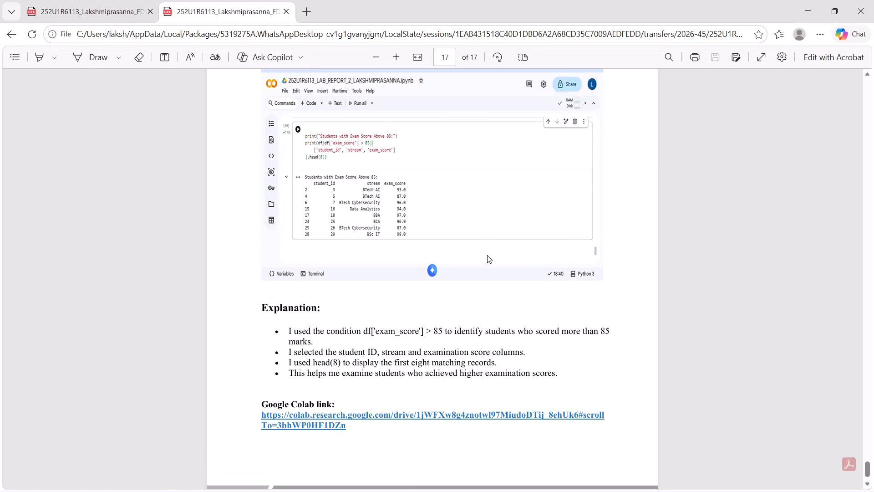
scroll(487, 255, up, 9)
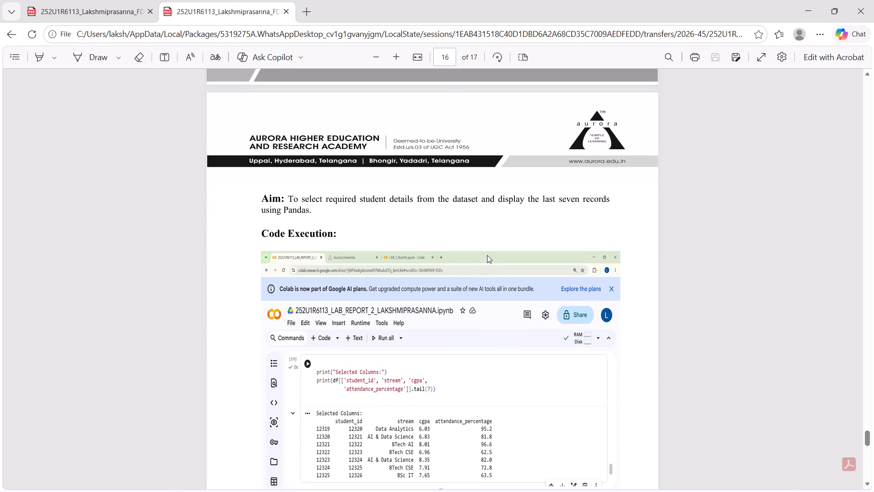
scroll(487, 255, right, 2)
scroll(487, 255, up, 1)
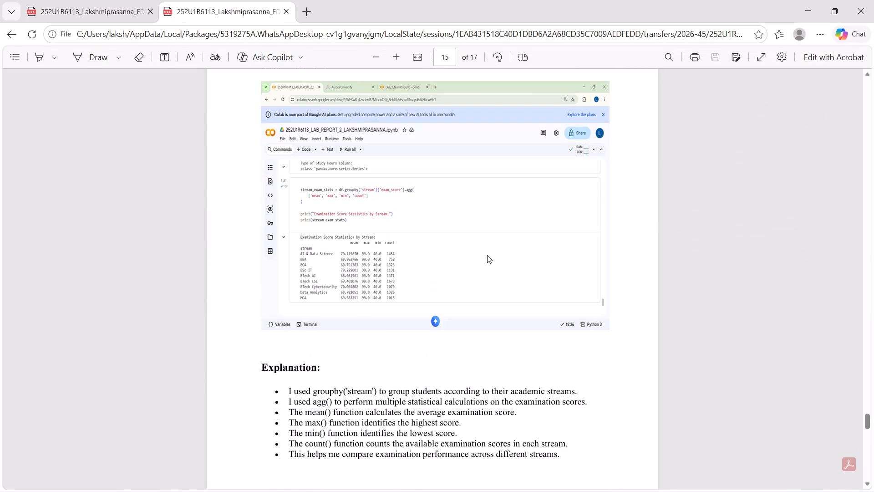
scroll(487, 255, up, 8)
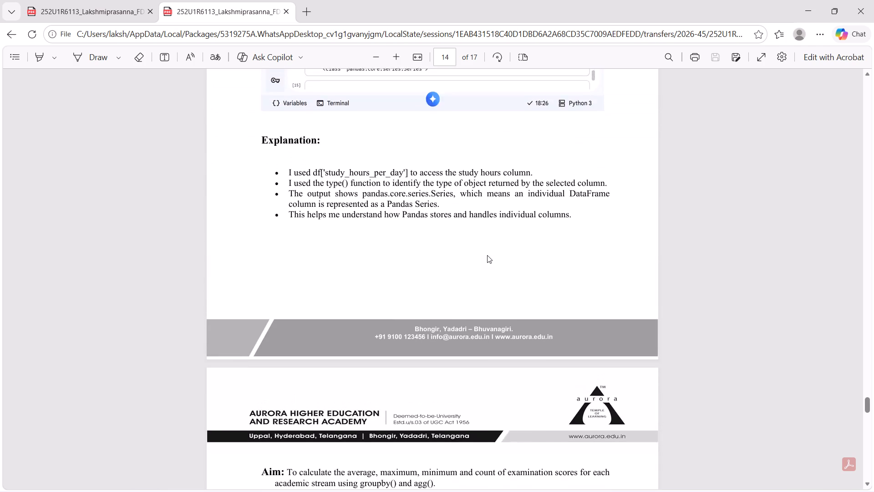
scroll(487, 255, up, 6)
scroll(487, 255, down, 3)
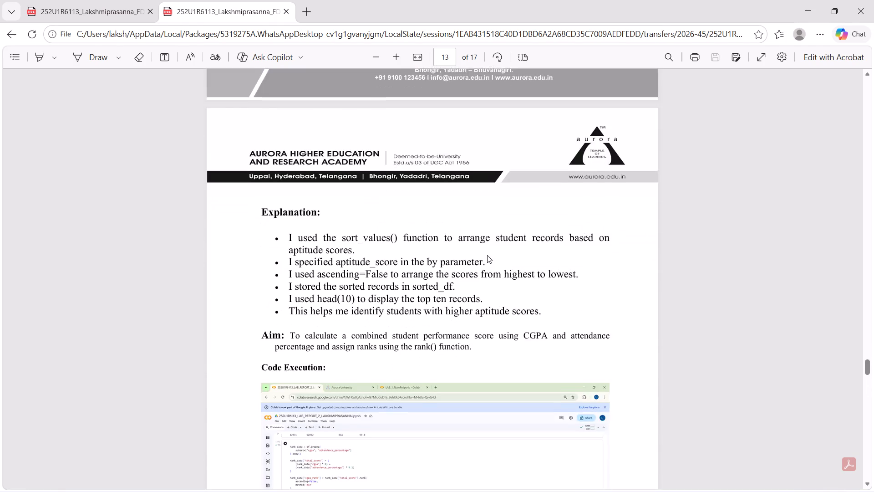
scroll(487, 255, down, 2)
scroll(487, 255, up, 5)
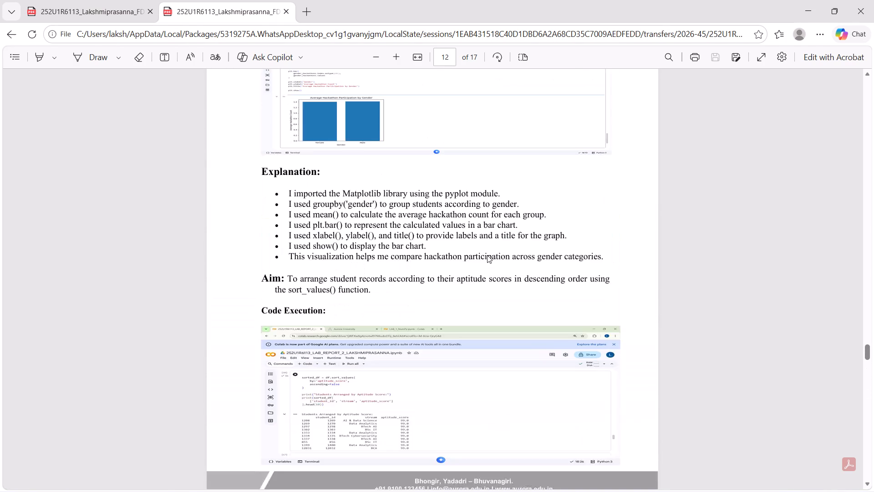
scroll(487, 255, up, 5)
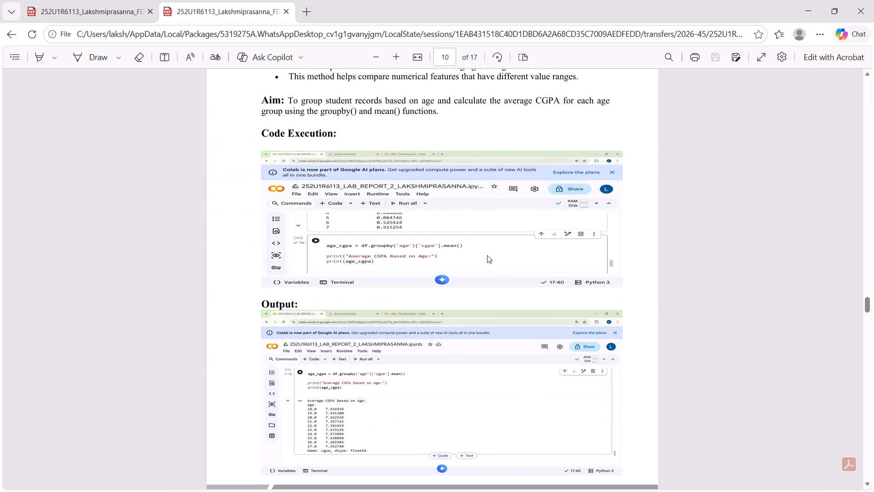
scroll(487, 255, up, 4)
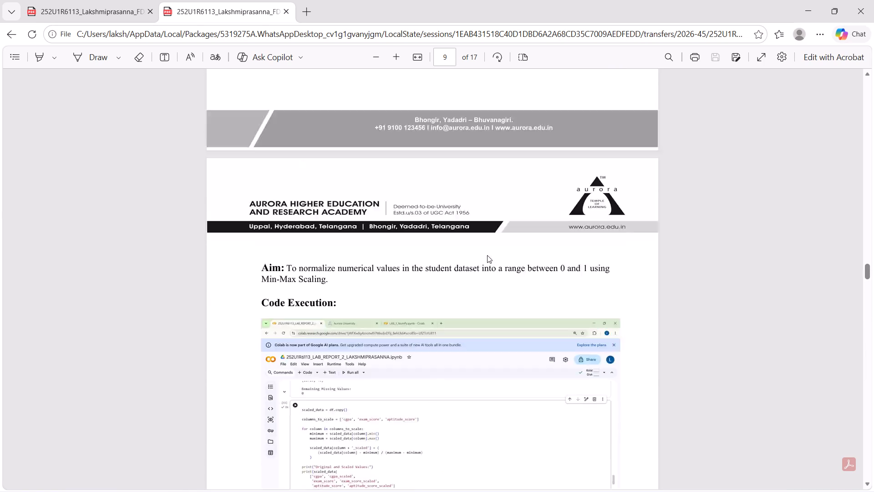
scroll(487, 255, up, 1)
scroll(487, 255, up, 20)
scroll(487, 255, up, 18)
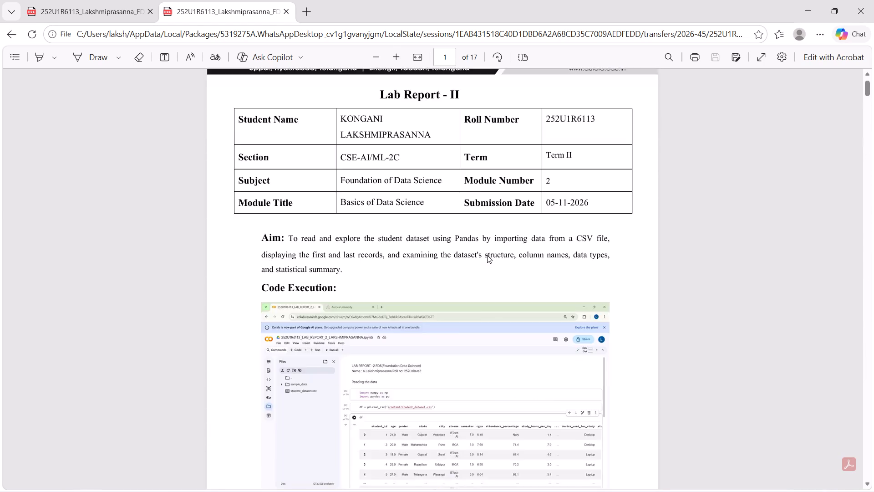
scroll(487, 255, up, 6)
Review the published PDF's page layout from the title page through the CGPA and attendance ranking experiment on page 13.
scroll(418, 217, down, 4)
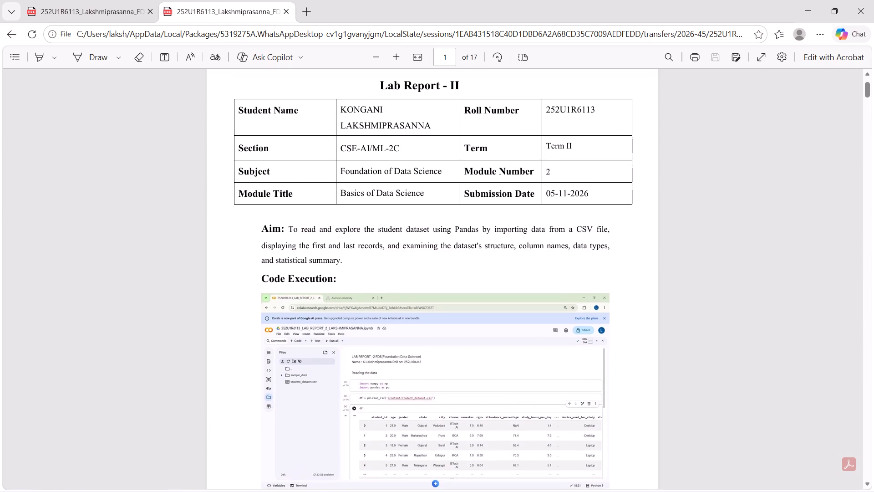
scroll(418, 217, down, 8)
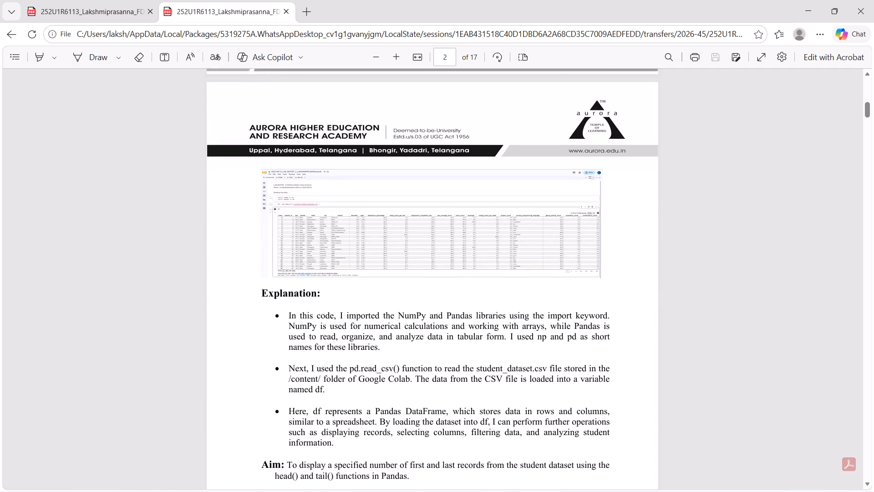
scroll(418, 217, down, 8)
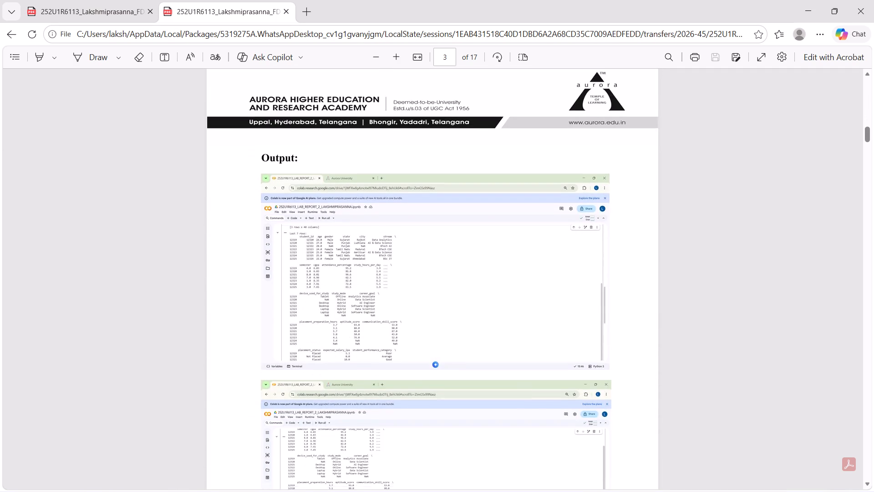
scroll(418, 217, down, 8)
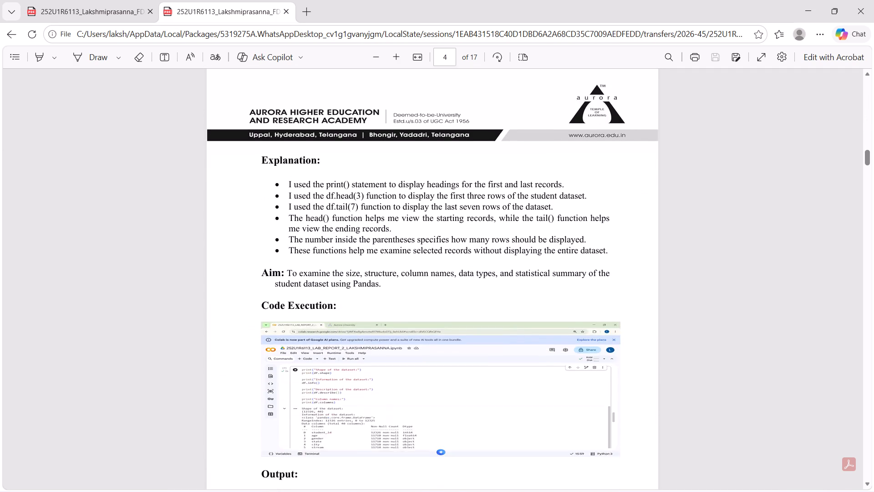
scroll(418, 217, down, 8)
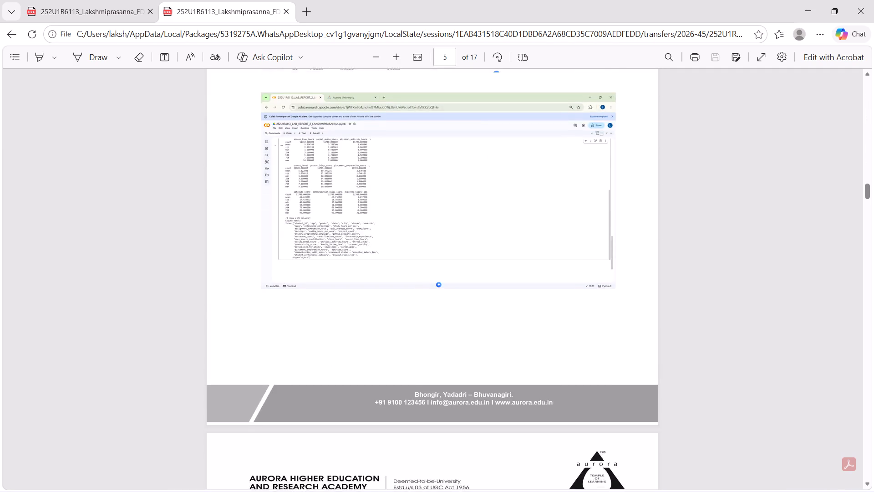
scroll(418, 217, down, 5)
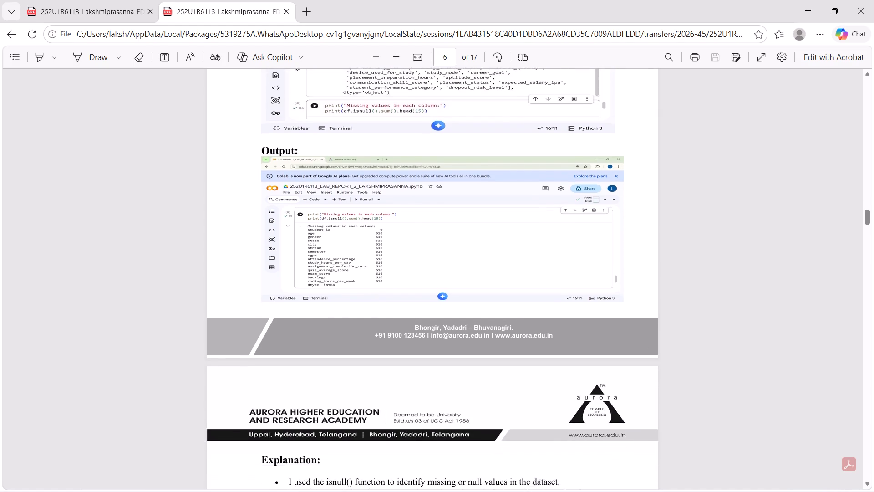
scroll(418, 217, down, 4)
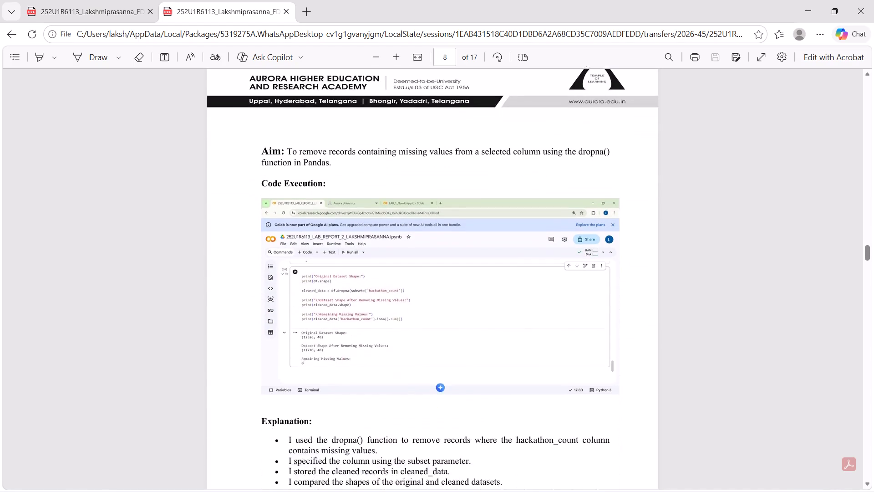
scroll(418, 217, down, 7)
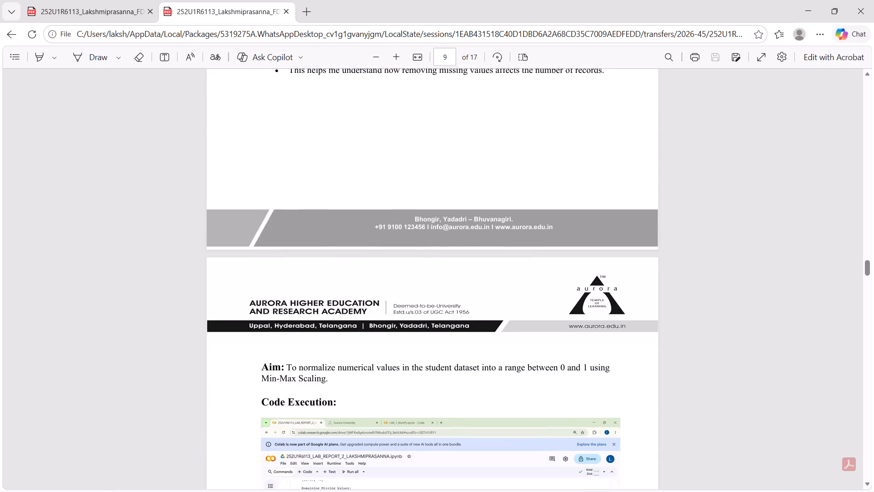
scroll(418, 217, down, 7)
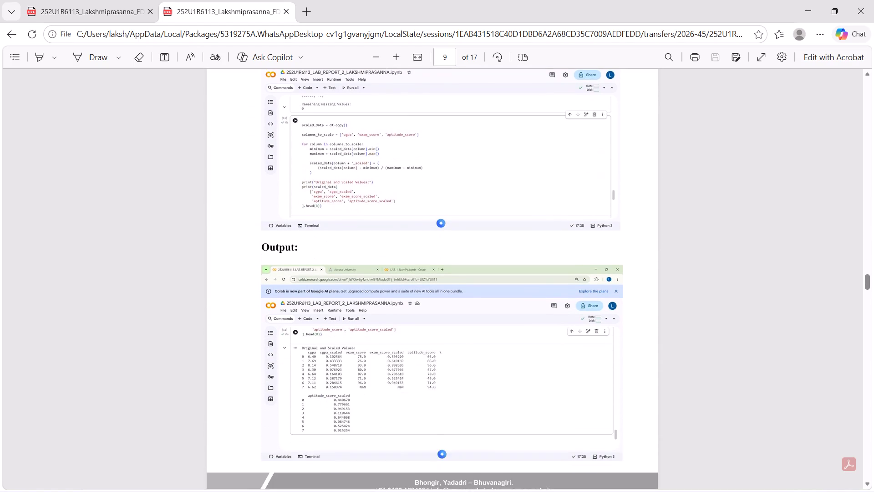
scroll(418, 217, down, 7)
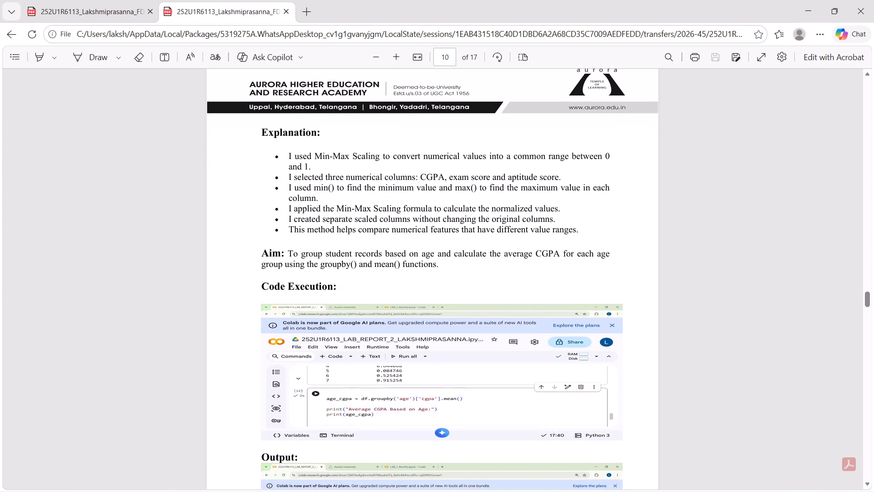
scroll(418, 217, down, 7)
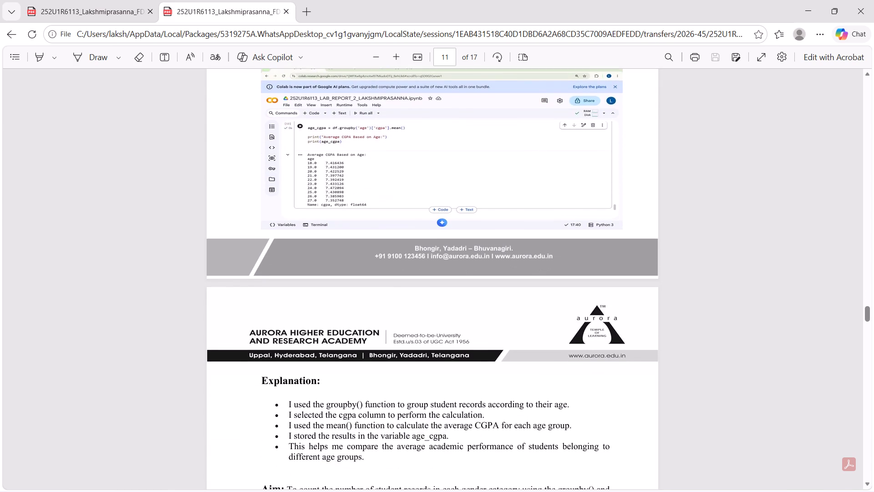
scroll(418, 217, down, 6)
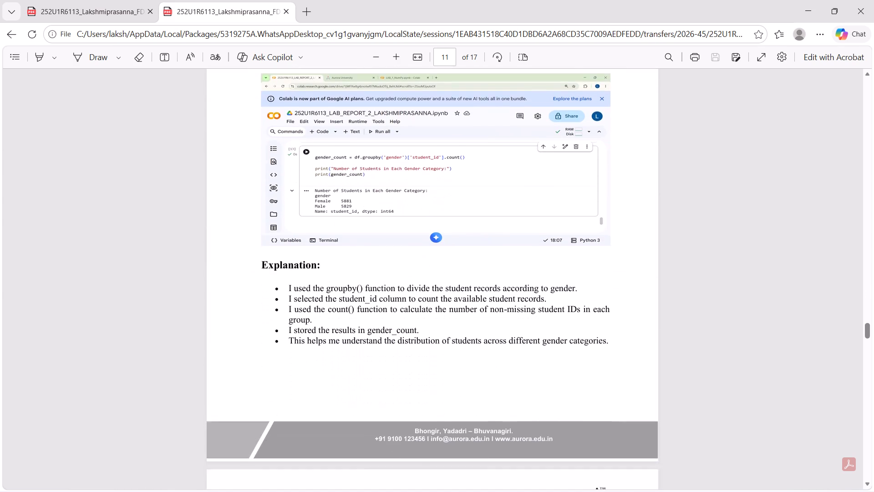
scroll(418, 217, down, 6)
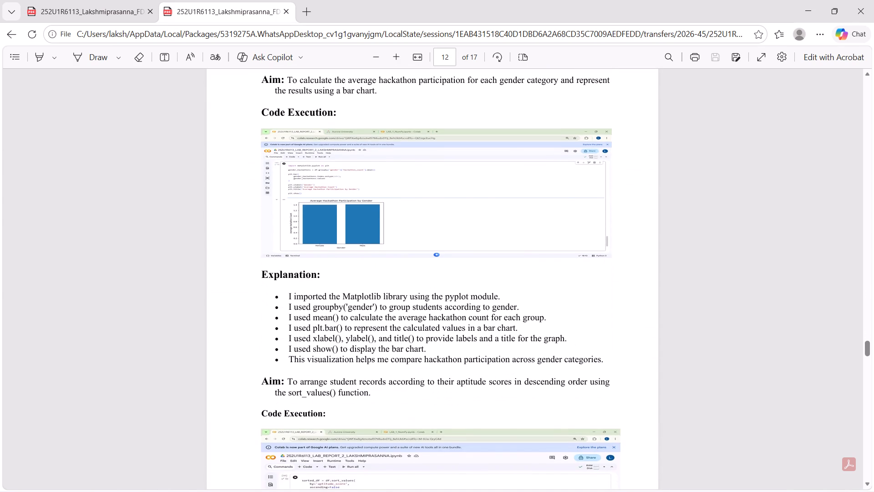
scroll(418, 217, down, 6)
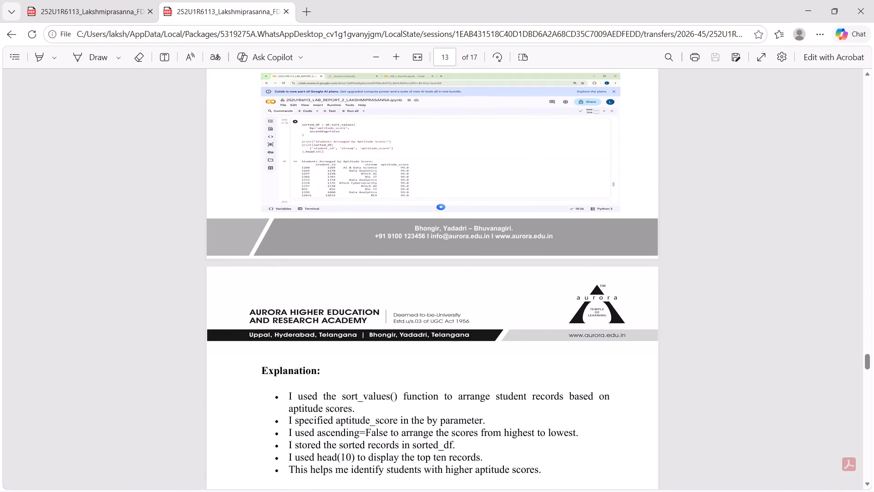
scroll(418, 217, down, 5)
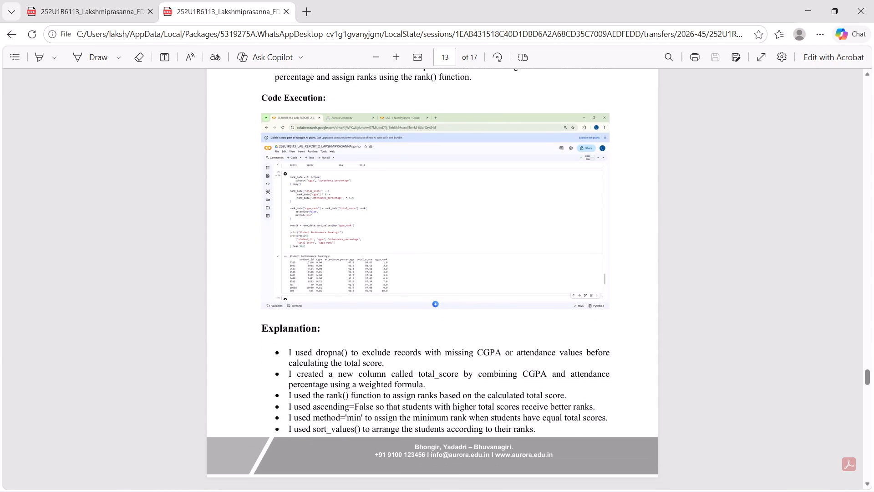
Review the PDF's layout from the study hours experiment on page 14 to the Google Colab link on page 17, and close it.
scroll(418, 217, down, 9)
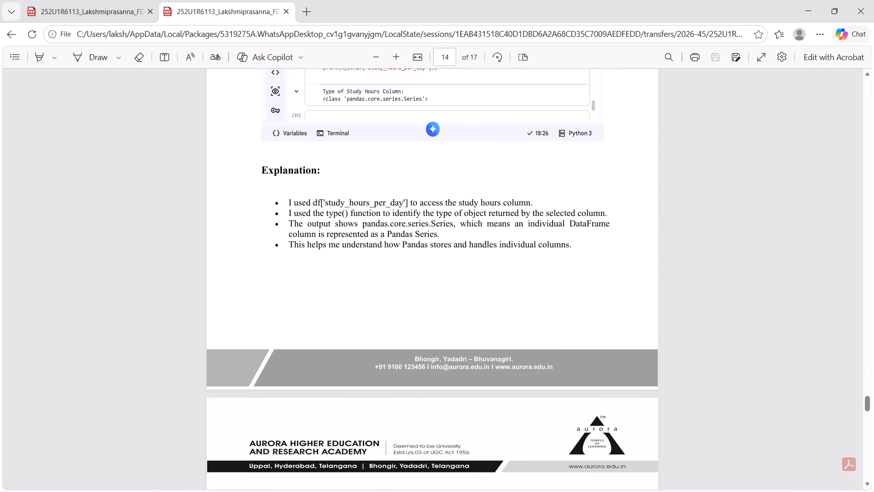
scroll(418, 217, down, 2)
scroll(418, 217, right, 1)
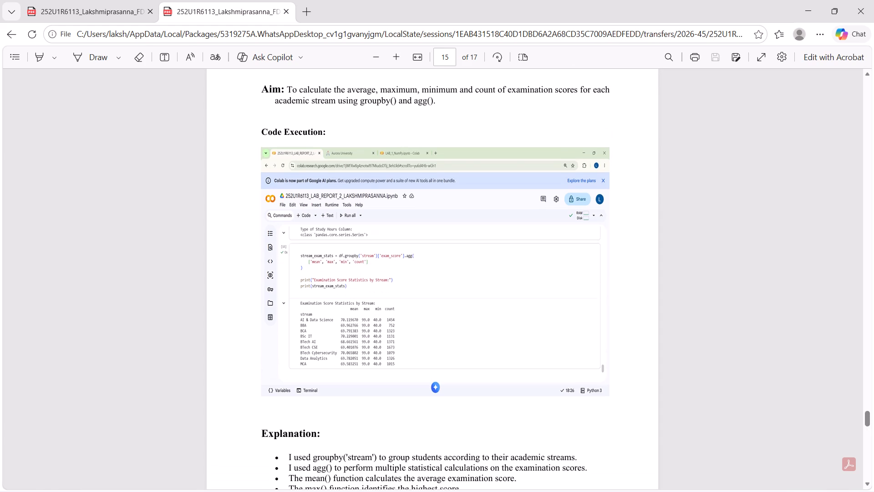
scroll(418, 217, right, 1)
scroll(418, 217, down, 4)
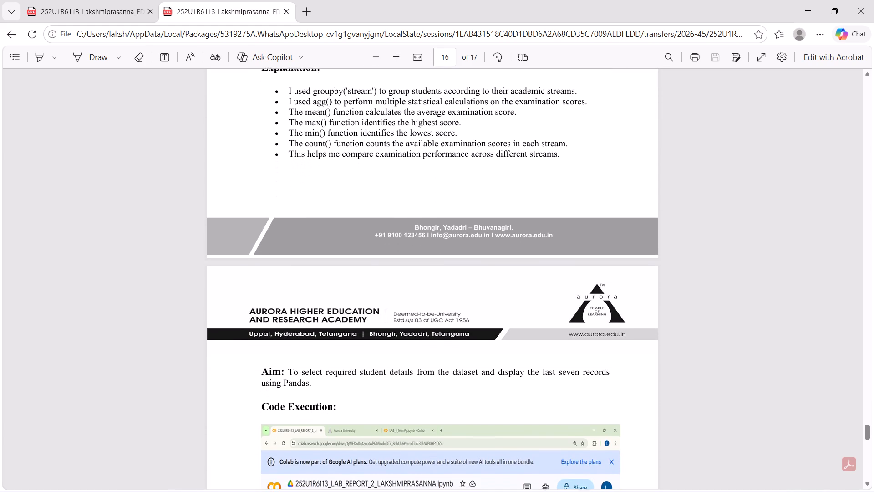
scroll(418, 217, down, 1)
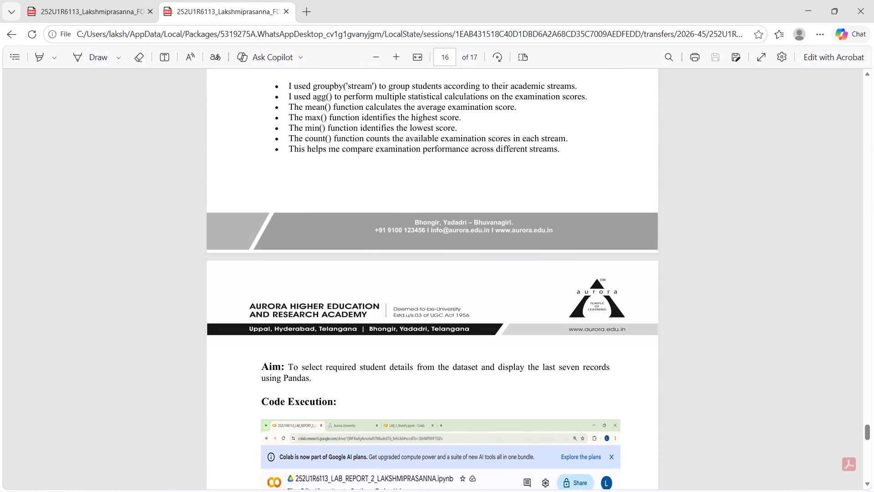
scroll(418, 217, down, 3)
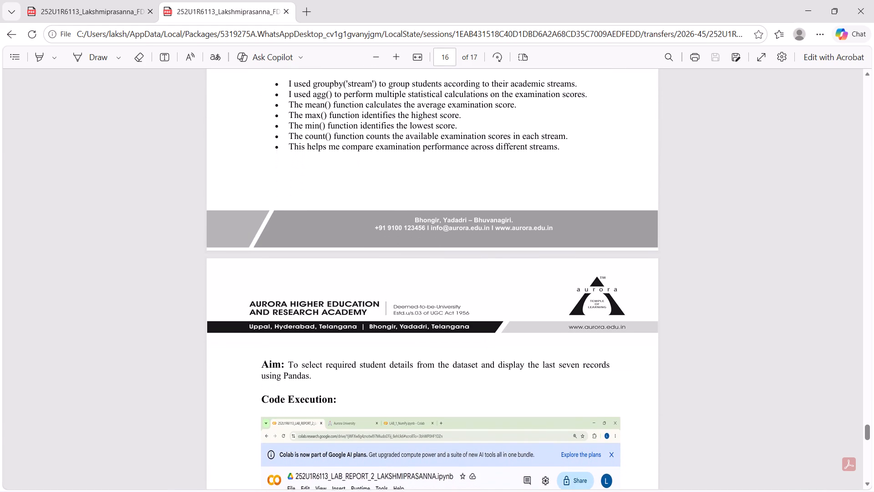
scroll(418, 217, down, 4)
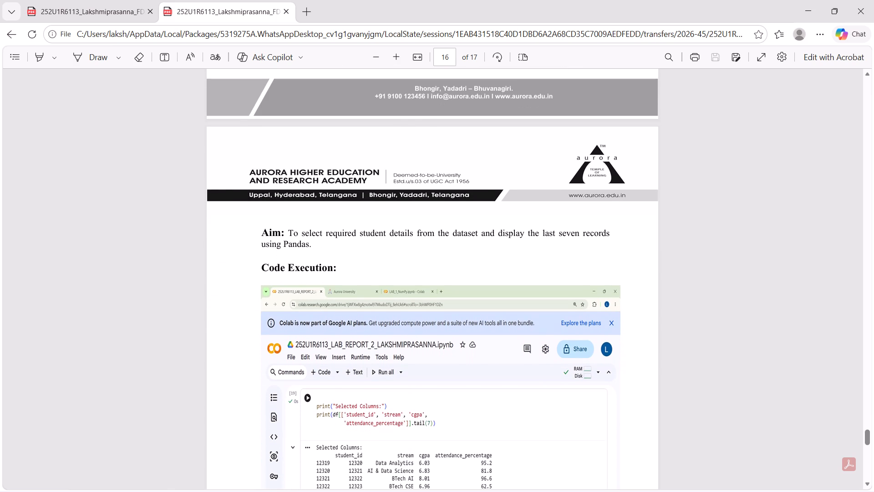
scroll(418, 217, down, 5)
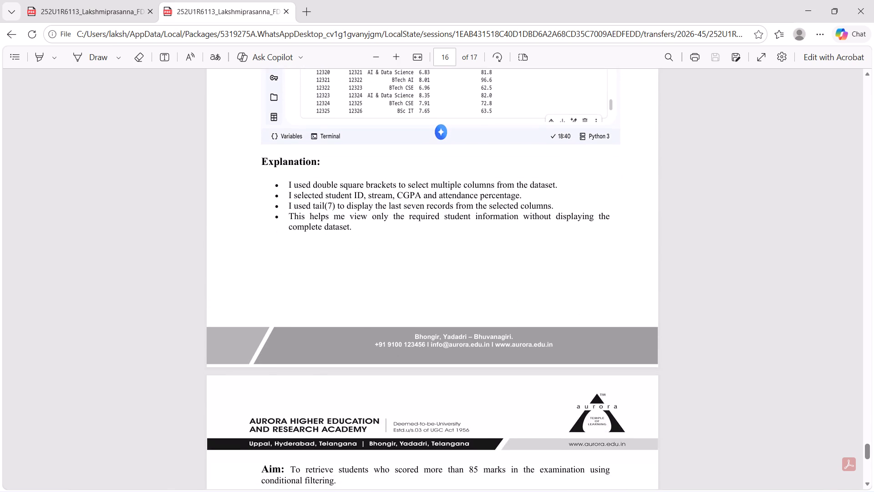
scroll(418, 217, down, 6)
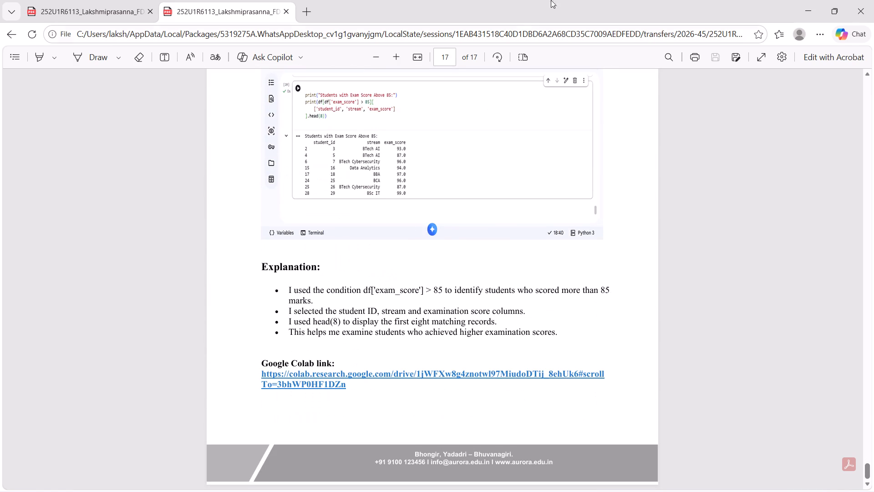
click(873, 0)
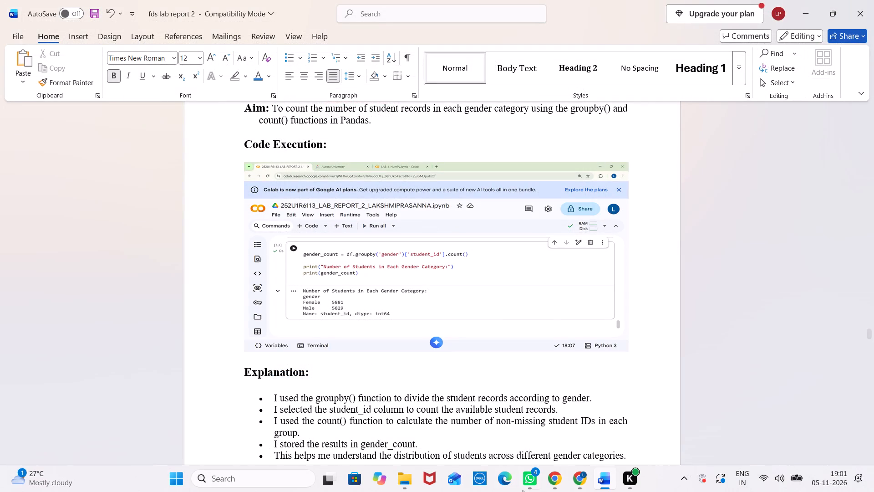
Copy the recent FDS_LAB_REPORT_2 PDF into the My Files Backup folder on the DATA (D:) drive in File Explorer.
click(410, 485)
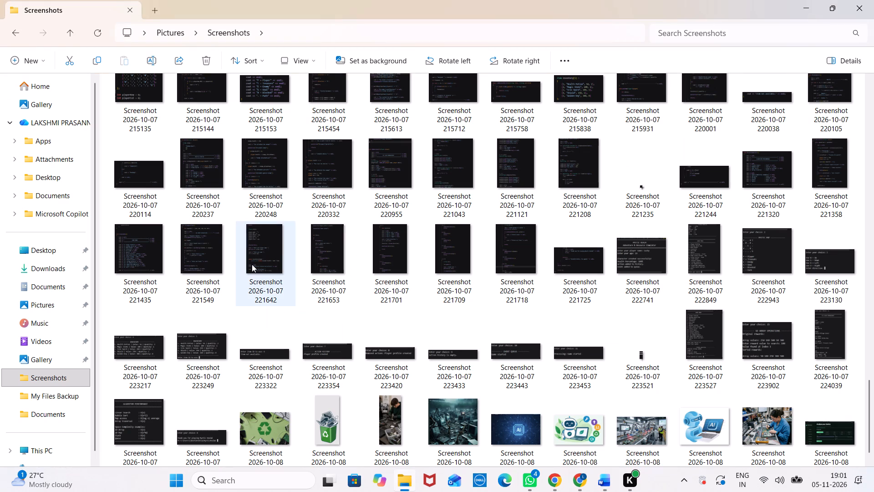
scroll(57, 180, up, 4)
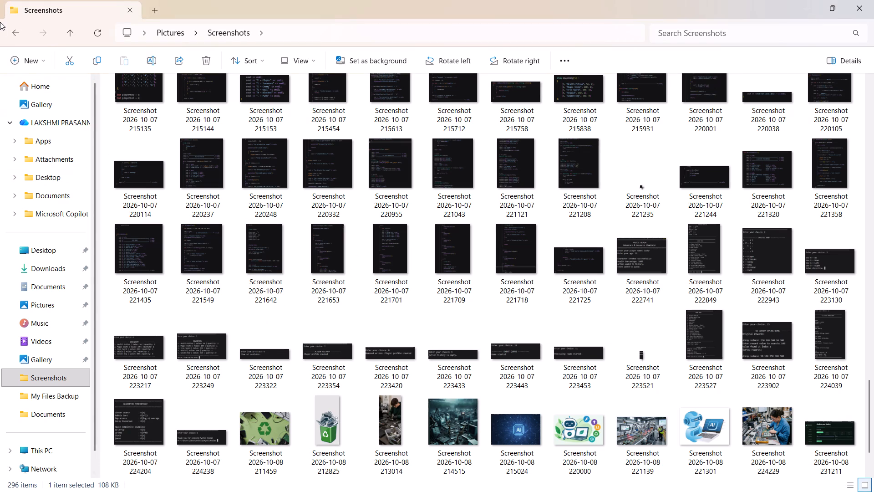
click(13, 30)
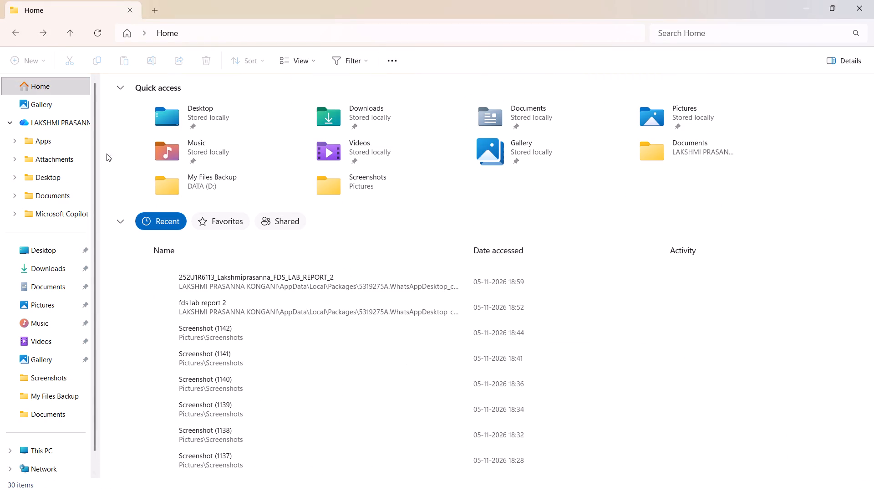
click(266, 282)
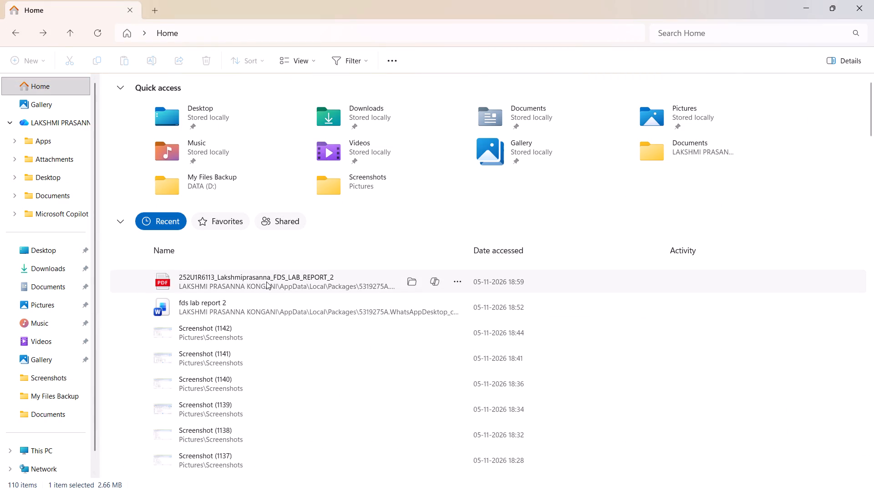
key(ctrl+c)
click(36, 403)
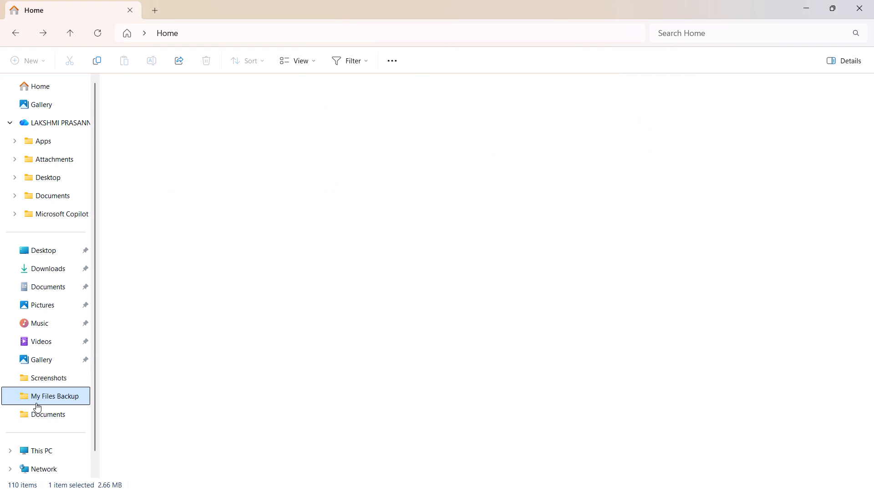
key(ctrl+v)
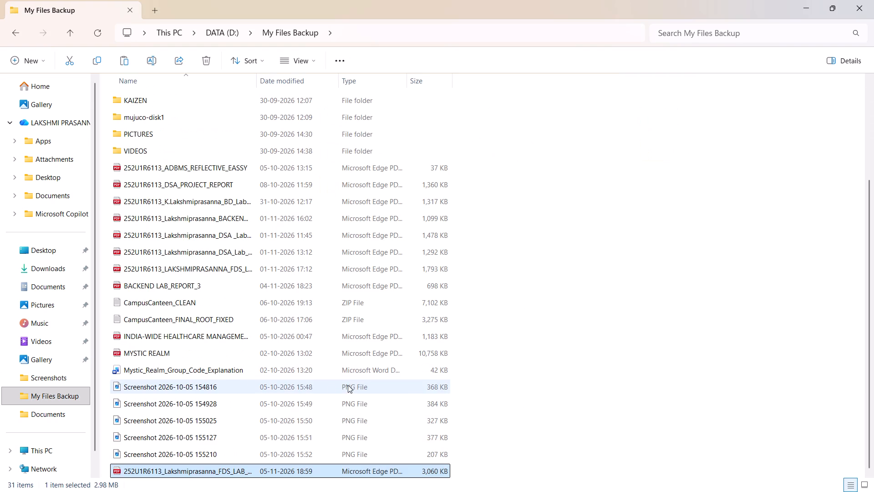
Open the backup copy of the FDS_LAB_REPORT_2 PDF, check its pages through to the last one, and close it and File Explorer.
double_click(269, 472)
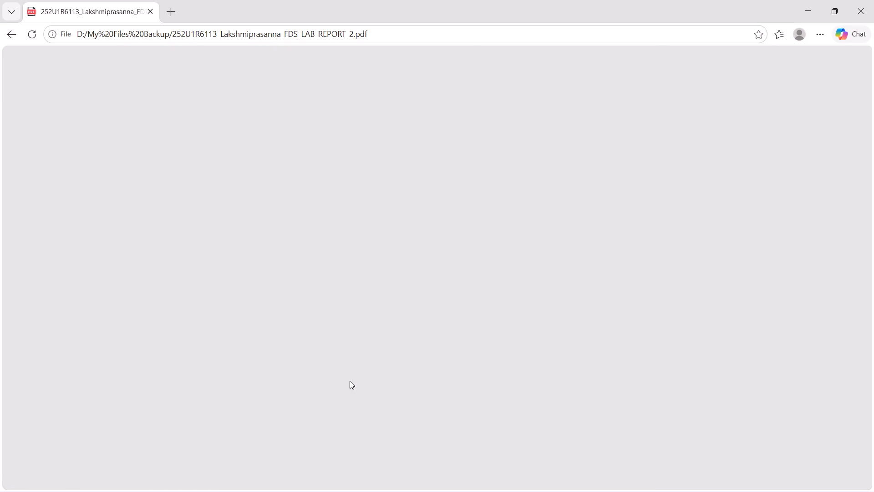
scroll(403, 322, down, 20)
scroll(403, 322, down, 3)
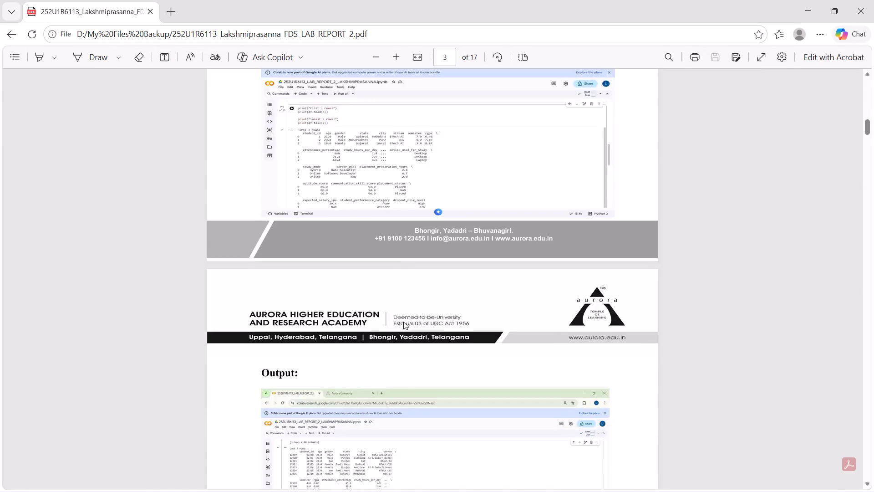
scroll(403, 322, down, 13)
scroll(403, 322, down, 10)
scroll(403, 322, down, 20)
scroll(403, 322, down, 5)
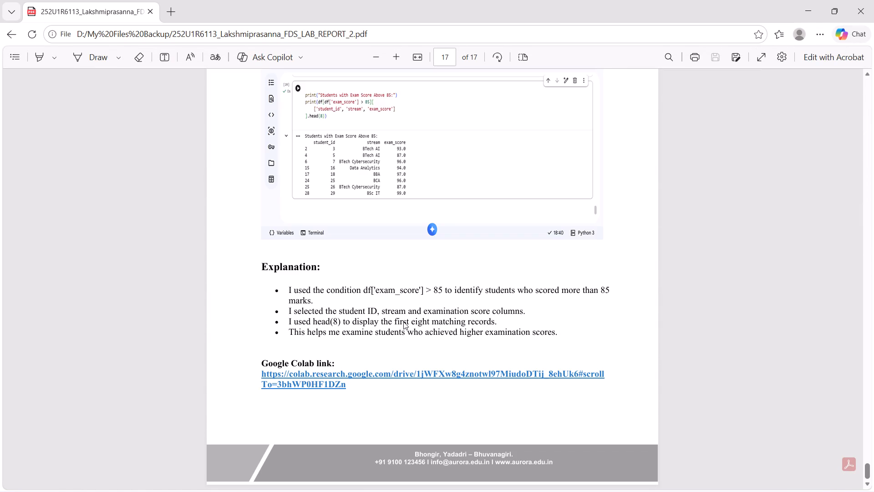
scroll(403, 322, up, 4)
click(873, 0)
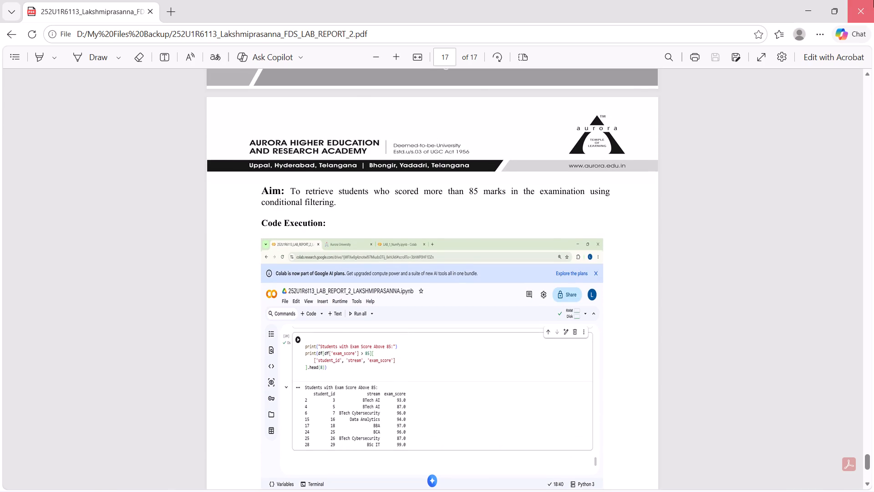
click(873, 0)
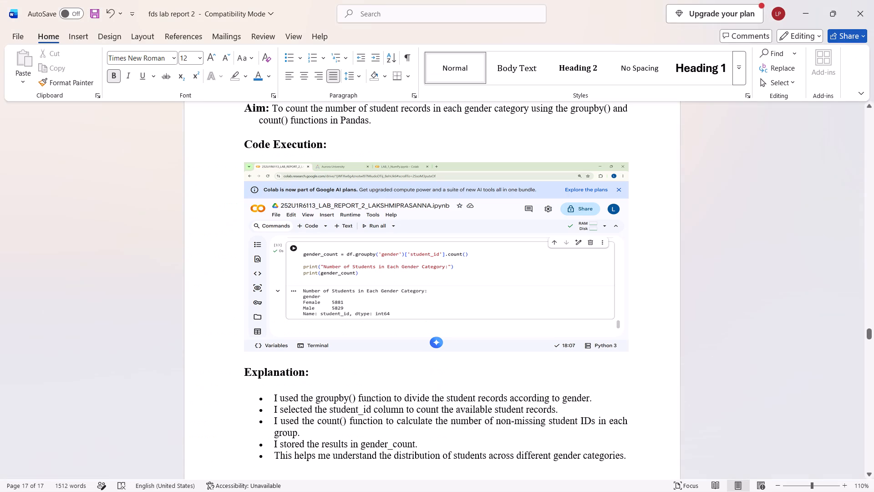
Close the fds lab report 2 document in Word, saving its changes to its current location.
click(873, 0)
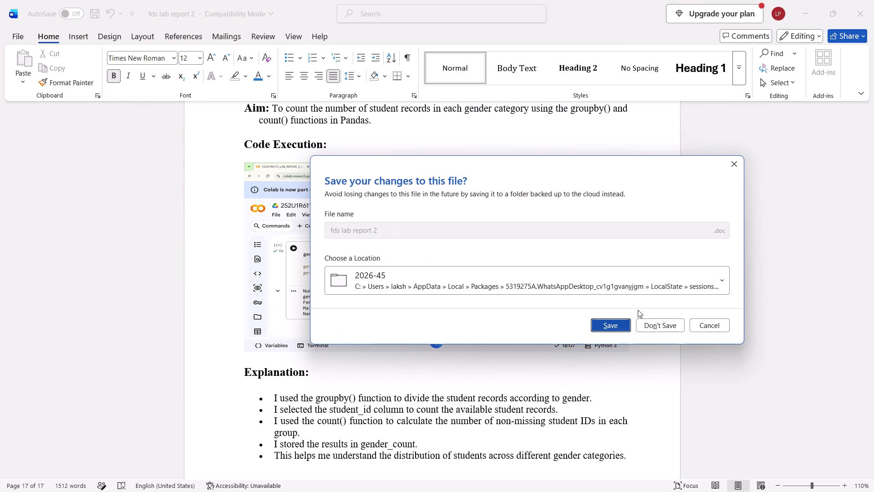
click(620, 330)
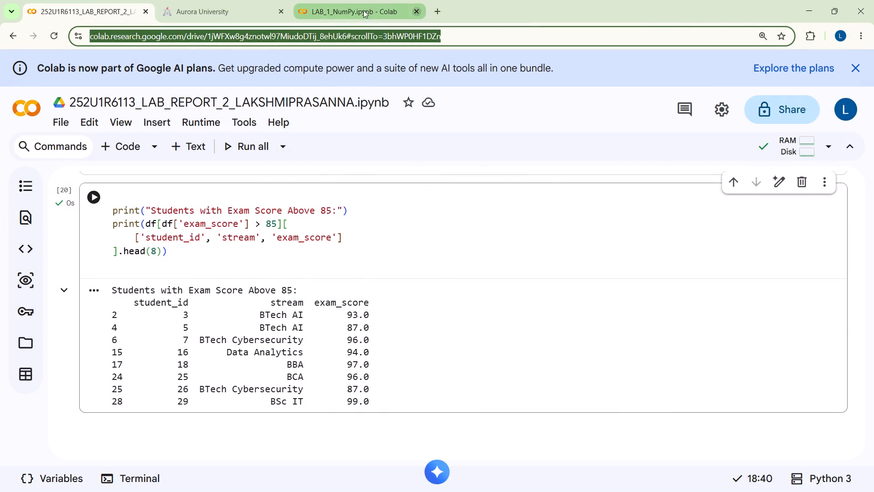
In the Aurora University portal in Chrome, open the Foundations of Data Science assessments, check Lab Report 2's submission status, and reload the page.
click(257, 0)
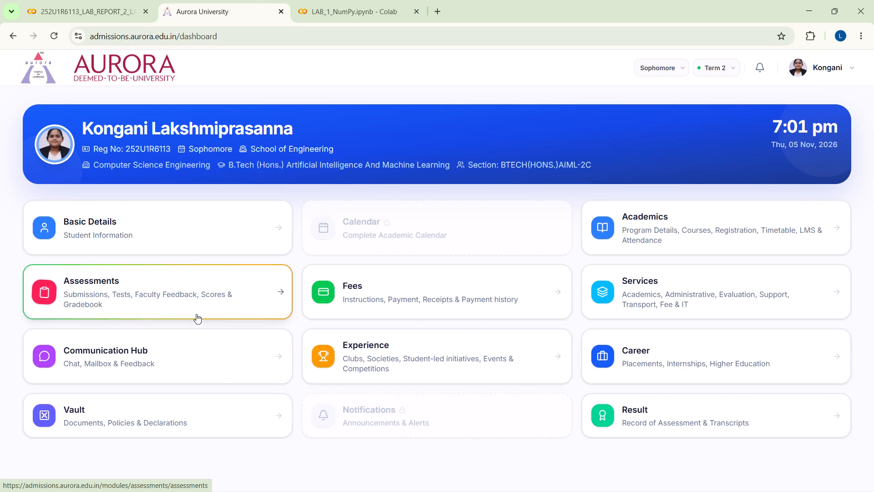
click(185, 309)
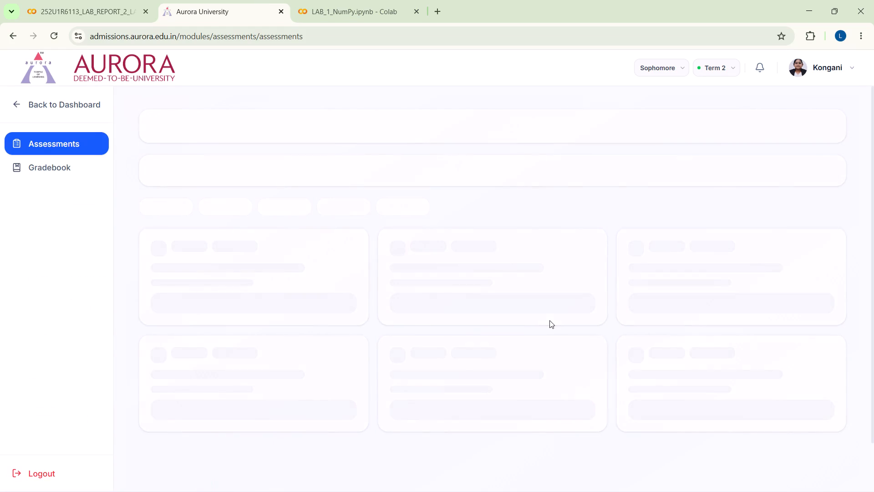
scroll(651, 265, down, 5)
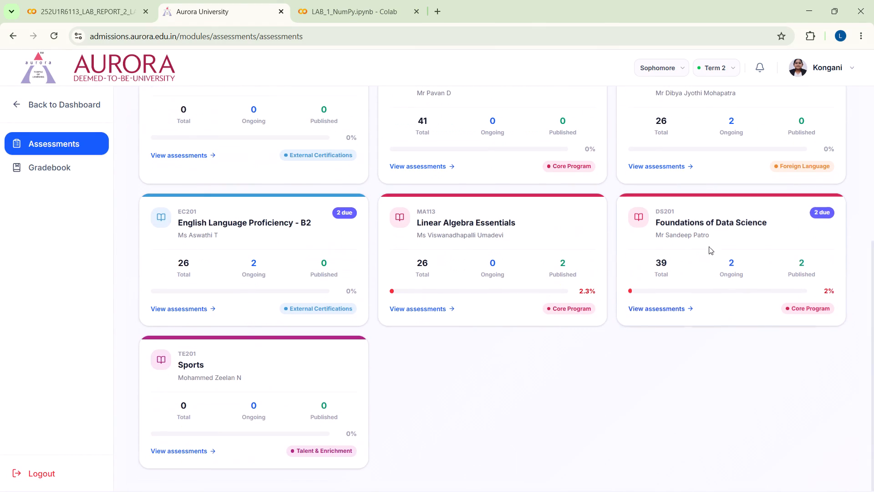
click(724, 236)
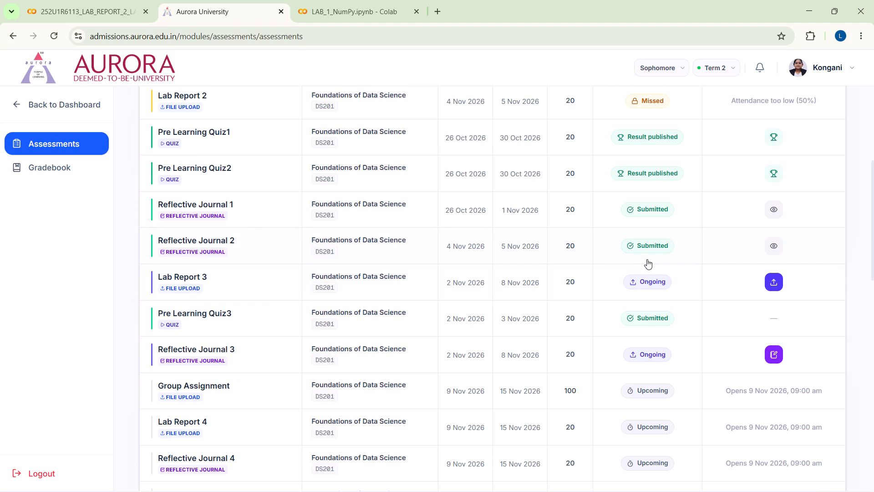
scroll(647, 259, up, 3)
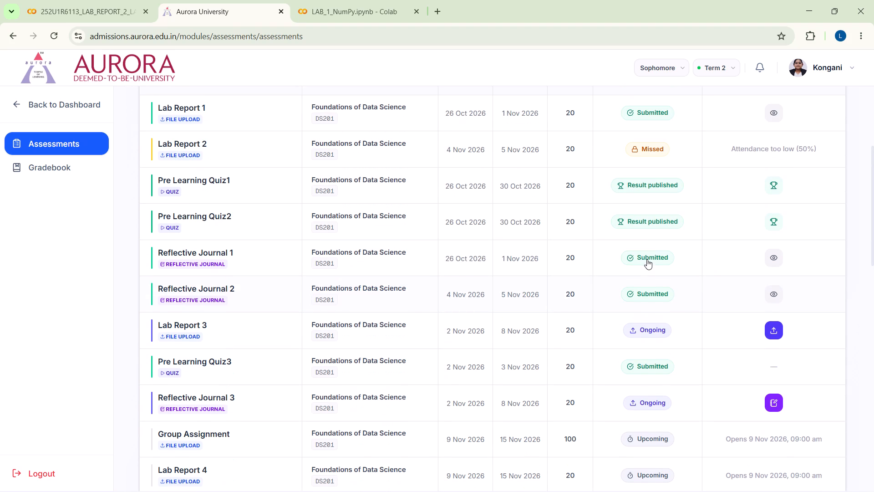
scroll(647, 259, up, 3)
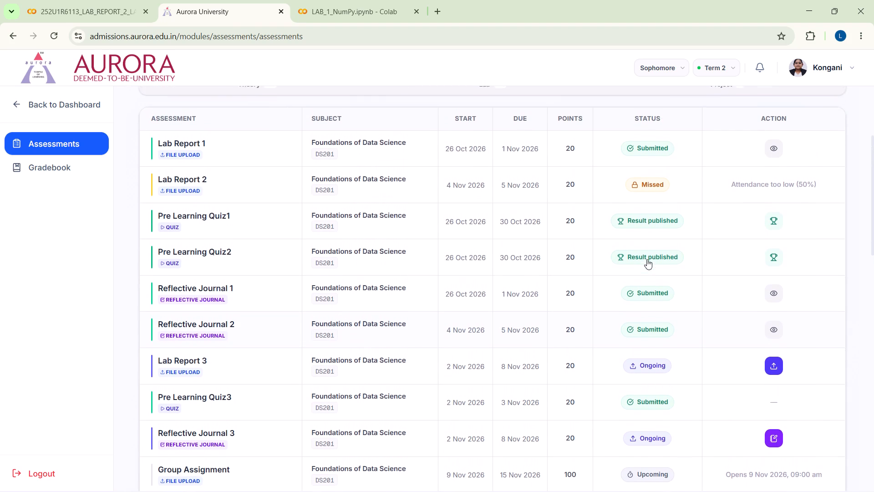
scroll(647, 259, up, 2)
key(ctrl+r)
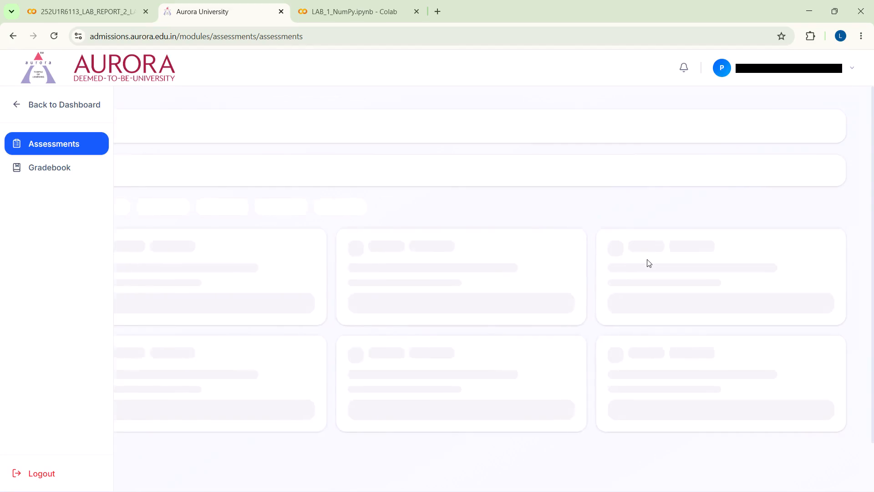
scroll(647, 259, down, 1)
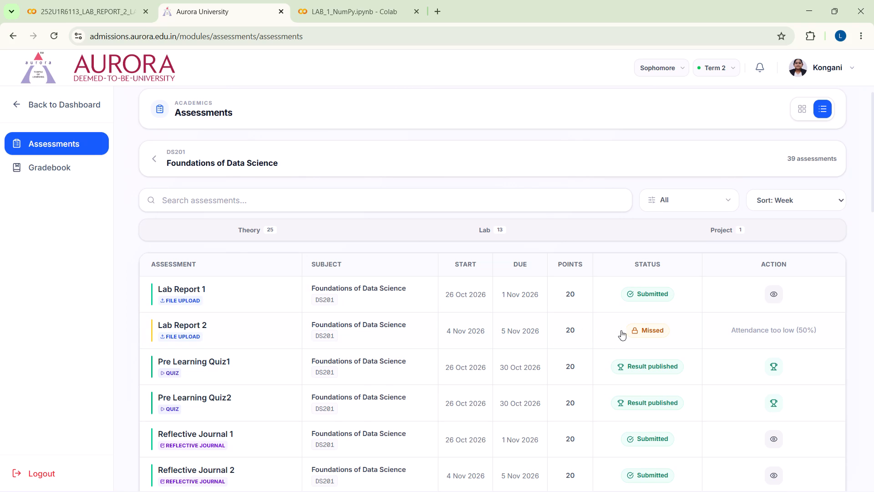
Return to the course overview and check the assessment list of the Research And Publication Ethics course.
click(153, 159)
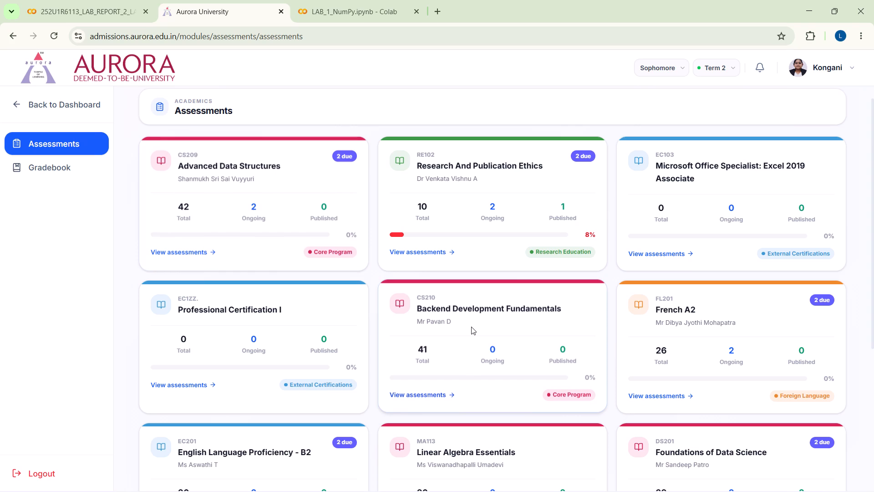
click(516, 192)
scroll(516, 192, down, 5)
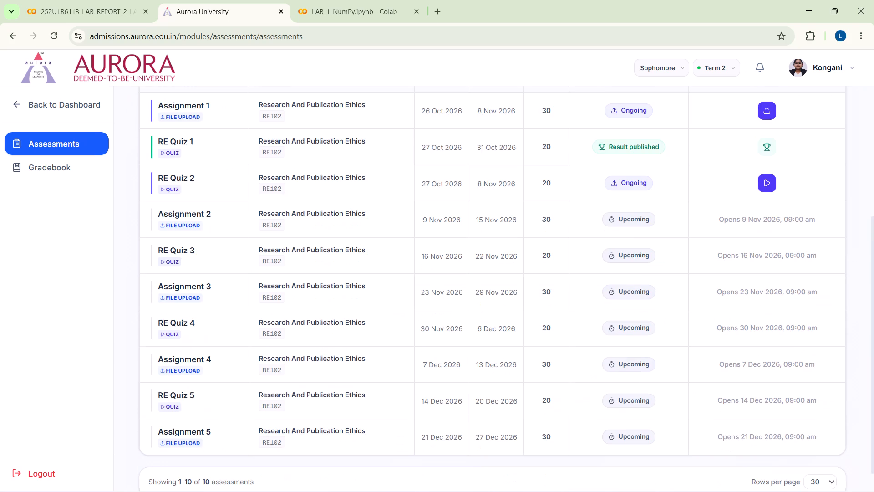
scroll(516, 192, up, 5)
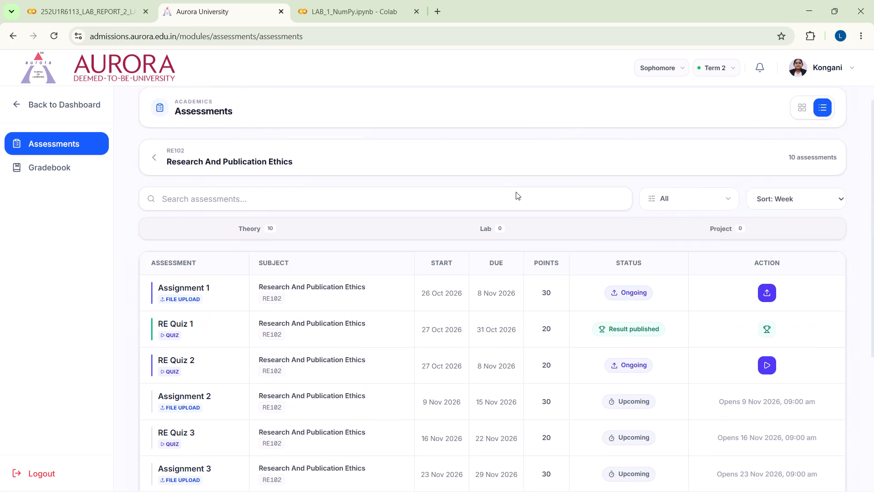
scroll(516, 192, up, 2)
Return to the course overview, reopen the Foundations of Data Science assessments, and recheck the status and action for Lab Report 2.
click(150, 180)
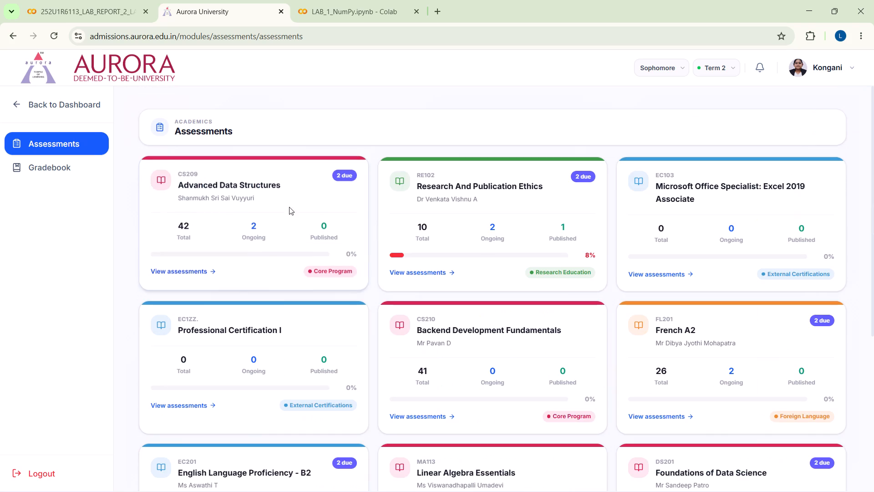
scroll(572, 316, down, 4)
click(676, 294)
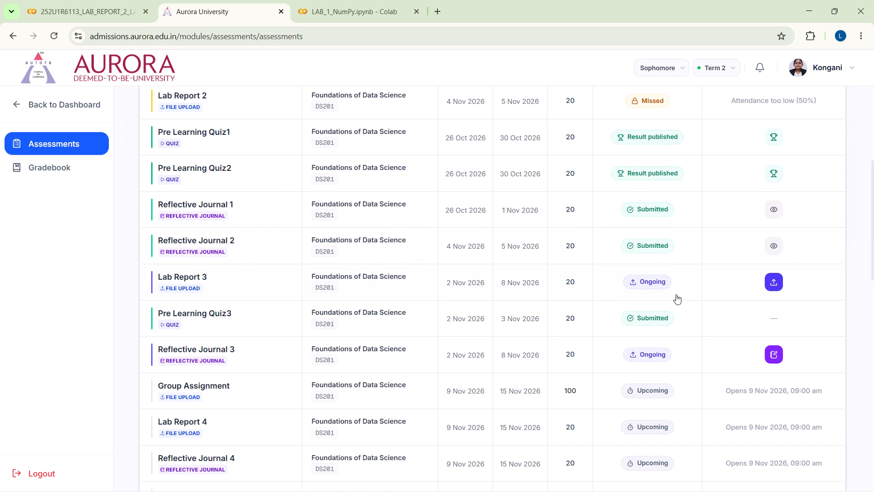
scroll(674, 225, up, 5)
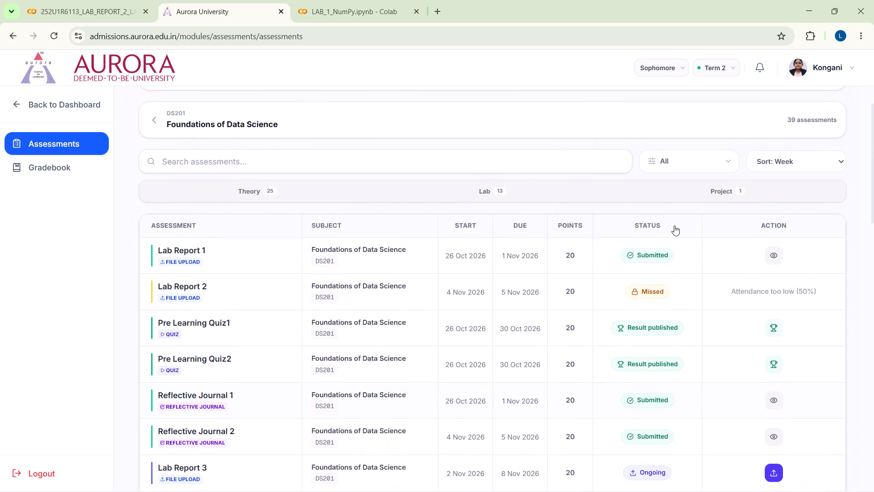
scroll(646, 284, down, 1)
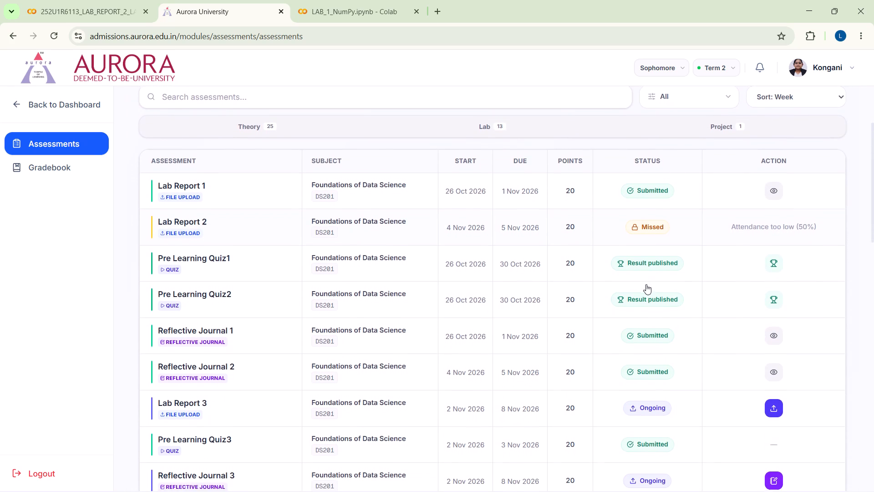
scroll(646, 284, down, 2)
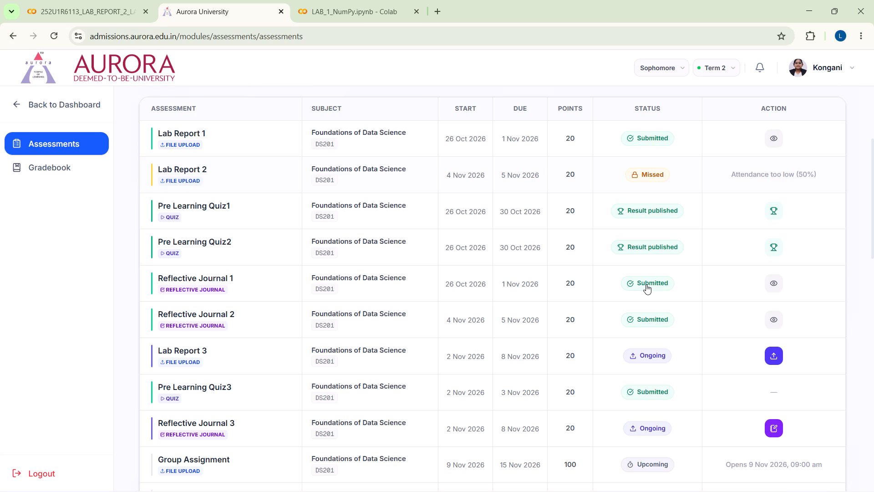
scroll(646, 284, down, 2)
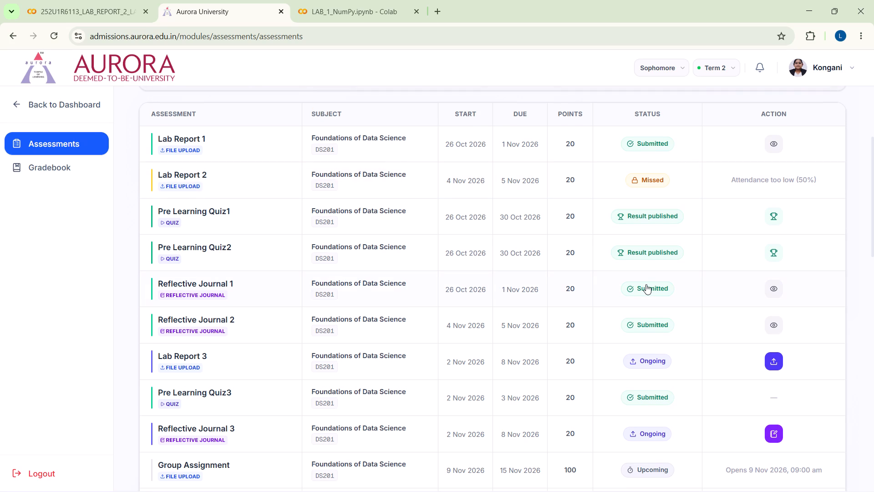
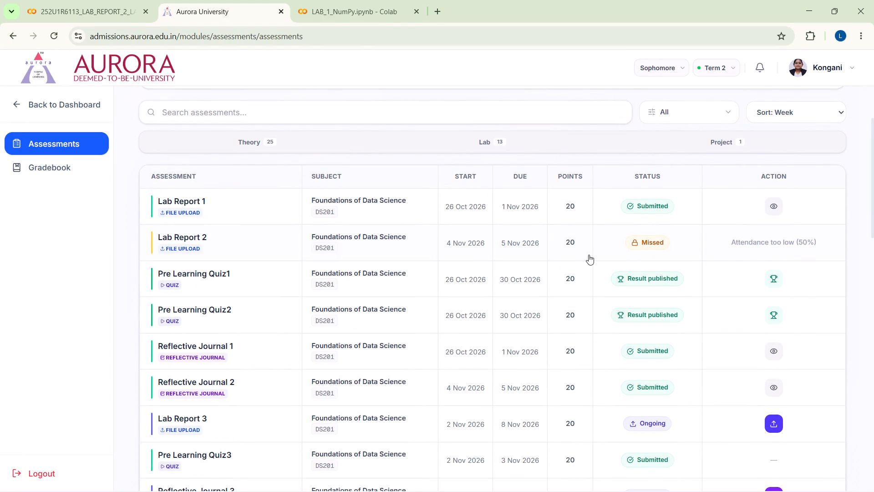
Examine the Foundations of Data Science assessment list, checking the lab reports' statuses, and return to the subject overview.
scroll(490, 236, up, 1)
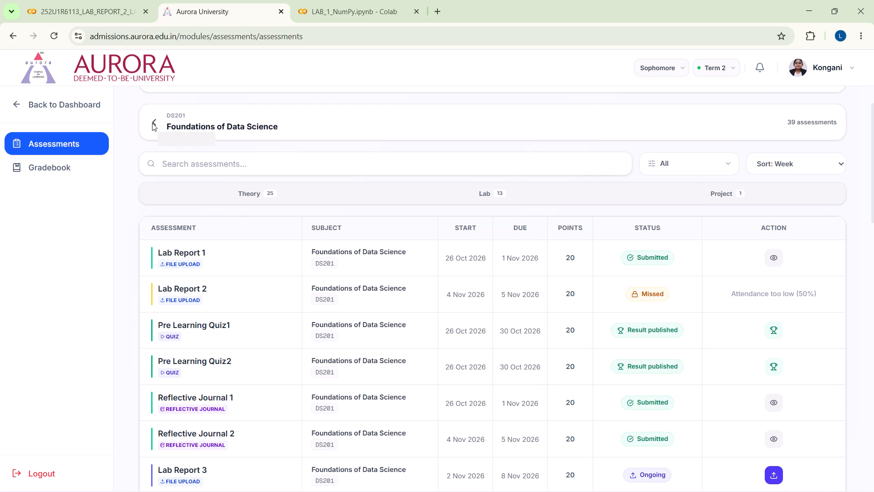
scroll(369, 237, down, 1)
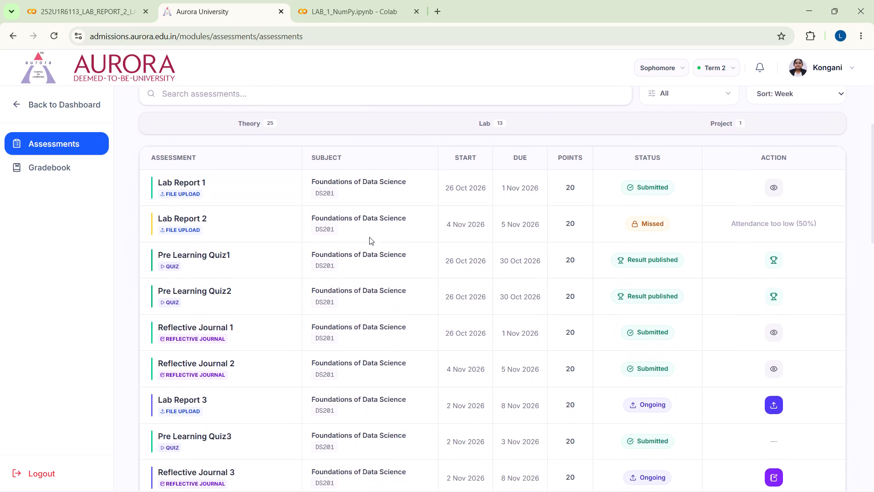
scroll(369, 237, down, 1)
scroll(320, 216, up, 1)
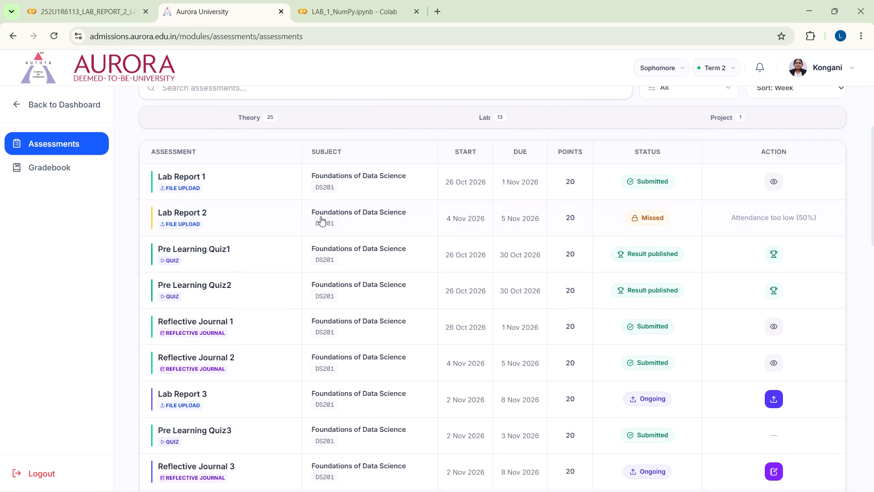
scroll(320, 216, up, 1)
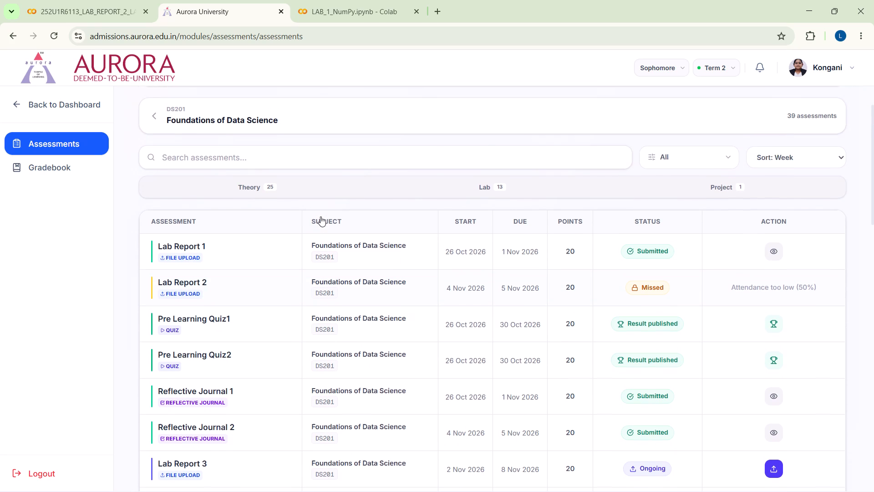
click(150, 120)
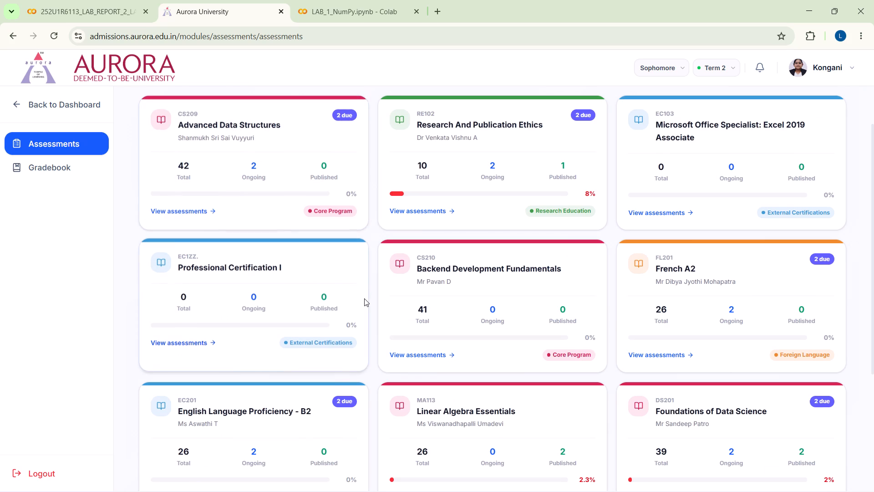
scroll(364, 298, down, 1)
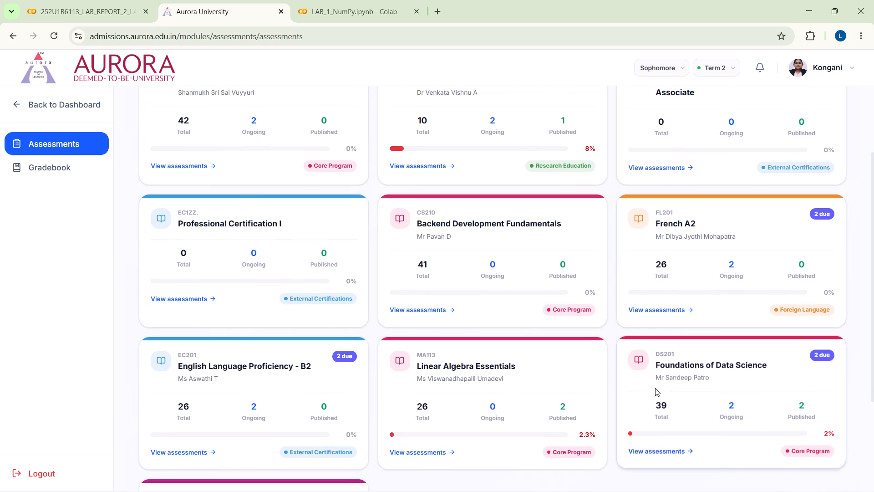
click(655, 388)
scroll(160, 128, up, 1)
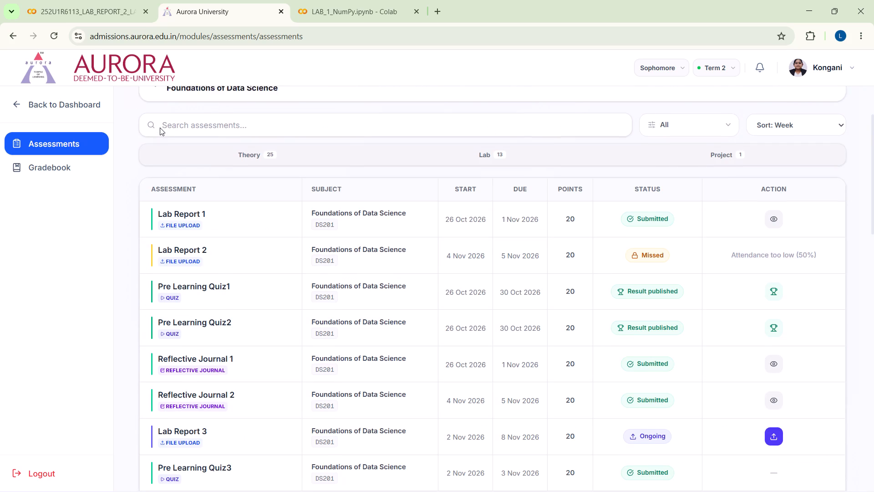
scroll(160, 128, up, 1)
click(158, 142)
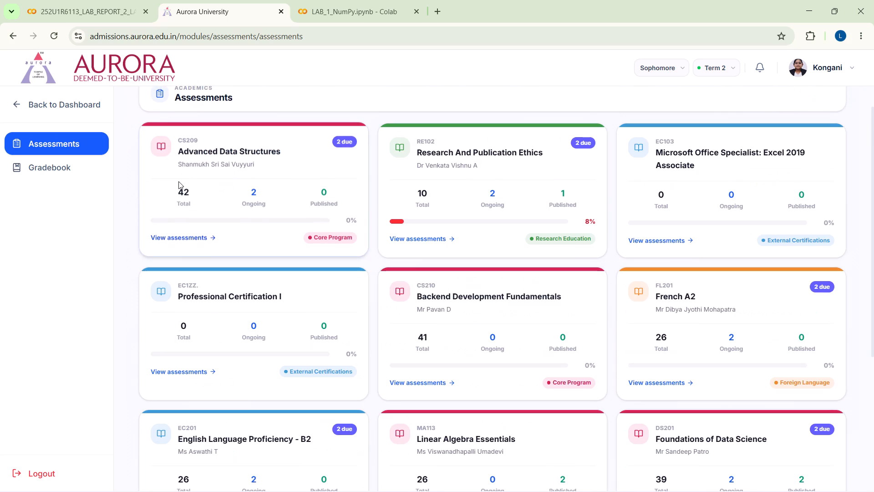
Return to the dashboard and open the Attendance page of the Academics module.
scroll(178, 181, up, 2)
click(6, 108)
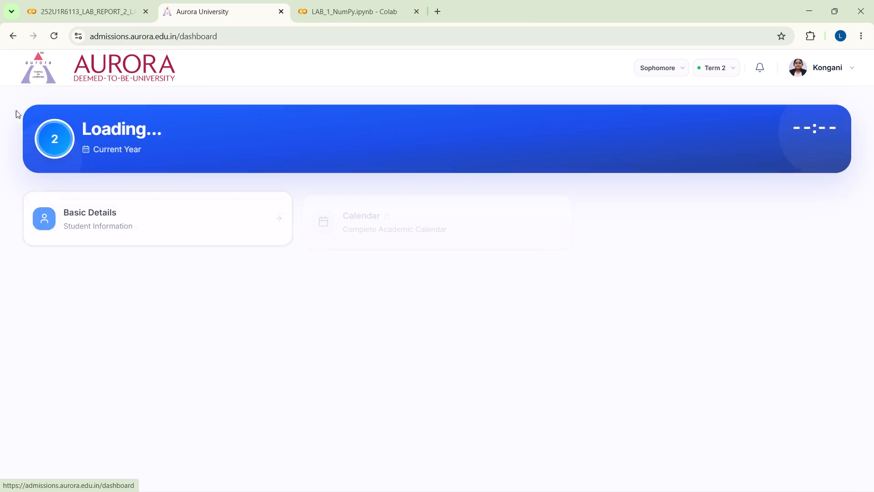
click(207, 284)
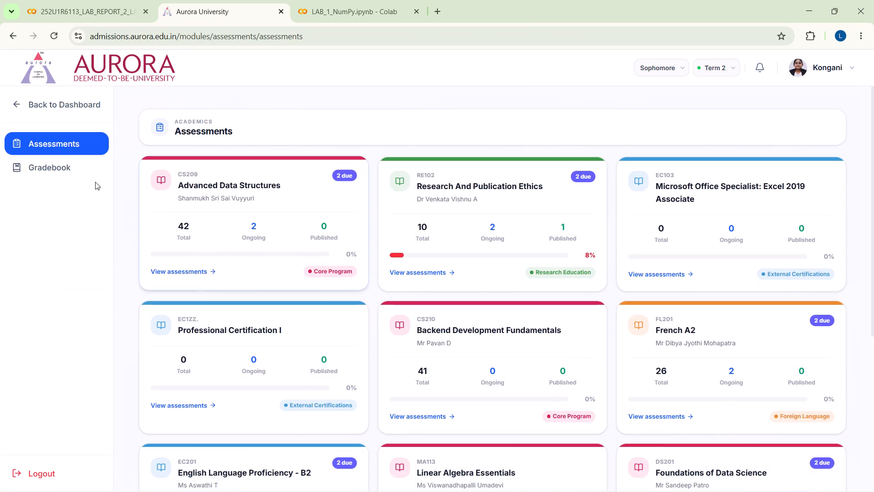
click(17, 103)
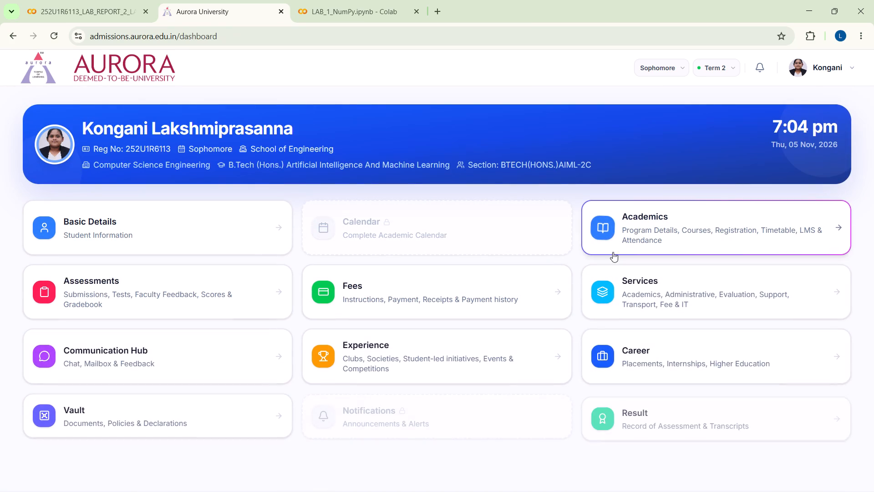
click(628, 245)
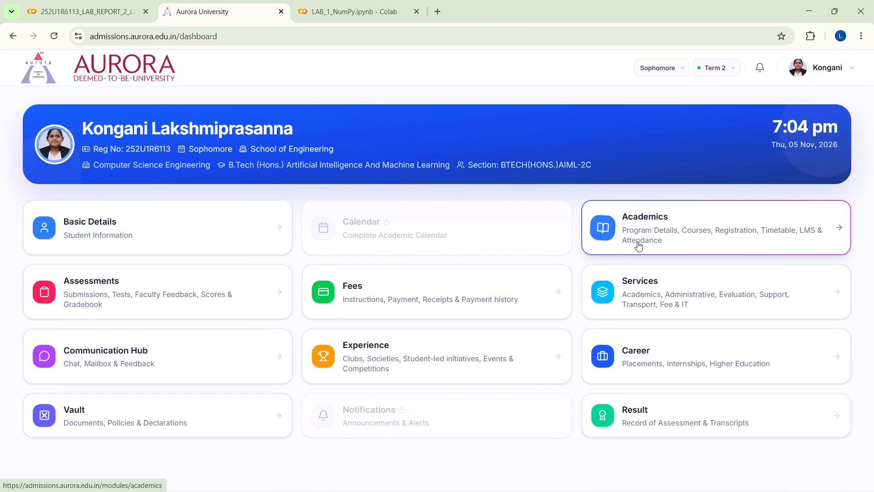
click(648, 228)
click(640, 204)
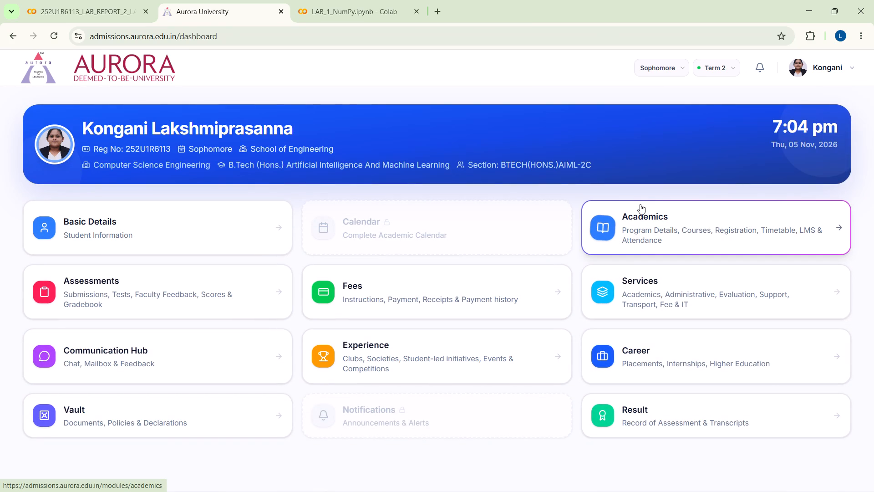
click(648, 226)
click(648, 226)
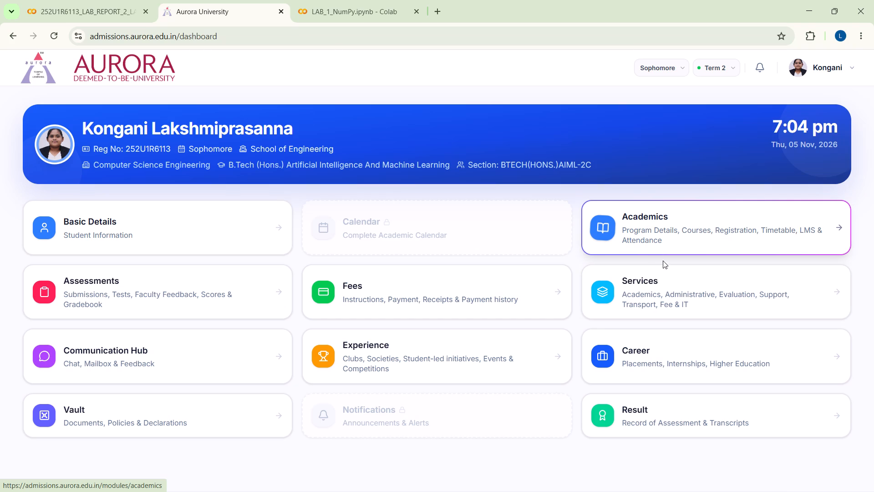
scroll(566, 369, down, 1)
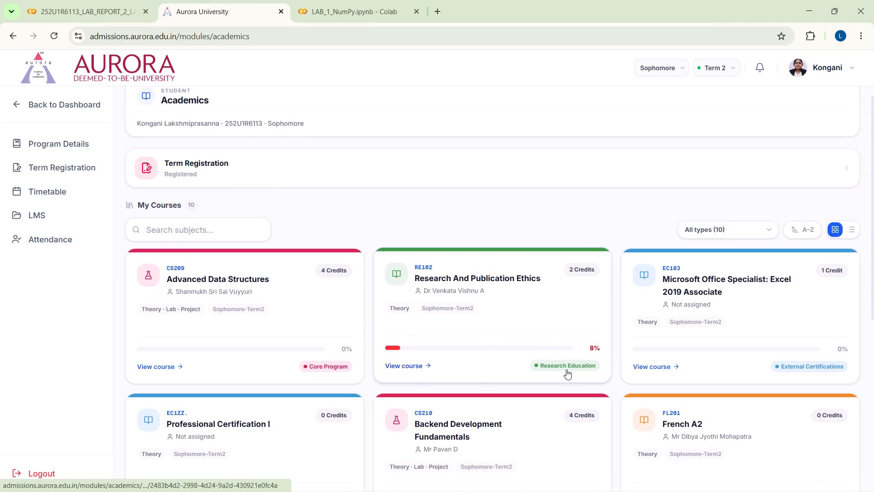
click(65, 238)
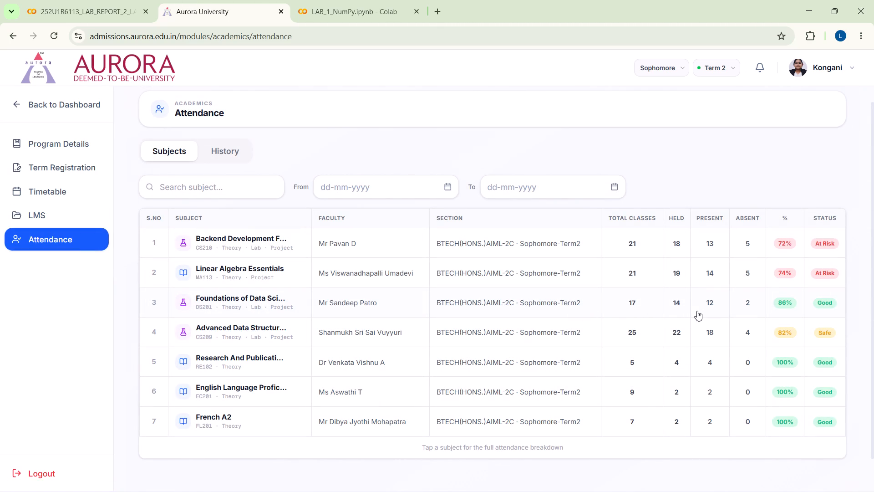
Examine the session-by-session attendance for Foundations of Data Science across both pages, and return to the subject list.
click(780, 304)
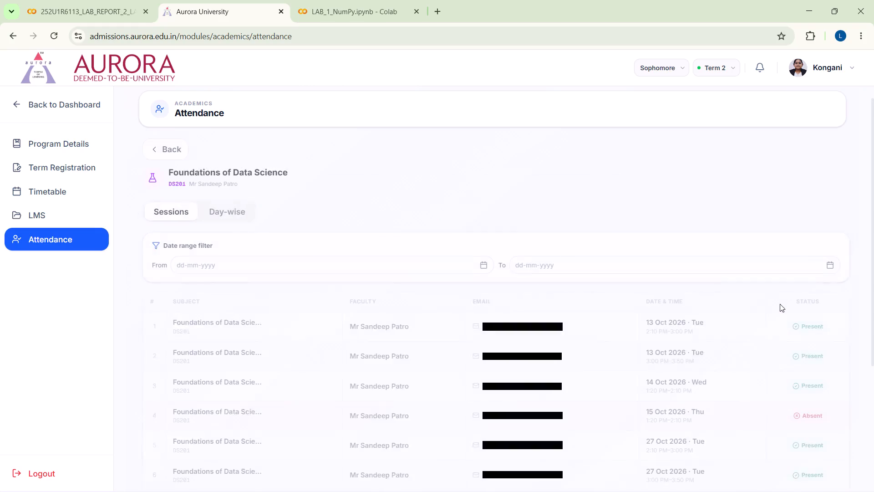
scroll(724, 348, down, 7)
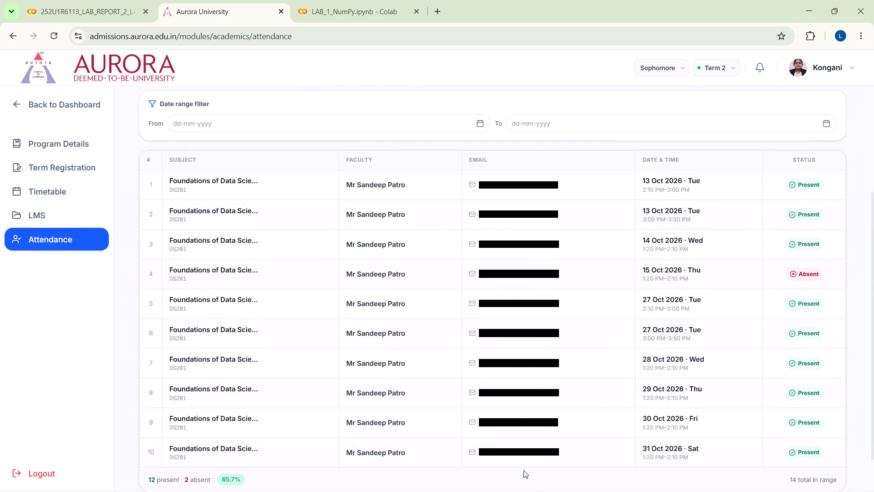
click(528, 463)
scroll(528, 463, down, 1)
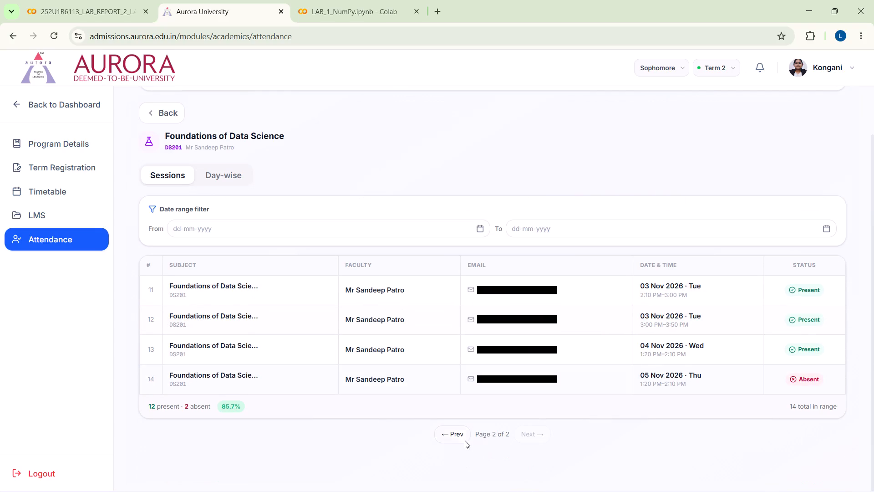
click(448, 436)
scroll(411, 385, down, 6)
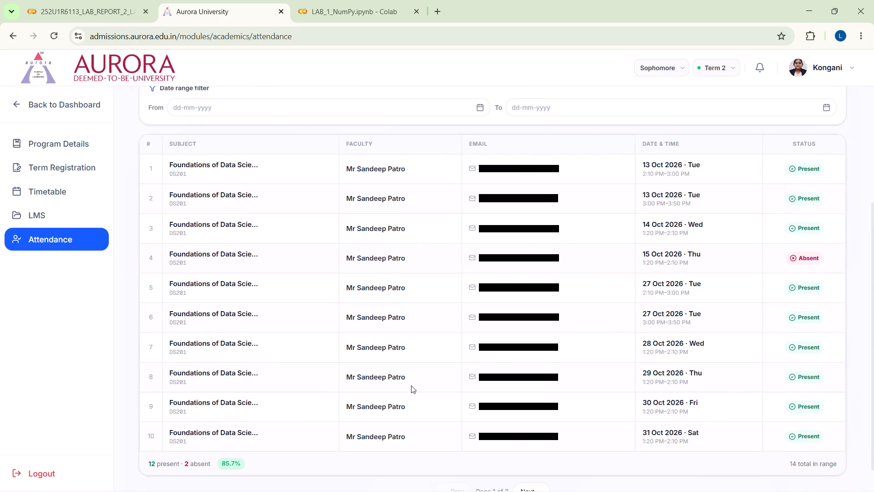
scroll(411, 385, up, 1)
scroll(411, 385, down, 5)
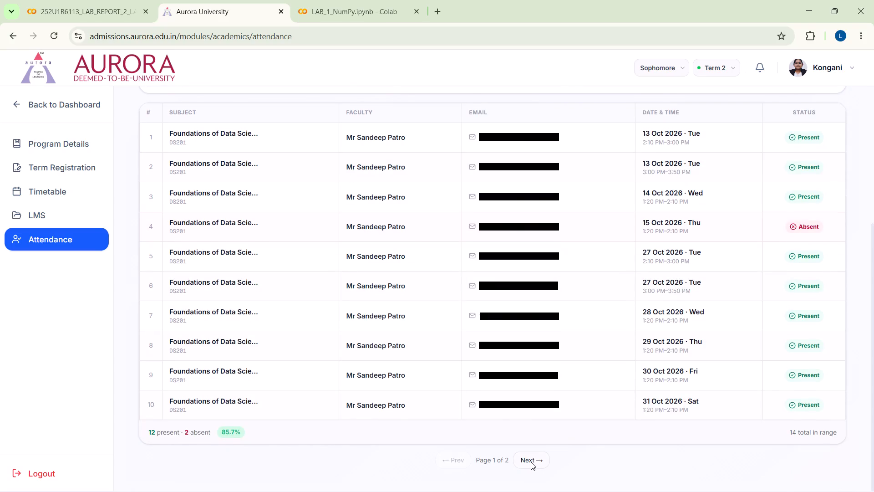
click(531, 462)
scroll(493, 384, up, 2)
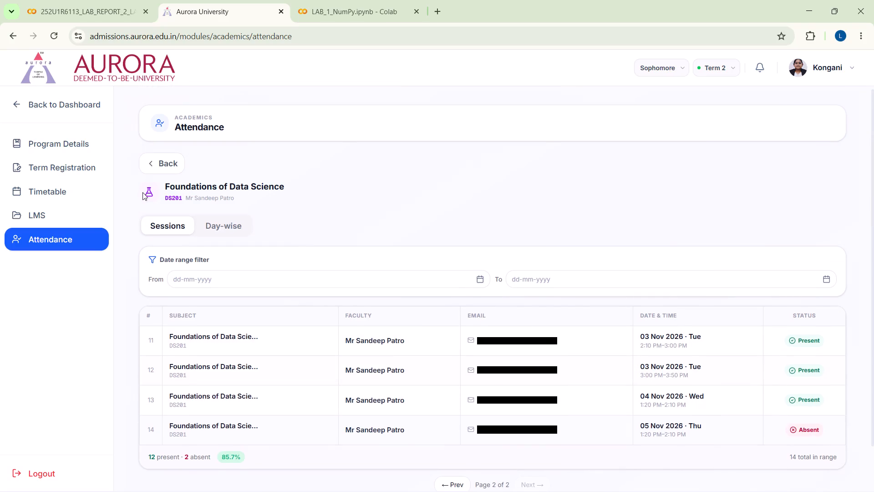
click(147, 169)
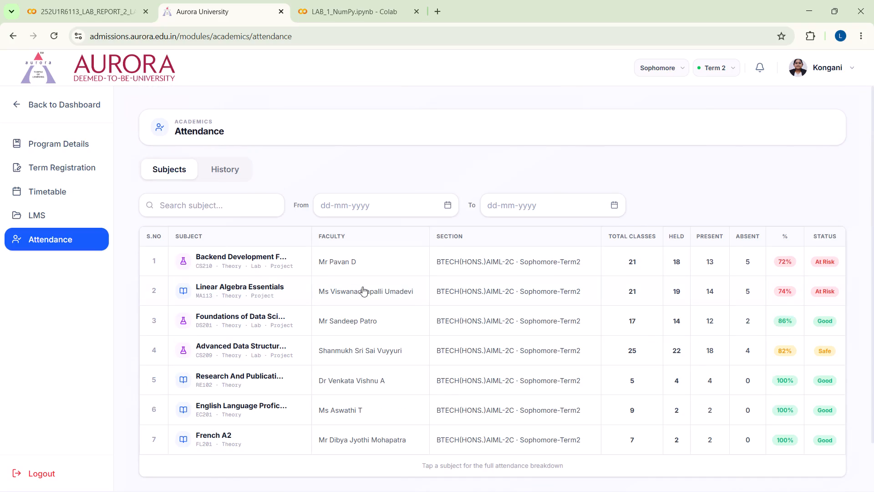
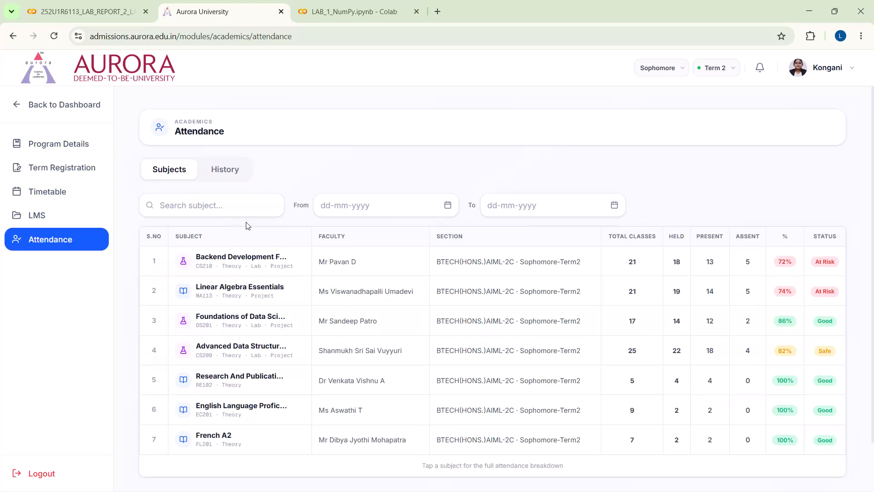
Go back to the dashboard, open the Foundations of Data Science assessments and check the Lab Report 2 entry.
click(13, 101)
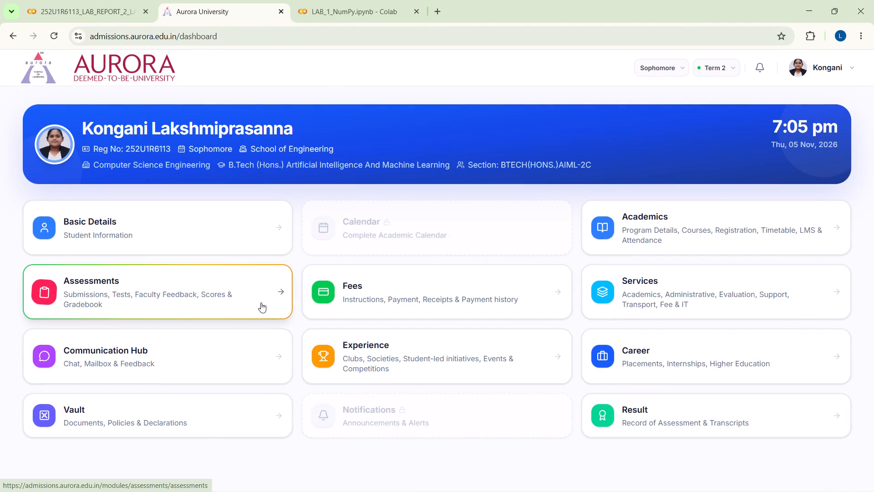
click(269, 301)
scroll(495, 312, down, 2)
click(685, 398)
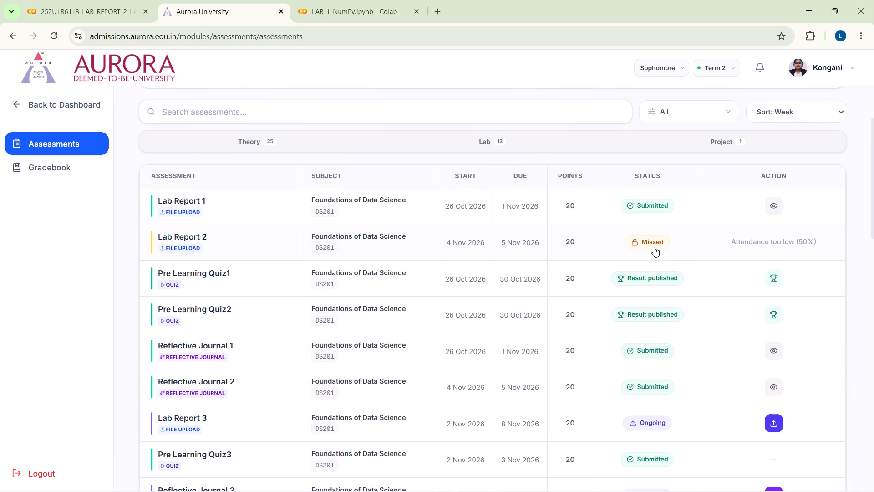
scroll(654, 247, up, 1)
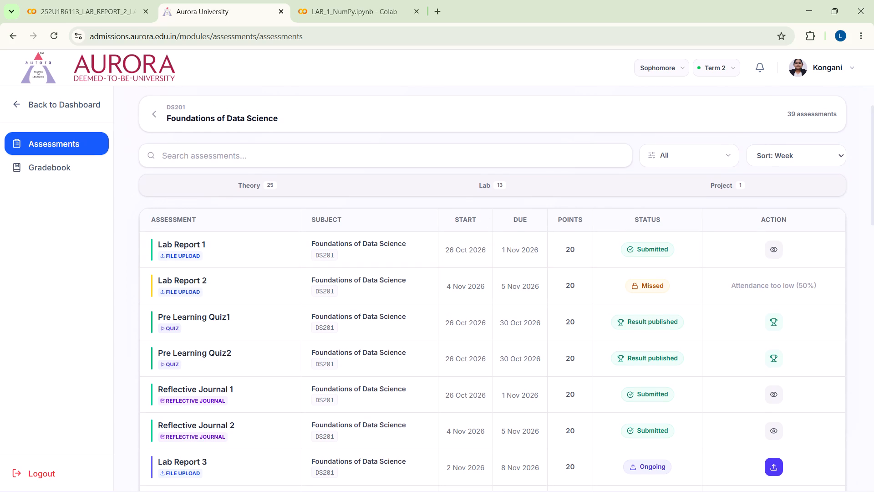
scroll(341, 183, up, 1)
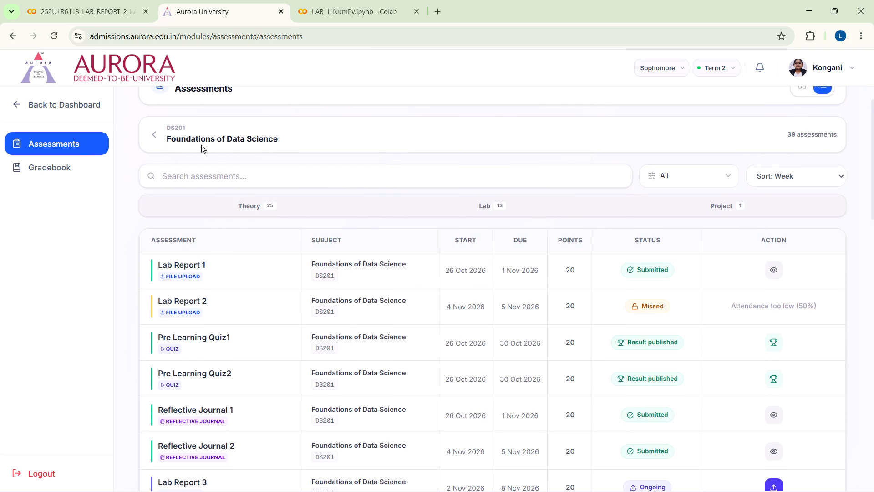
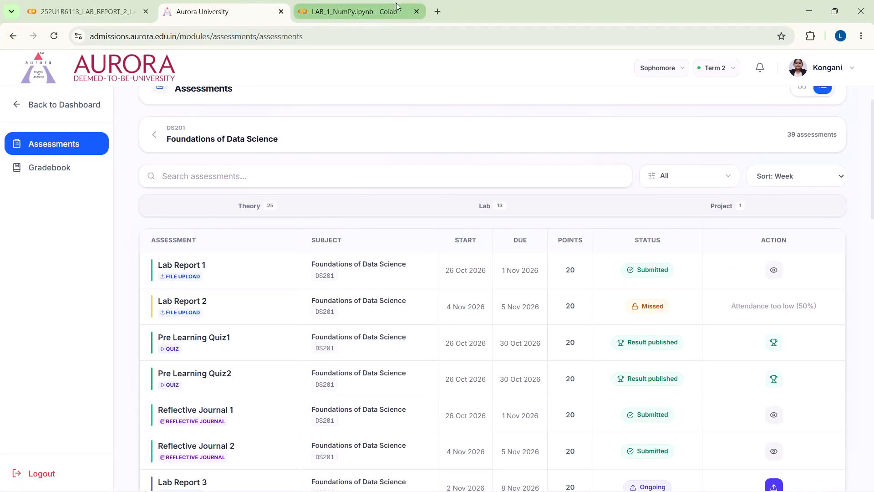
Close the LAB_1_NumPy.ipynb Colab notebook.
click(417, 11)
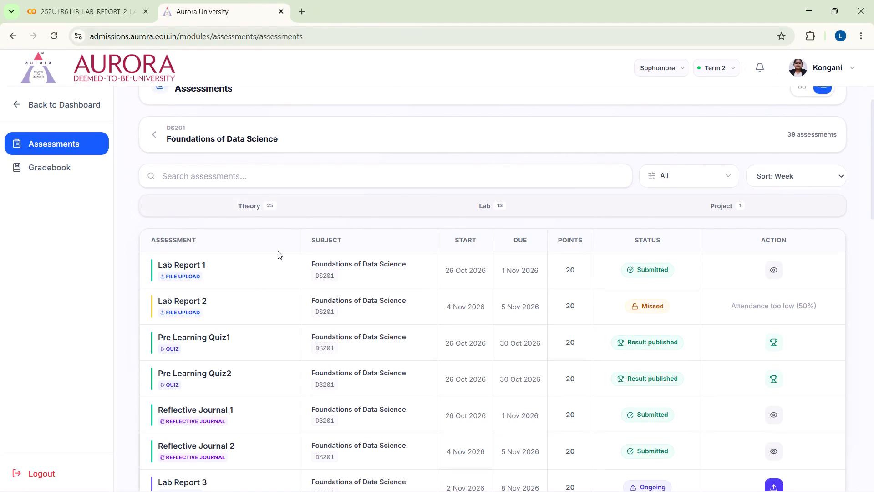
Reload the Foundations of Data Science assessments page and recheck the status of the Lab Report 2 entry.
key(ctrl+r)
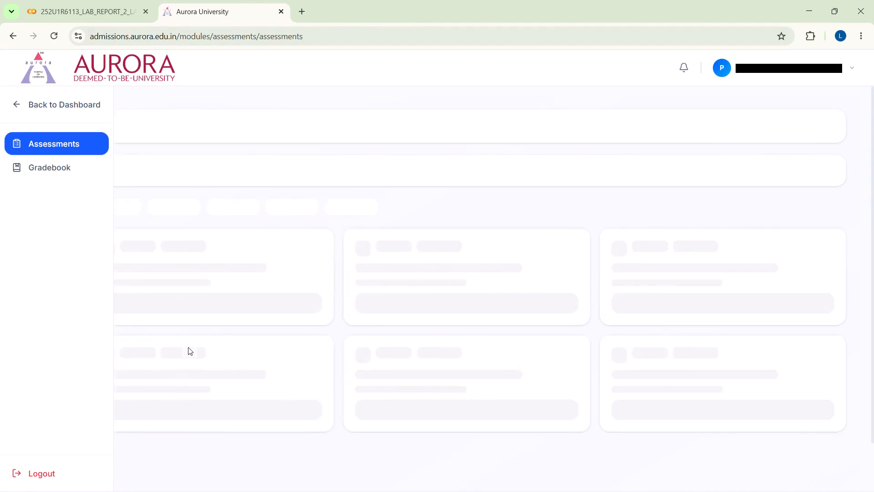
scroll(405, 362, down, 1)
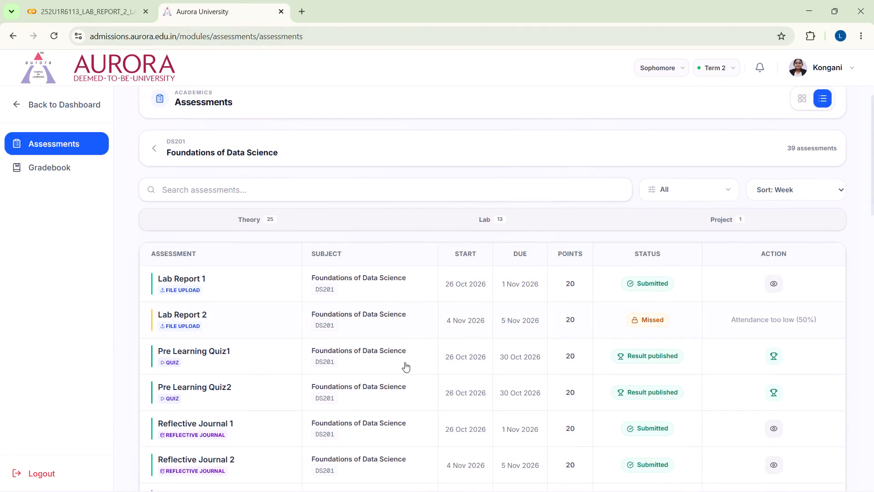
scroll(405, 362, down, 1)
scroll(433, 412, down, 1)
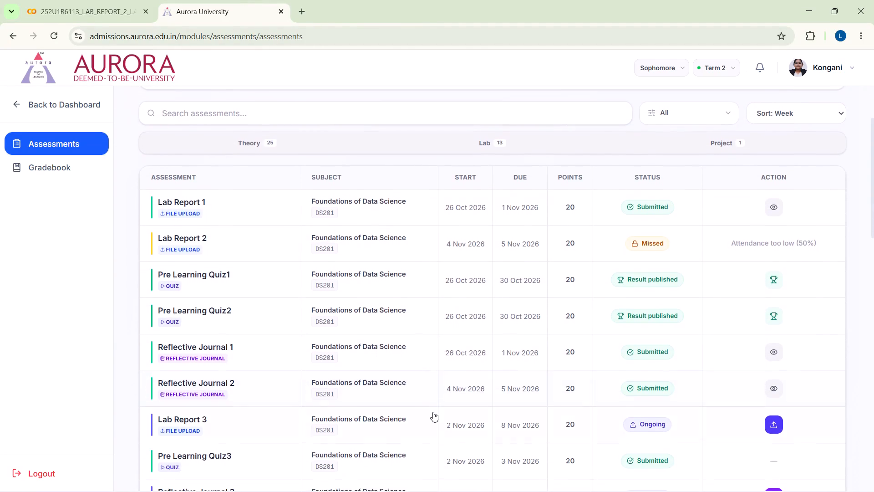
Capture a full-screen screenshot of the Foundations of Data Science assessments list with the Lab Report 2 entry in view.
scroll(472, 441, up, 1)
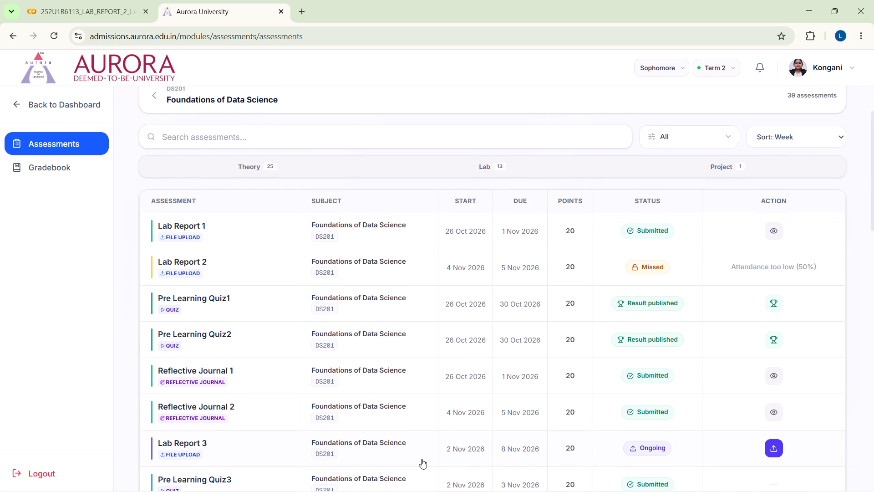
key(super+Print)
key(ctrl+c)
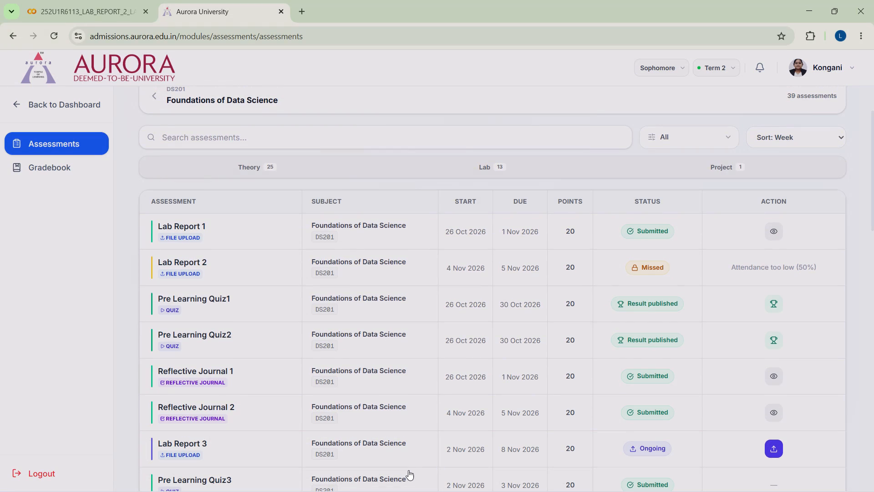
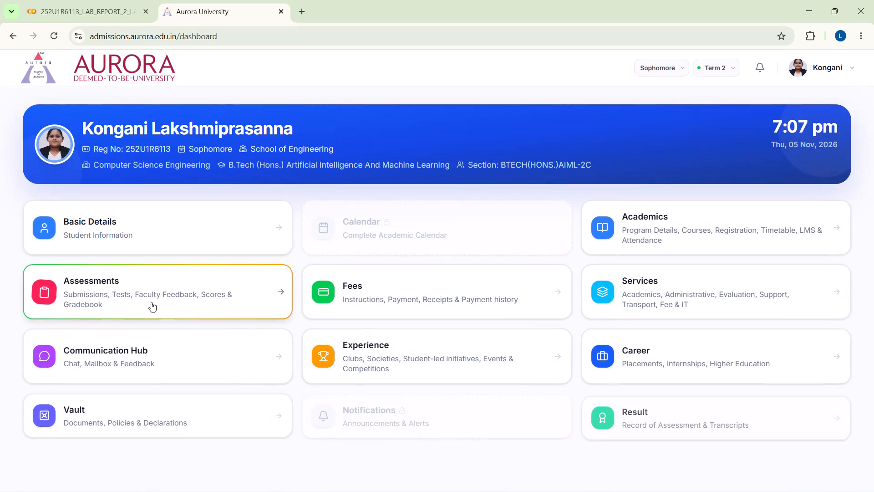
Open the Foundations of Data Science attendance breakdown under Academics and review the present and absent status of its sessions.
click(693, 223)
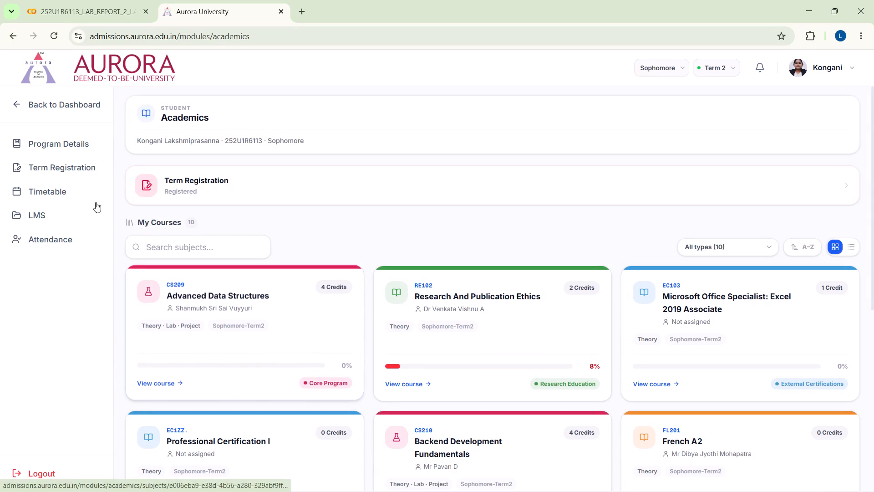
click(41, 242)
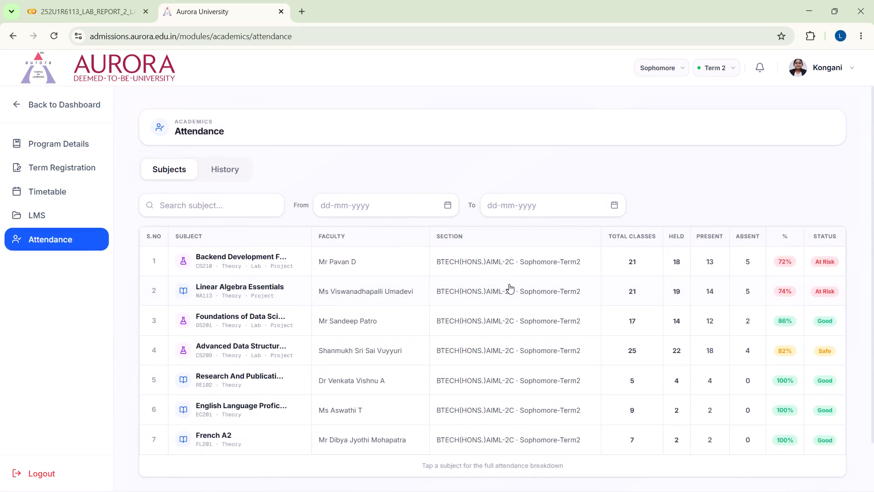
scroll(509, 284, down, 1)
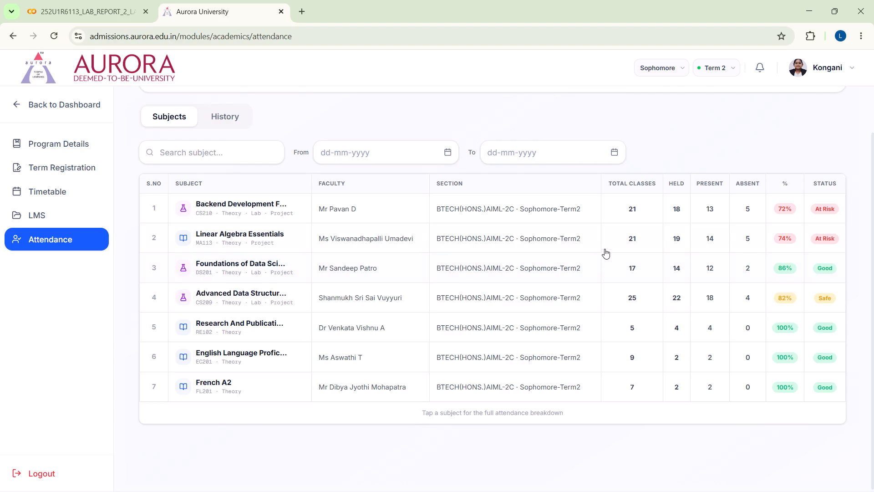
click(546, 273)
scroll(546, 273, down, 1)
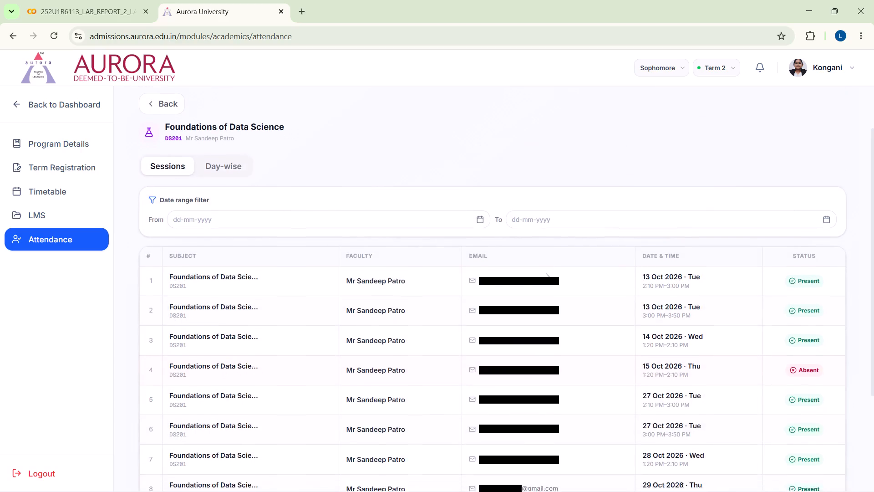
scroll(546, 273, down, 1)
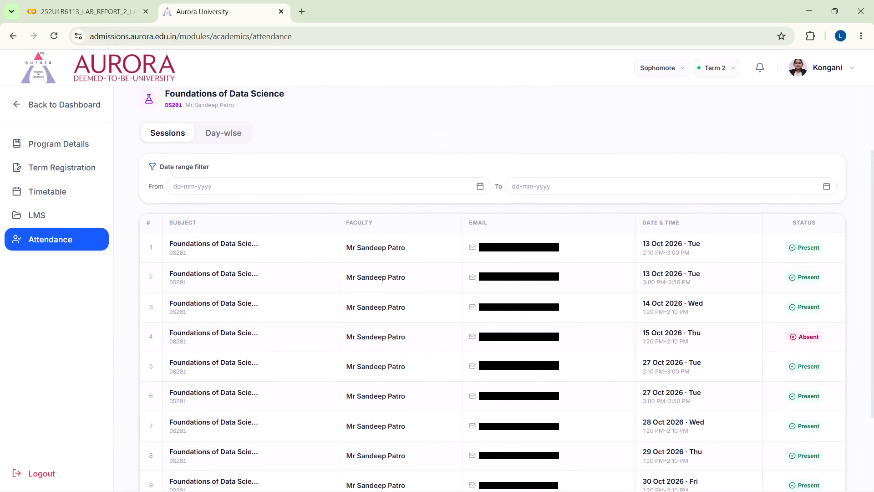
Return to the Academics attendance summary and capture a full-screen screenshot with all subject rows in view.
click(15, 102)
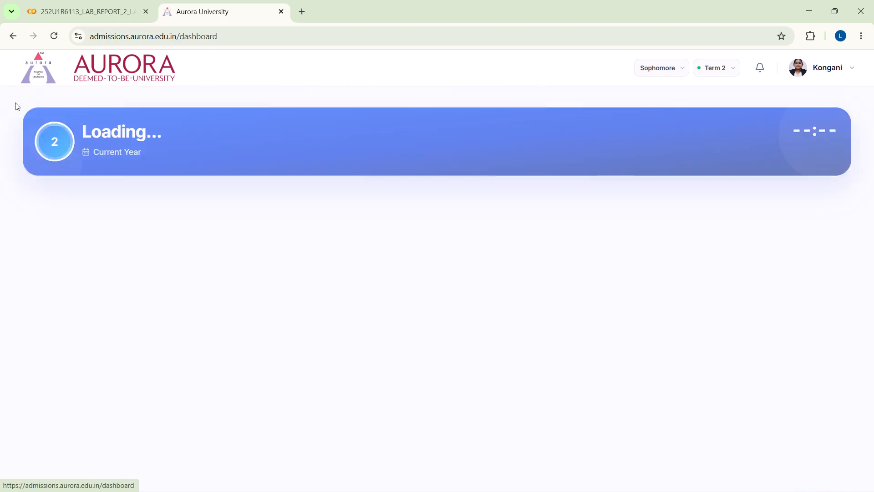
click(635, 230)
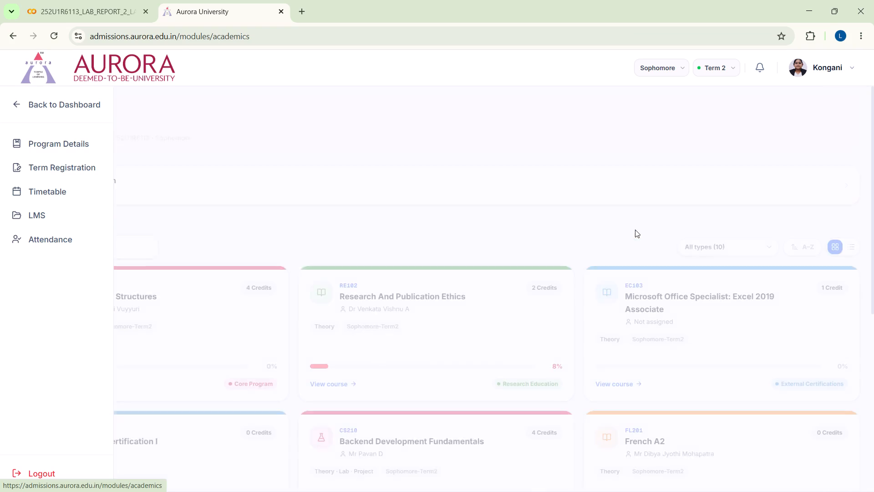
scroll(544, 333, down, 1)
click(60, 240)
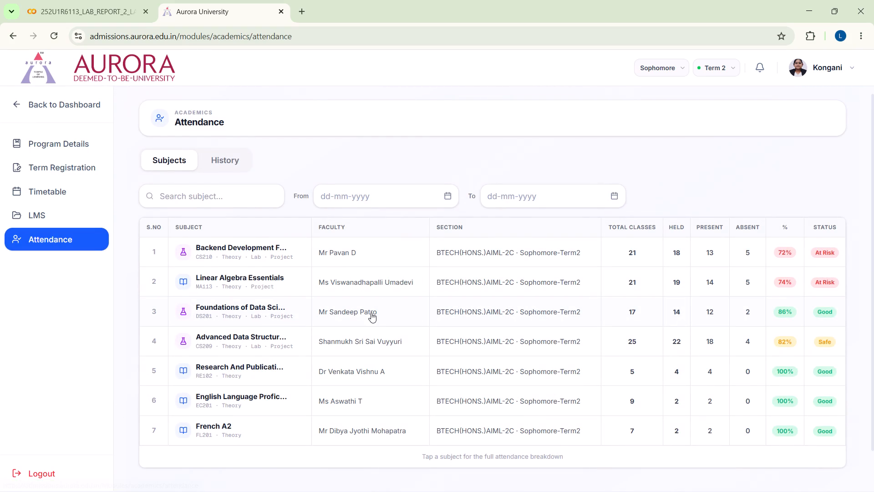
scroll(371, 313, down, 2)
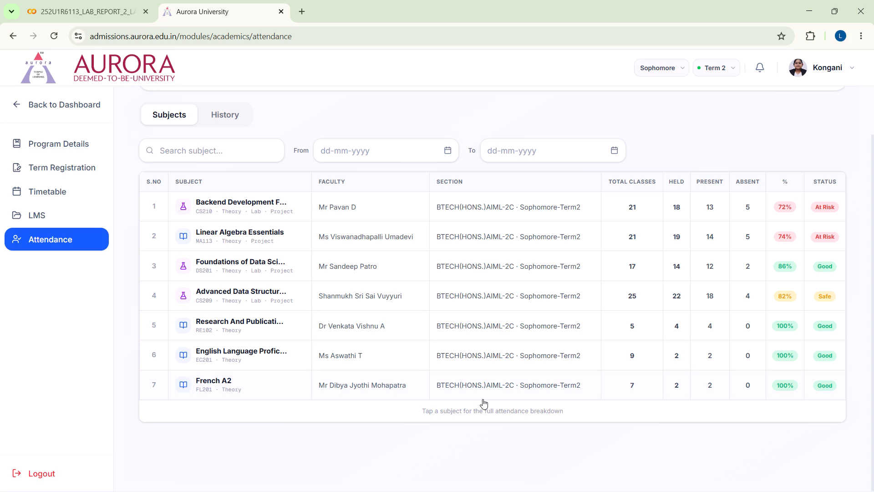
key(super+Print)
Snip a cropped screenshot of just the Foundations of Data Science row in the attendance table.
key(shift+super+s)
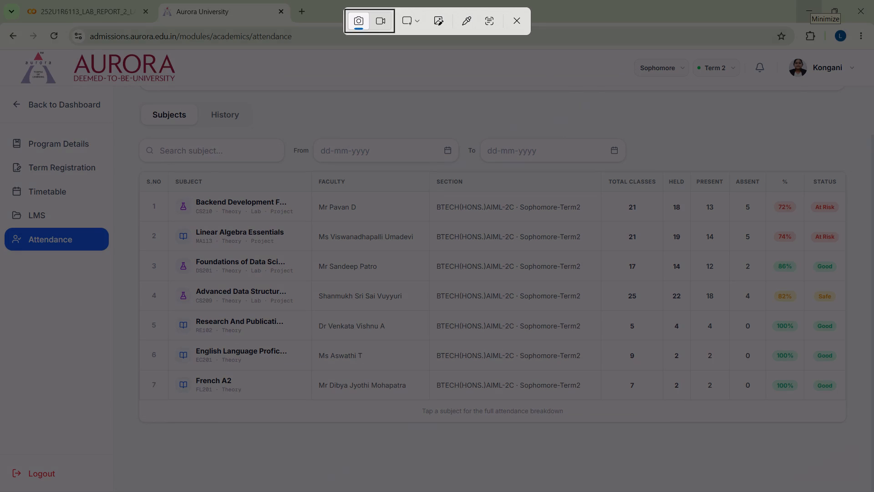
drag(136, 251, 869, 279)
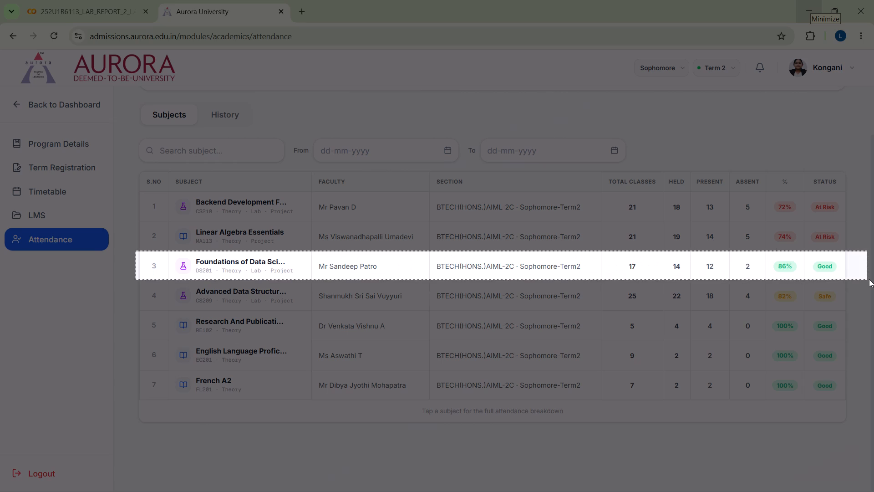
drag(869, 279, 844, 287)
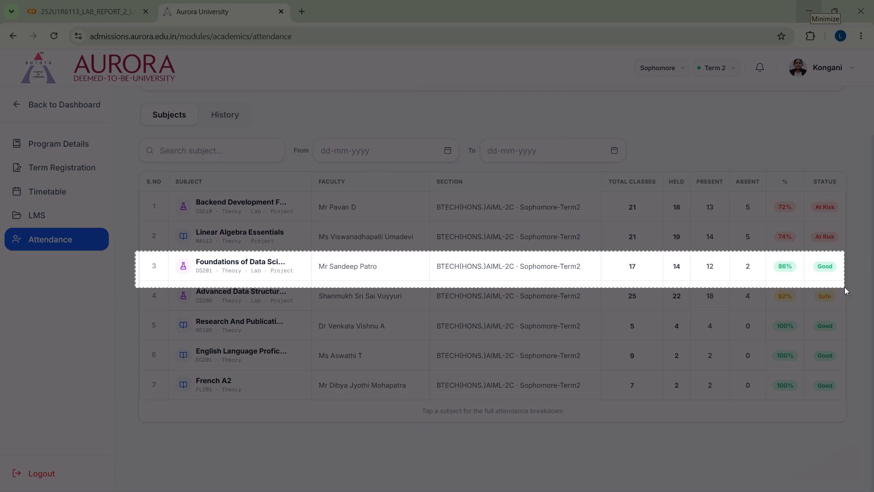
drag(844, 287, 844, 286)
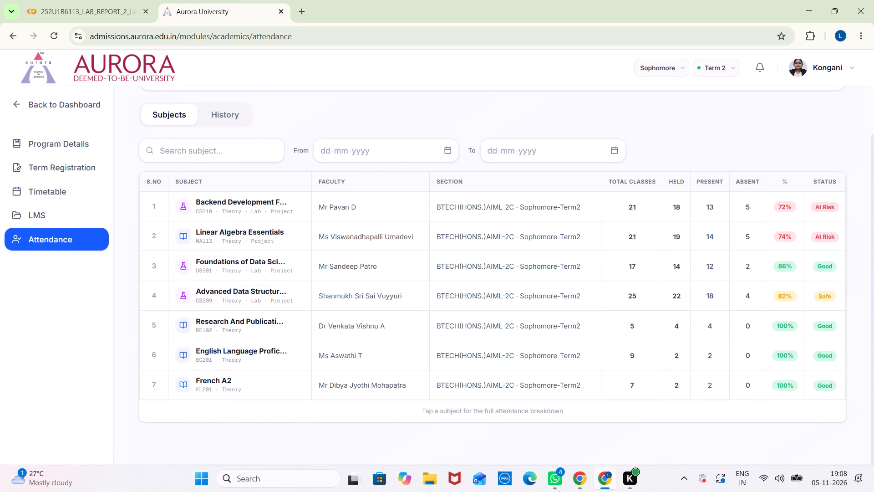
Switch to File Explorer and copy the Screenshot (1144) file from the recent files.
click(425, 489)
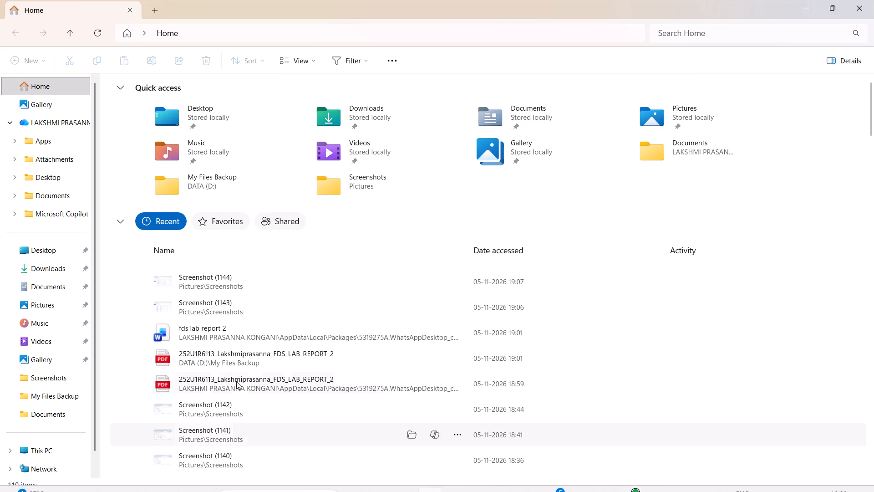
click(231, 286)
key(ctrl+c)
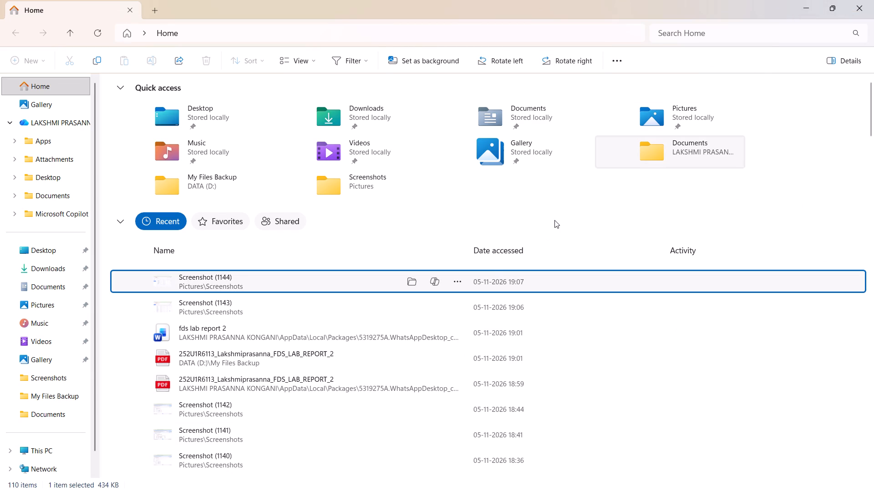
click(39, 379)
scroll(405, 387, down, 11)
scroll(405, 387, down, 12)
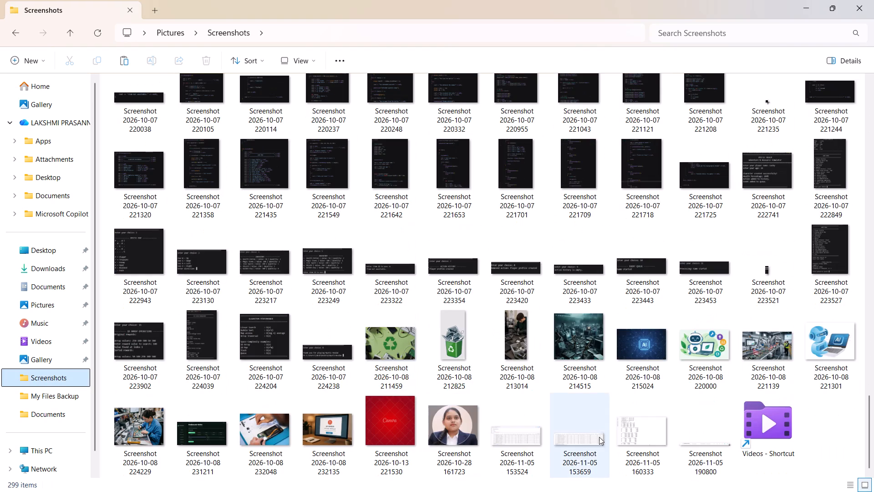
click(703, 431)
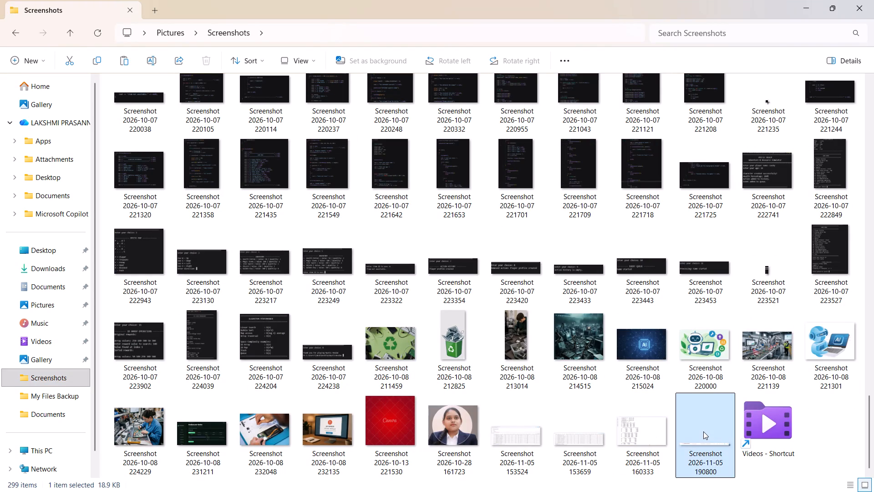
key(ctrl+c)
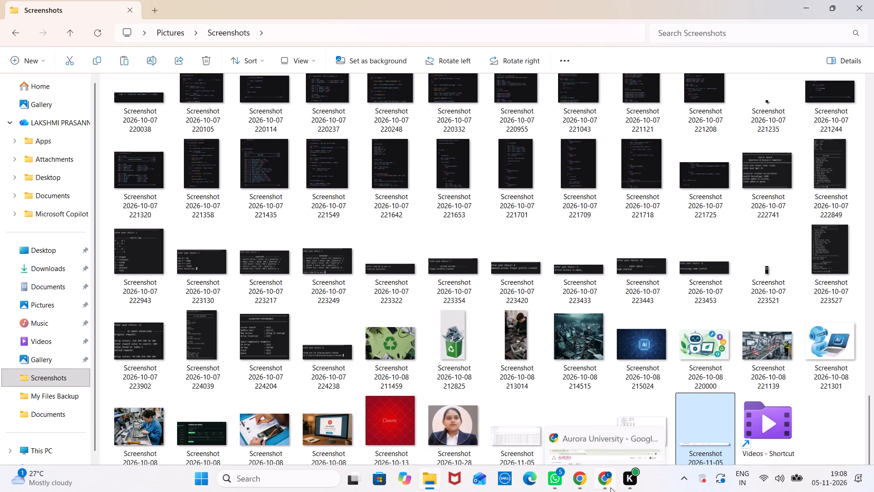
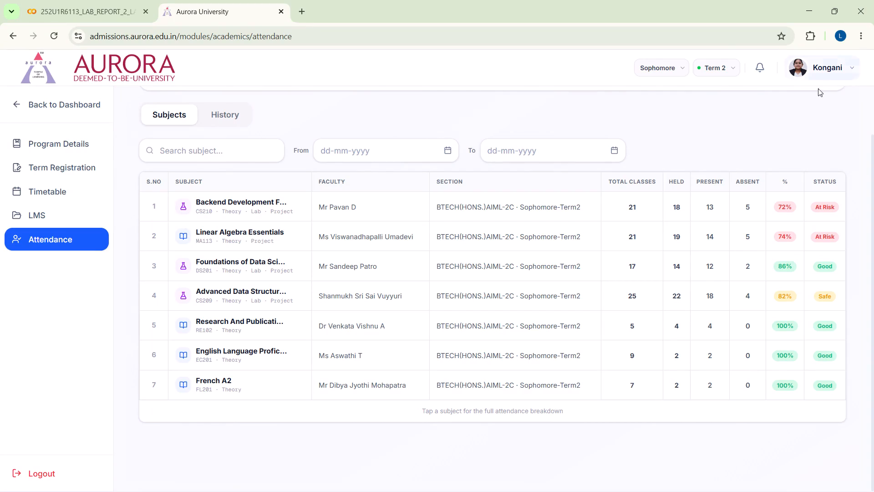
Check the session-by-session attendance for Linear Algebra Essentials through its second page, and return to the subjects summary.
click(554, 237)
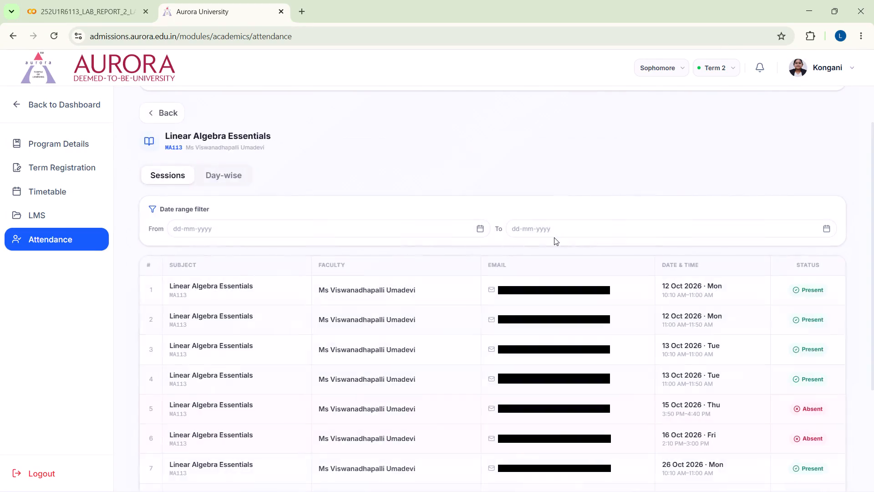
scroll(554, 237, down, 10)
click(532, 462)
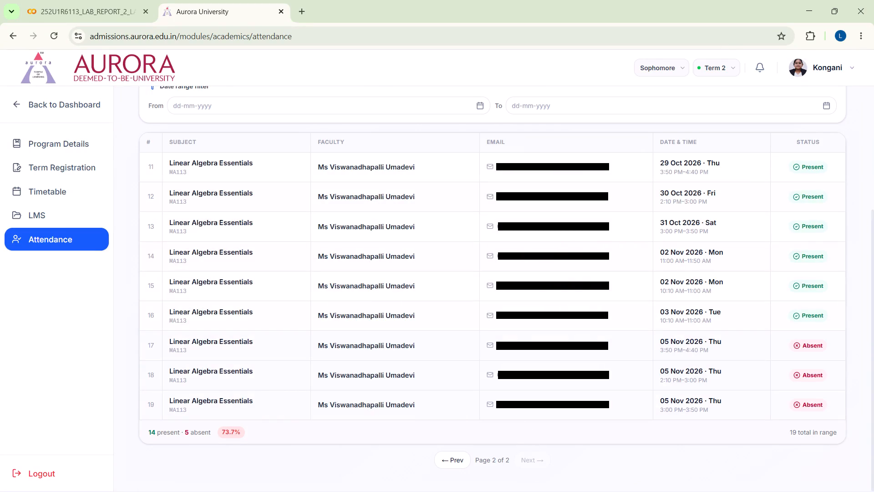
scroll(514, 404, up, 4)
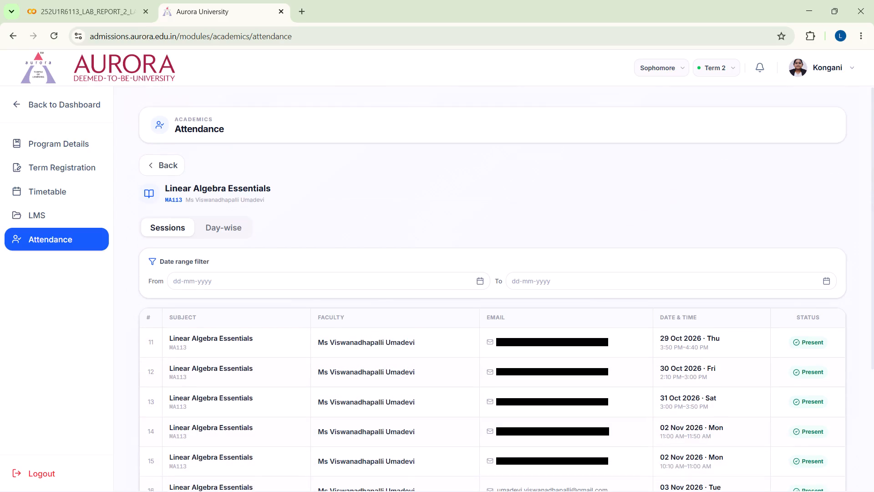
click(147, 162)
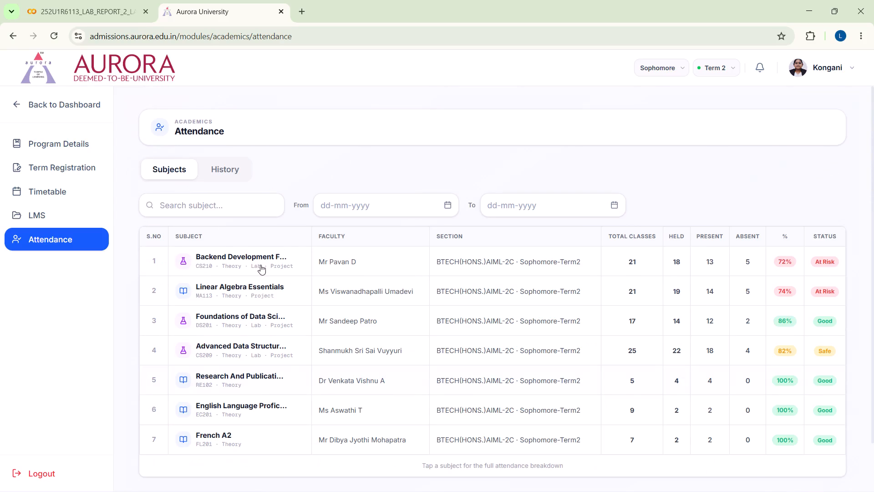
scroll(139, 112, up, 2)
Go to the Assessments section from the dashboard and look through the Foundations of Data Science assessment list.
click(16, 100)
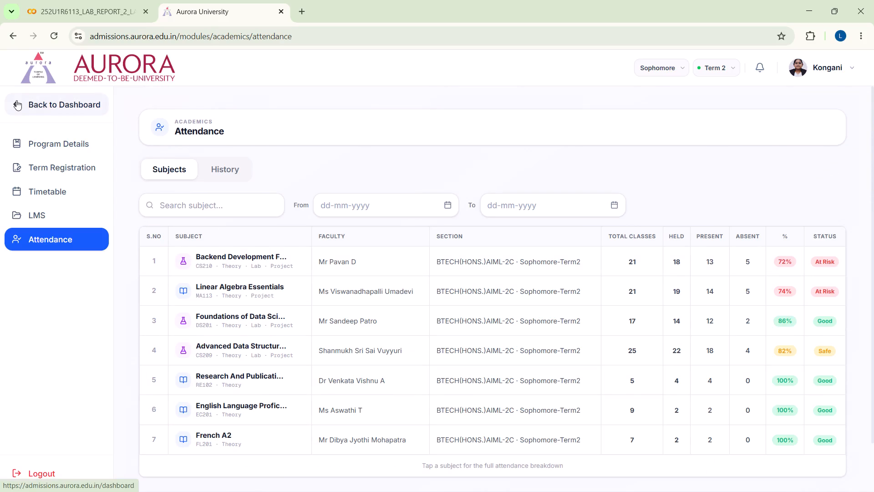
click(253, 291)
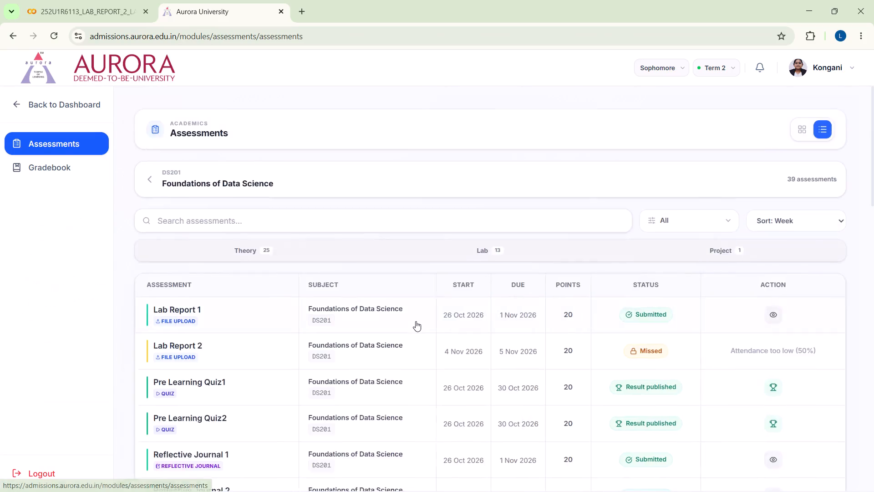
scroll(416, 321, down, 7)
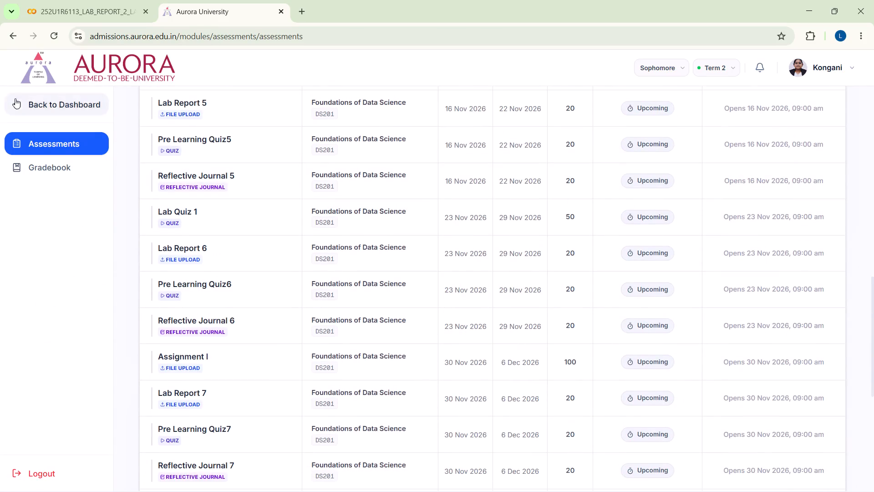
Switch to the Linear Algebra Essentials assessments and examine their due dates, statuses and availability.
click(15, 98)
click(258, 272)
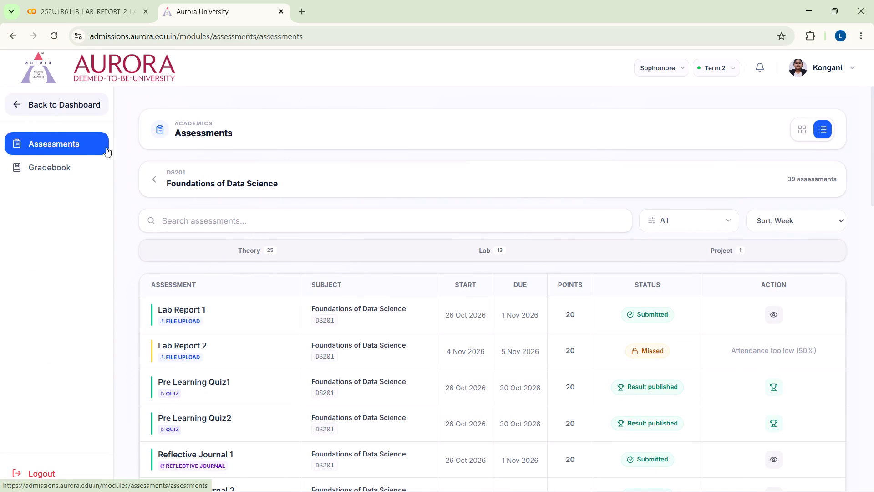
click(153, 180)
scroll(320, 315, down, 8)
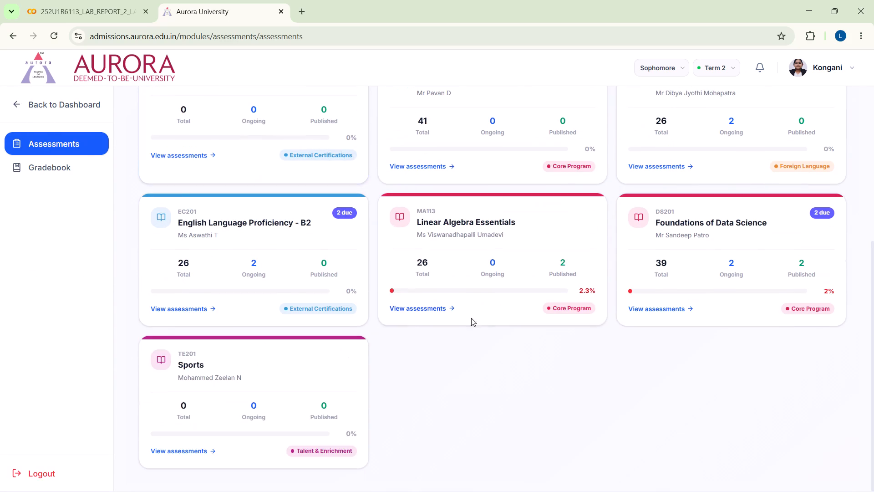
click(488, 313)
scroll(488, 313, down, 7)
scroll(488, 313, up, 8)
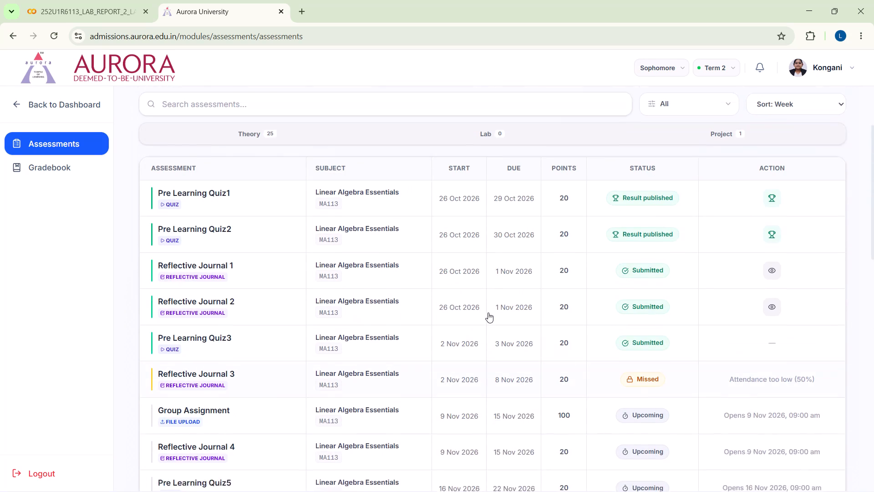
scroll(488, 313, up, 2)
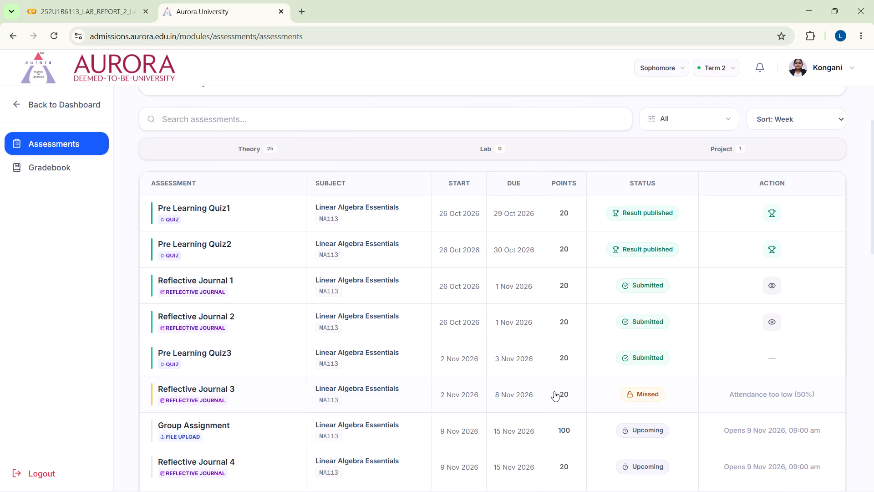
scroll(554, 391, up, 4)
Browse the course cards in Academics and view the Foundations of Data Science course profile.
click(7, 105)
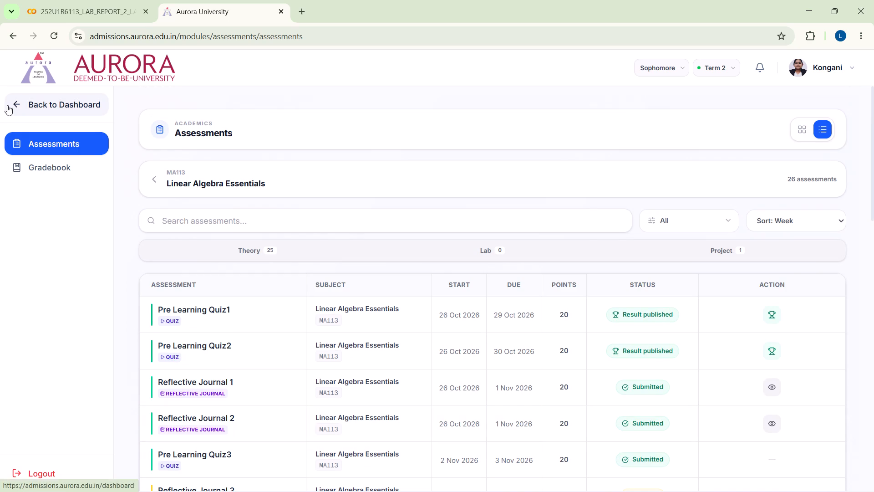
scroll(351, 383, down, 3)
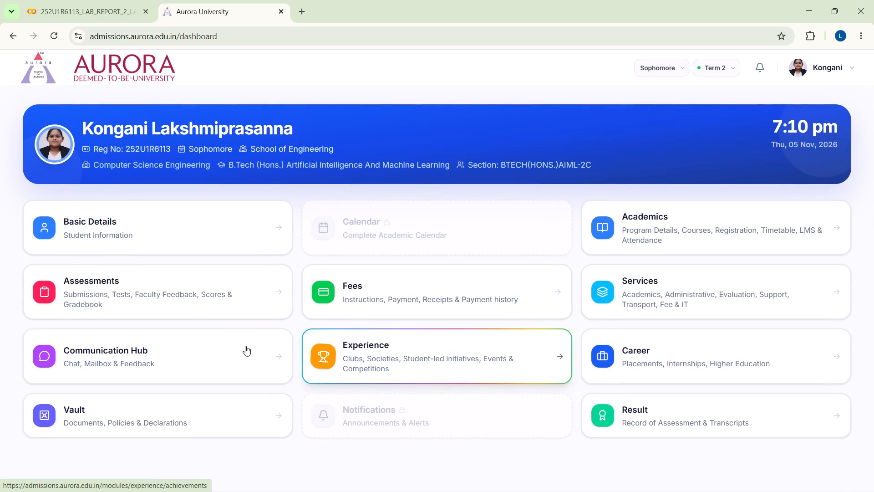
click(657, 223)
scroll(549, 280, down, 2)
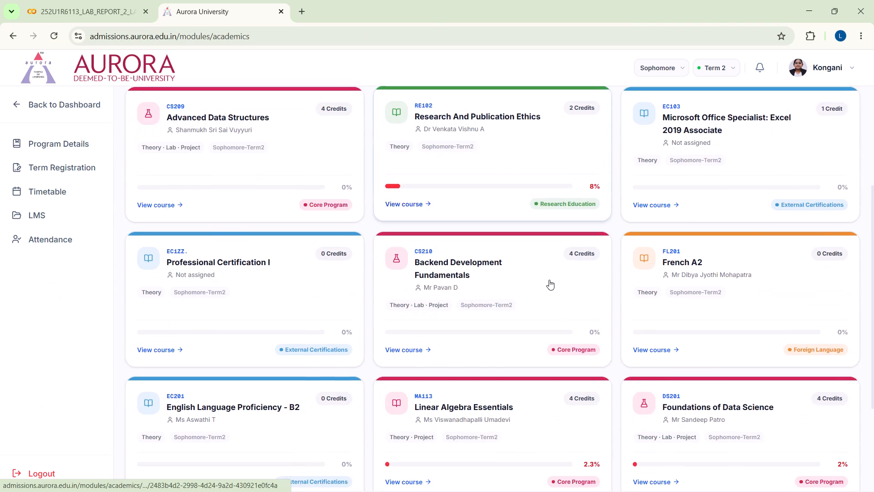
scroll(549, 280, down, 4)
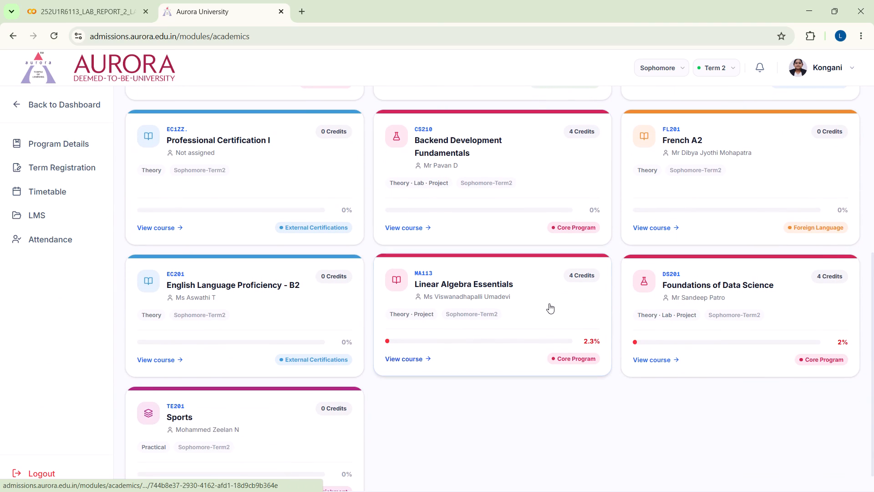
scroll(549, 303, up, 1)
click(788, 361)
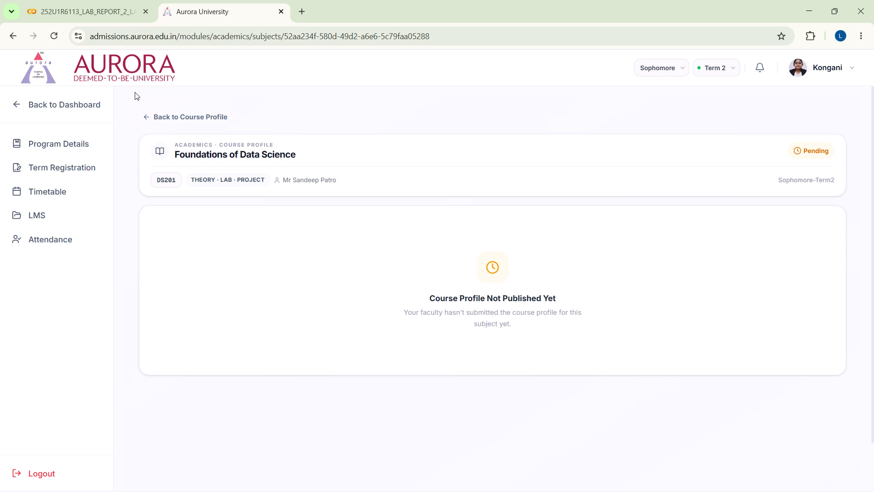
Return to Assessments, switch to Advanced Data Structures, and examine the status and availability of its assessments.
click(15, 102)
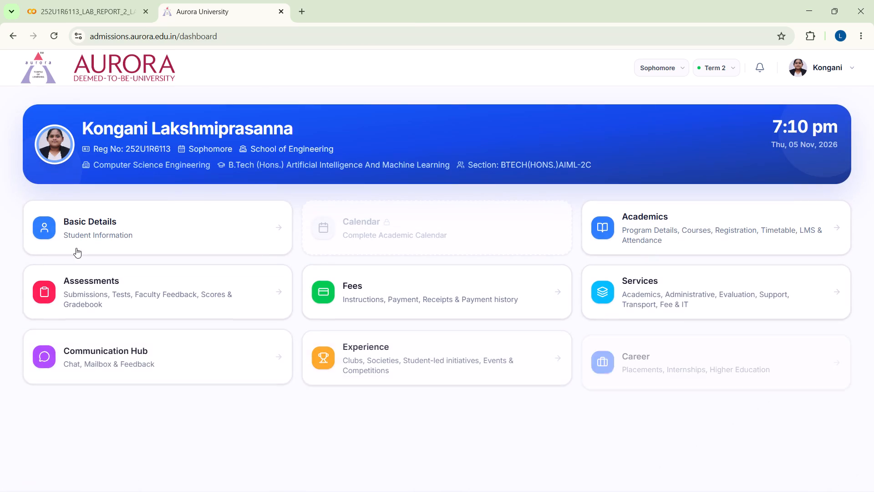
click(113, 291)
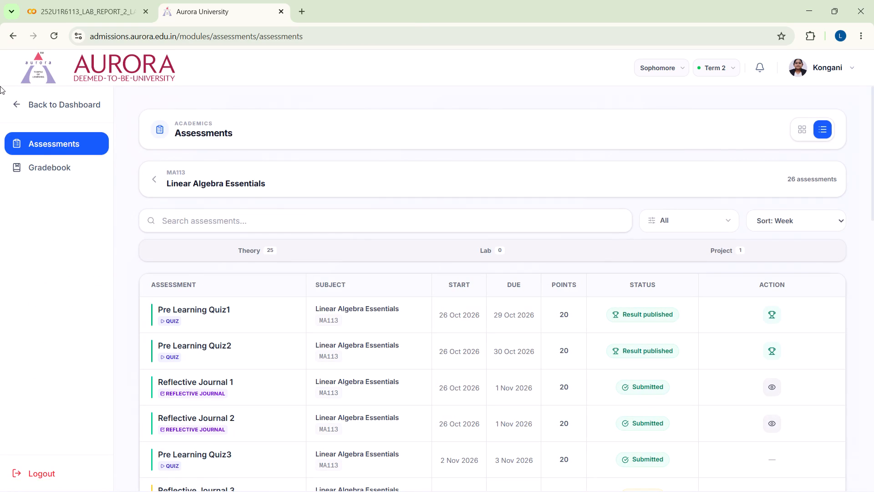
click(157, 182)
click(292, 248)
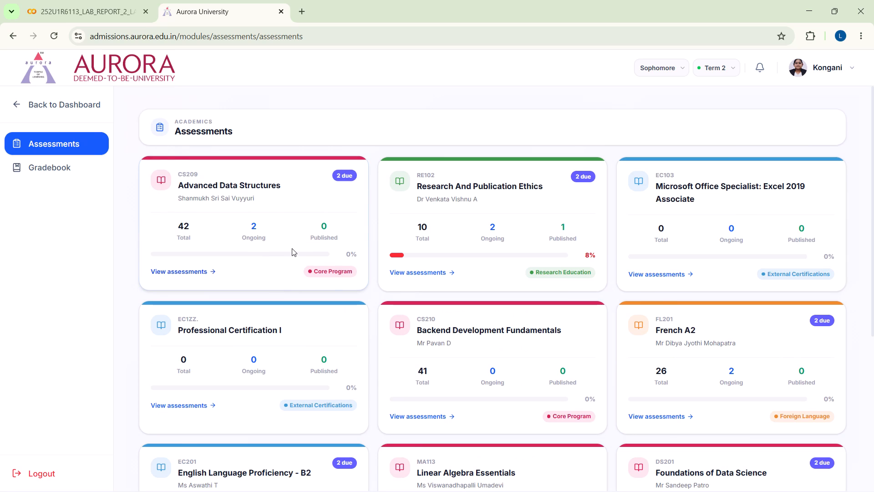
scroll(292, 248, down, 3)
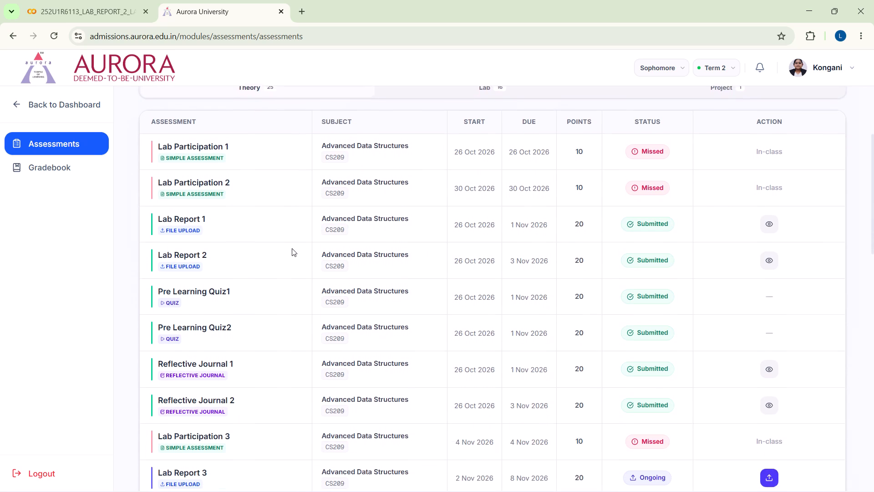
scroll(292, 248, down, 3)
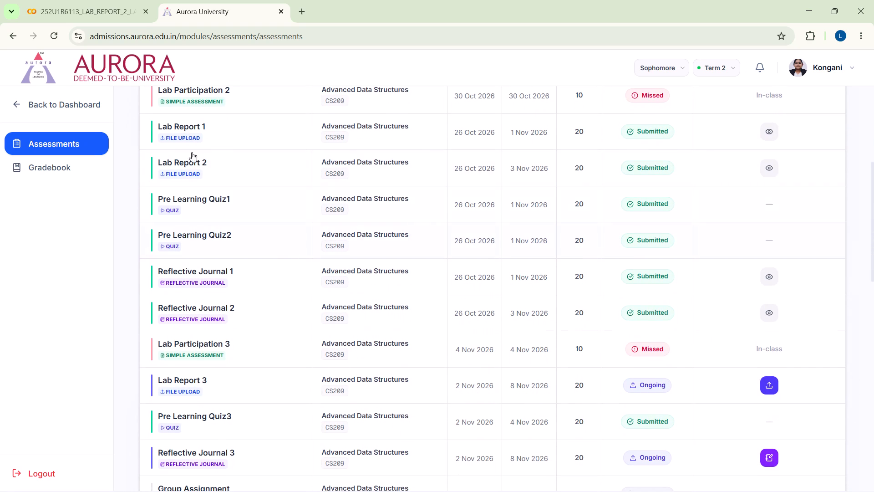
click(12, 97)
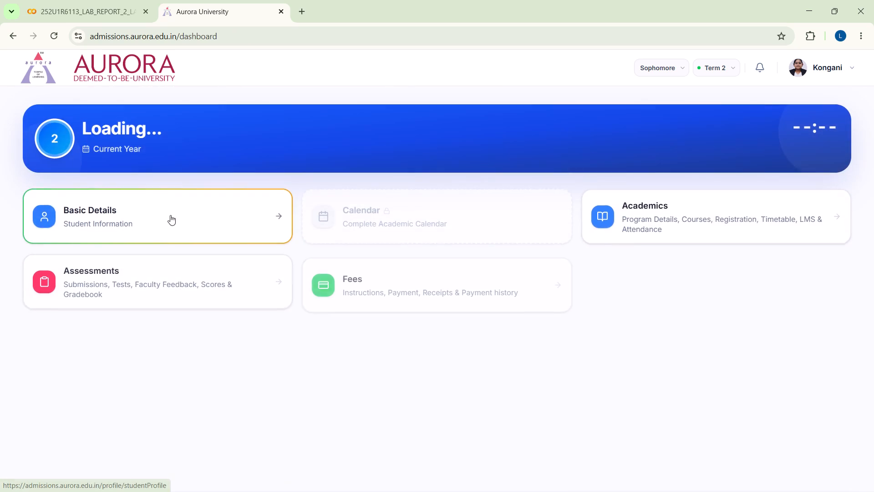
click(173, 290)
scroll(324, 341, down, 2)
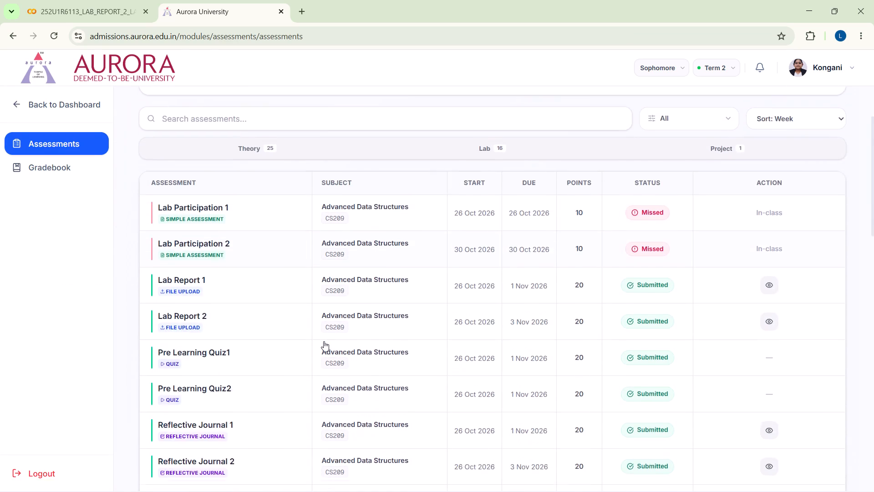
scroll(324, 341, down, 2)
scroll(324, 341, up, 1)
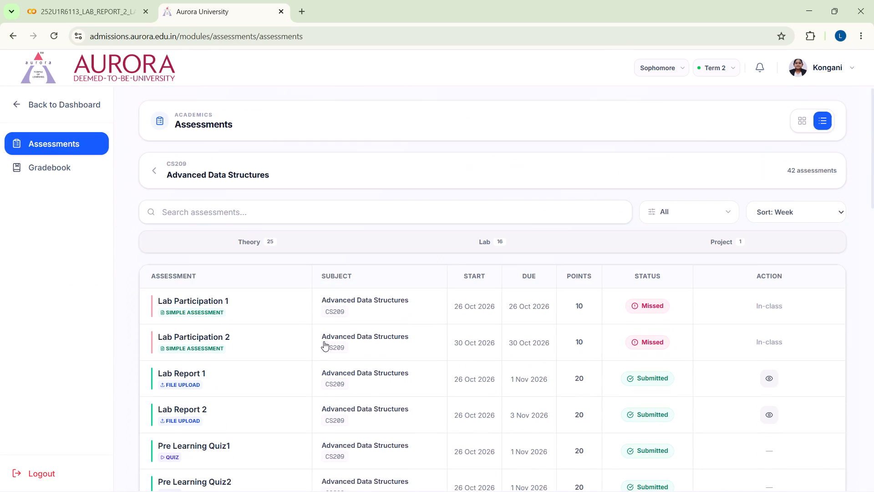
scroll(200, 284, down, 2)
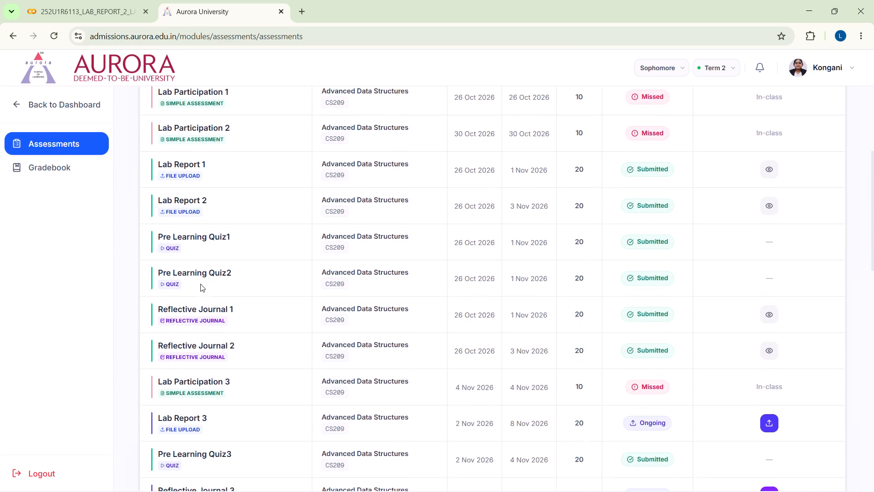
scroll(200, 284, down, 3)
scroll(200, 284, up, 2)
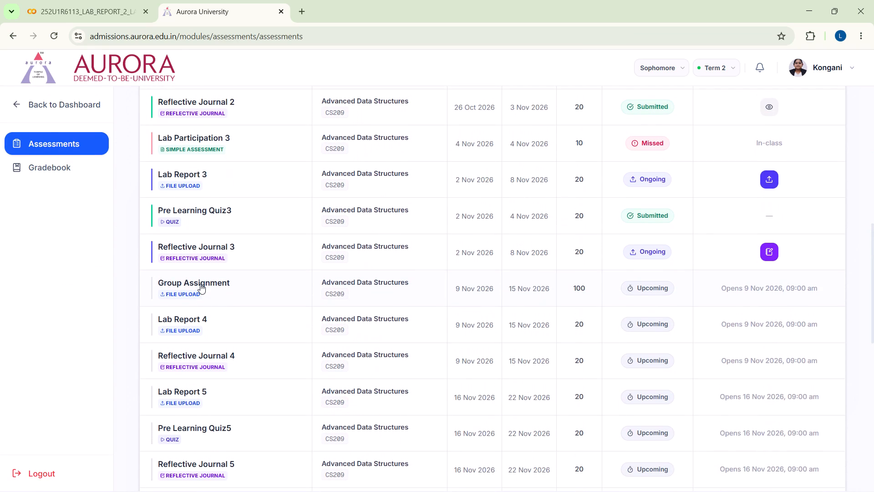
scroll(200, 284, up, 3)
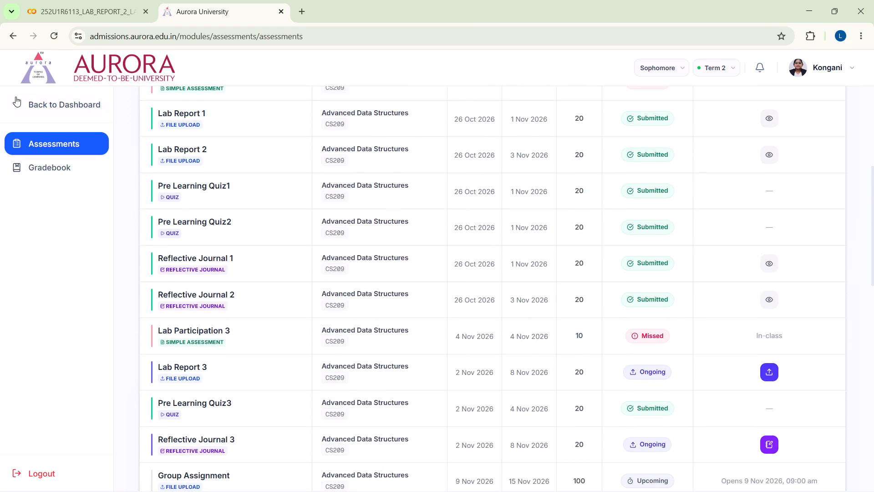
Switch to the Backend Development Fundamentals assessments and examine their statuses and attendance restrictions.
click(15, 99)
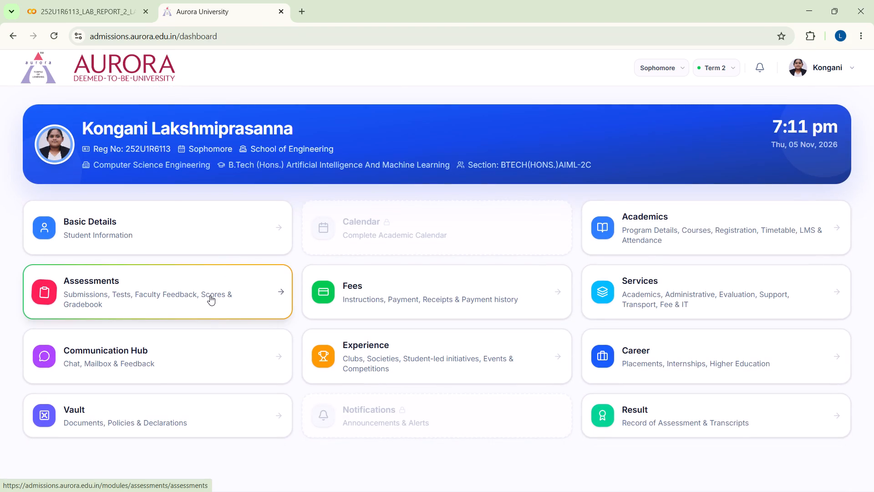
click(221, 296)
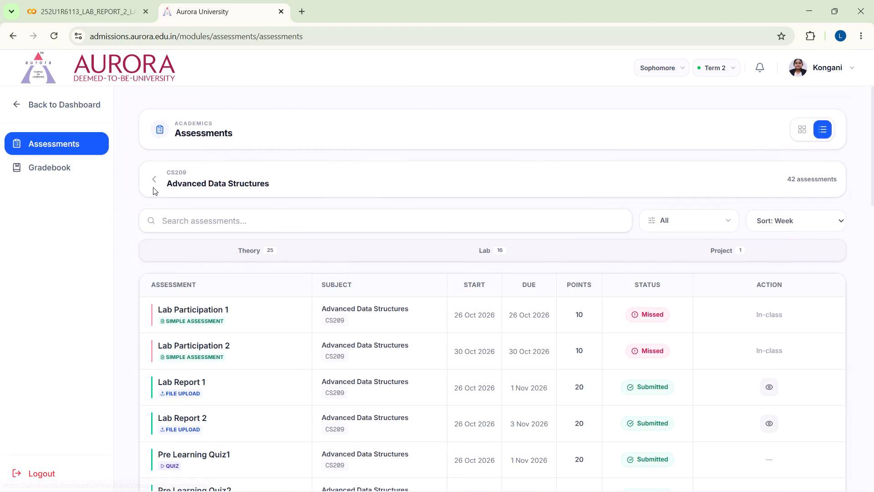
double_click(150, 182)
click(156, 180)
scroll(303, 307, down, 3)
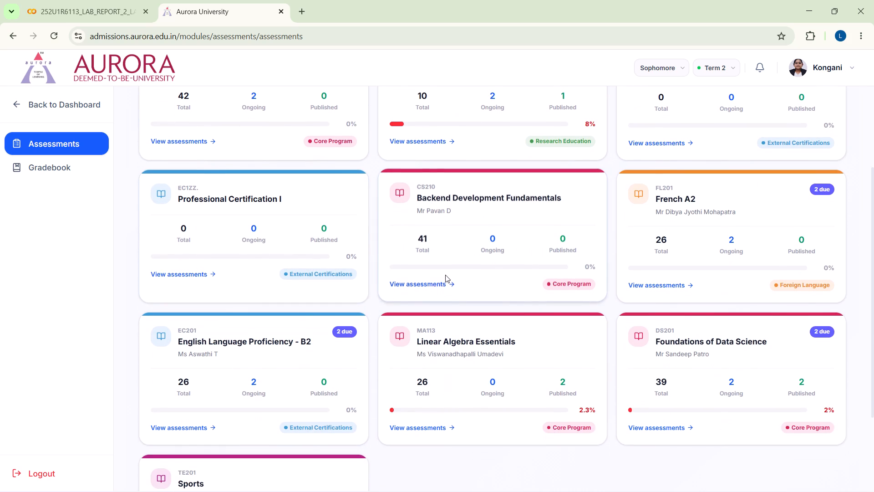
click(445, 275)
scroll(445, 275, down, 2)
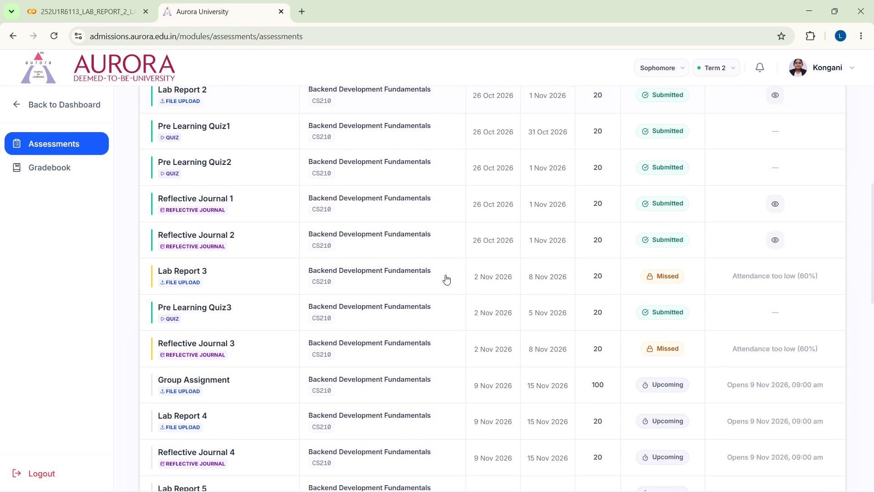
scroll(445, 275, down, 5)
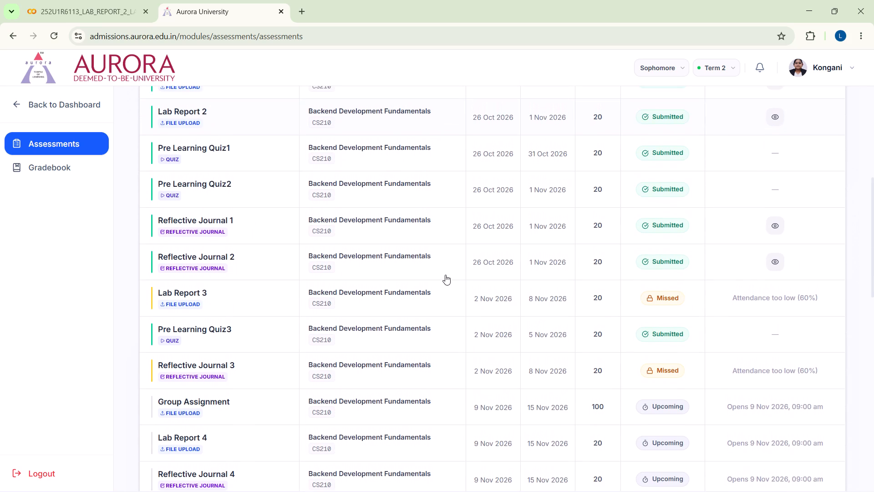
scroll(445, 275, down, 1)
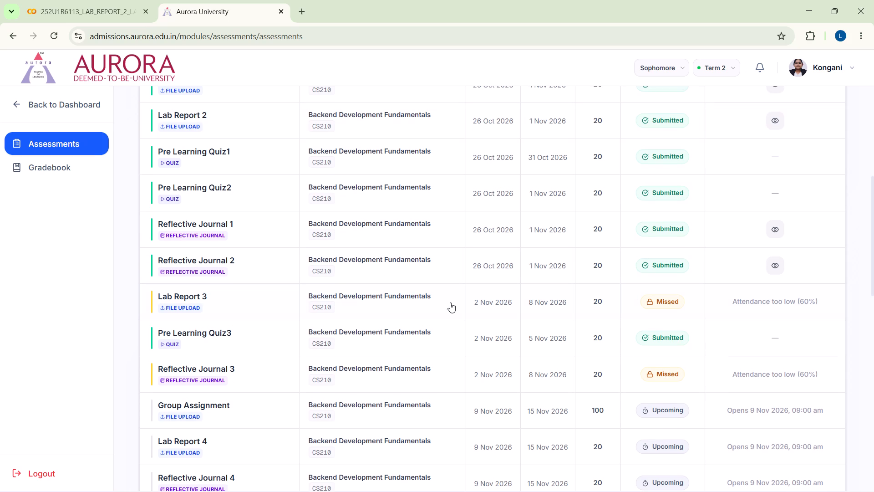
Return from Backend Development Fundamentals to the Assessments course overview and look through the course cards.
scroll(450, 302, up, 3)
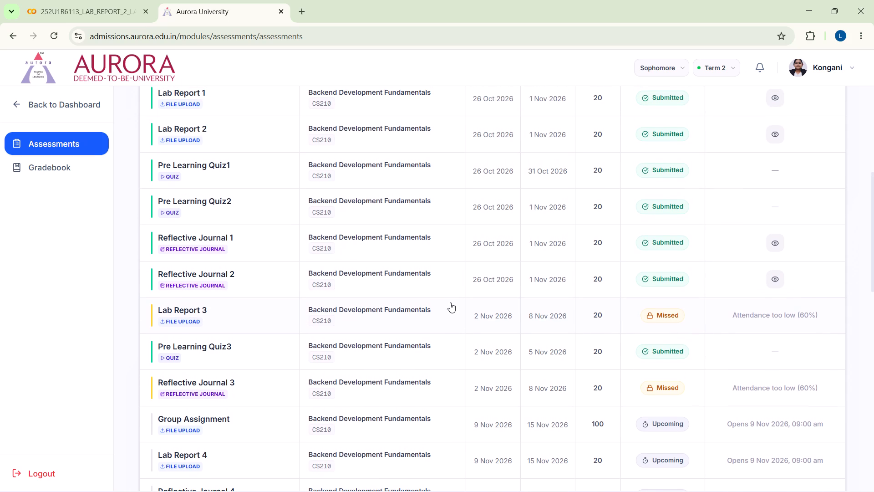
scroll(450, 302, up, 2)
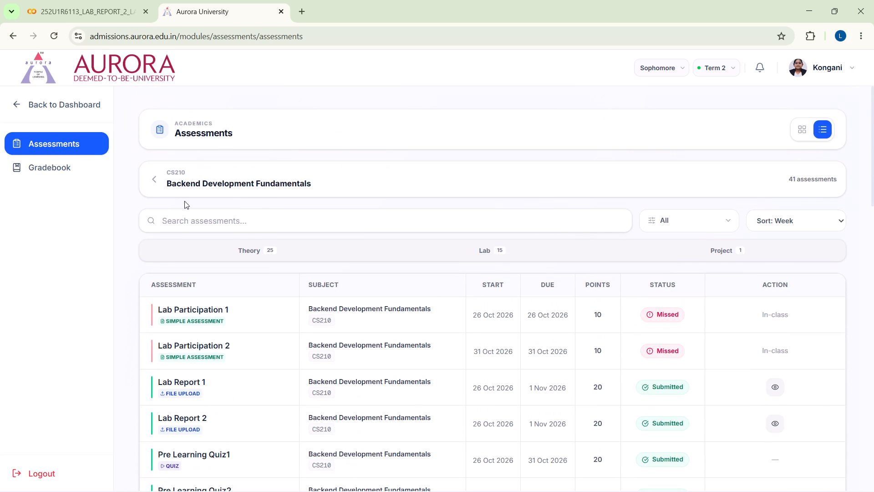
click(155, 177)
scroll(379, 314, down, 2)
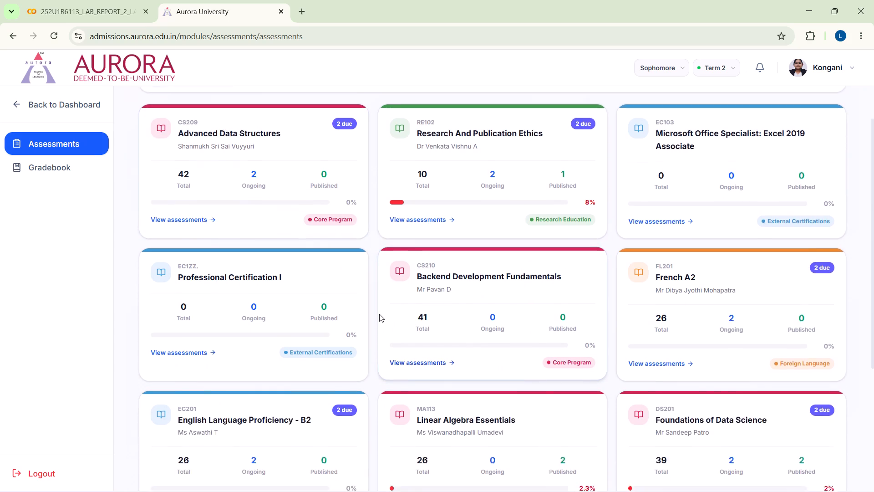
scroll(379, 314, down, 1)
scroll(525, 324, down, 2)
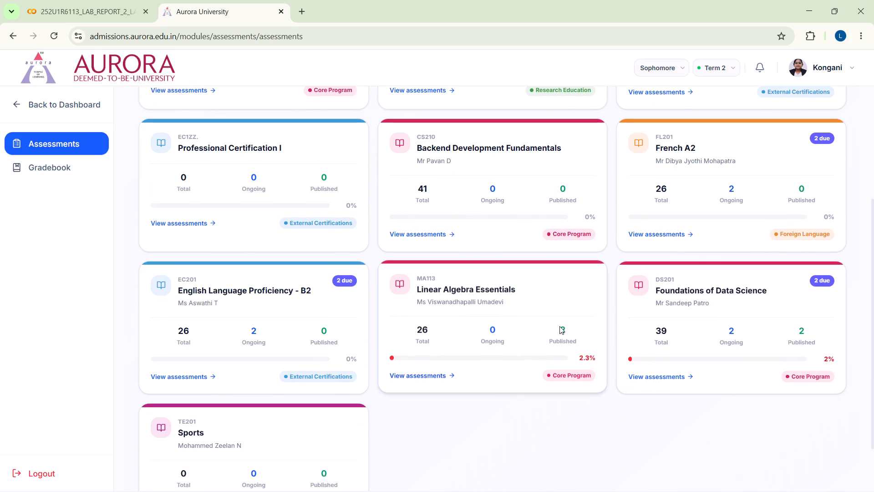
scroll(462, 339, up, 4)
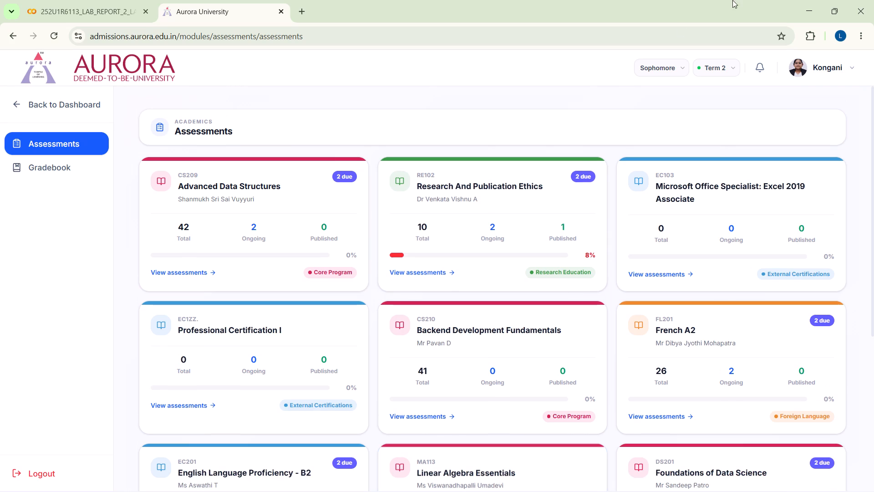